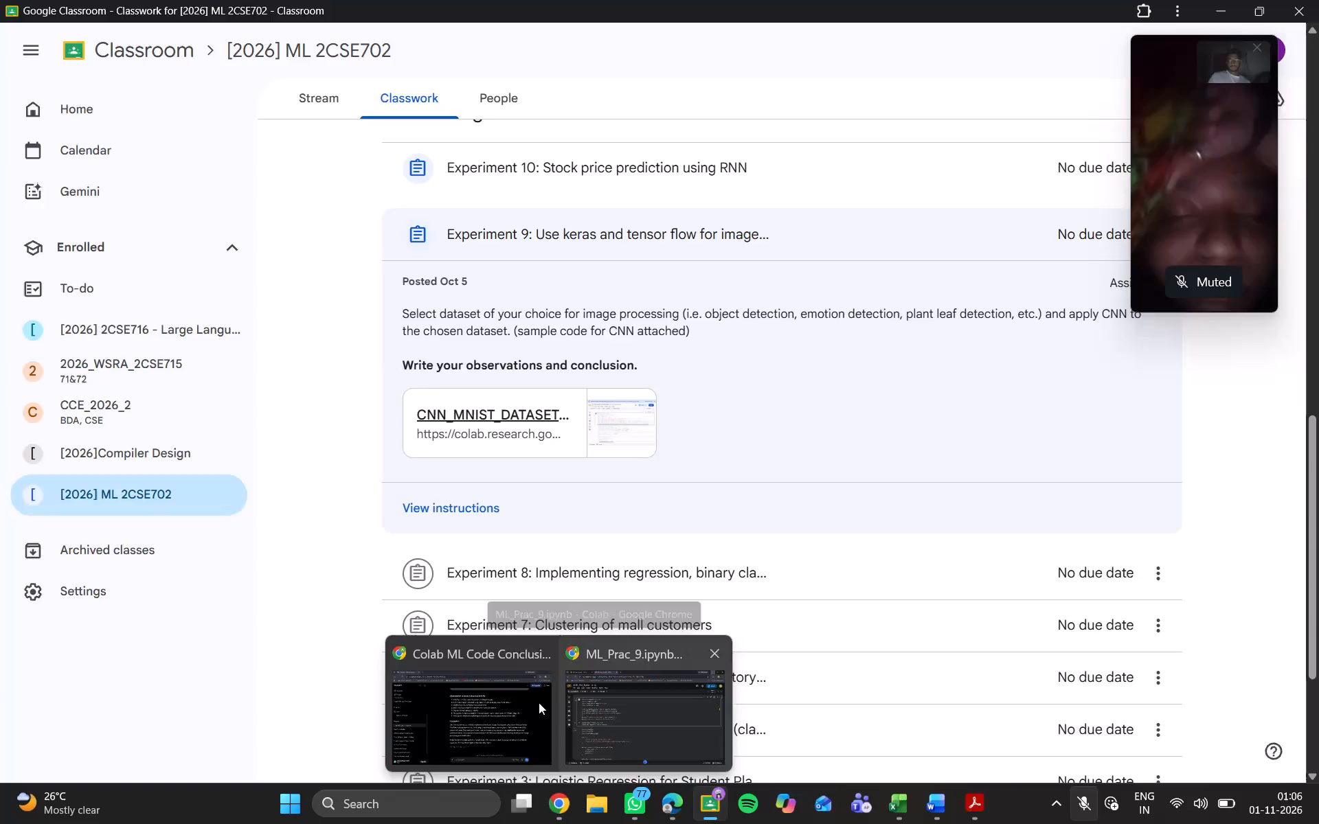
Switch to the ML_Prac_9.ipynb notebook in Colab and copy all the code in its first cell.
left_click(586, 711)
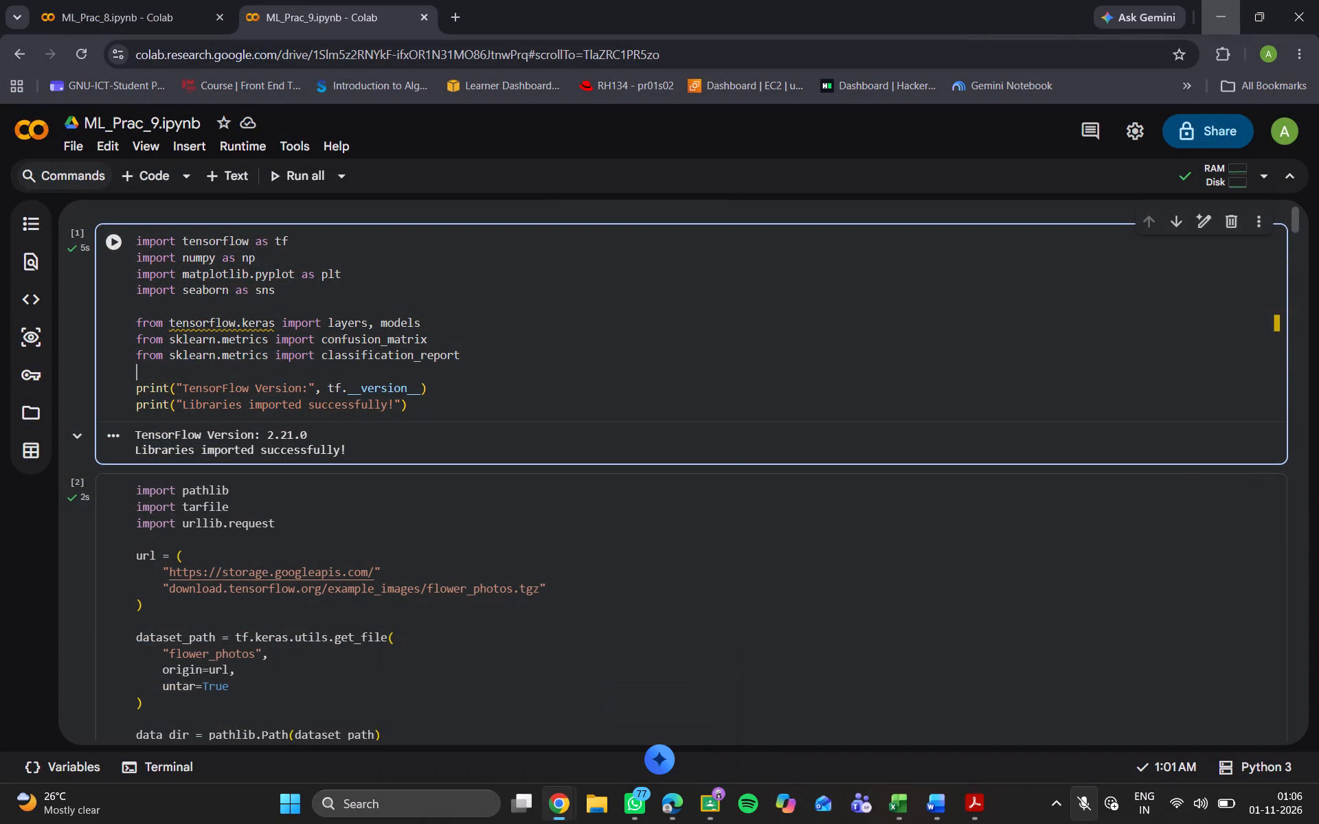
scroll(727, 497, "up", 1)
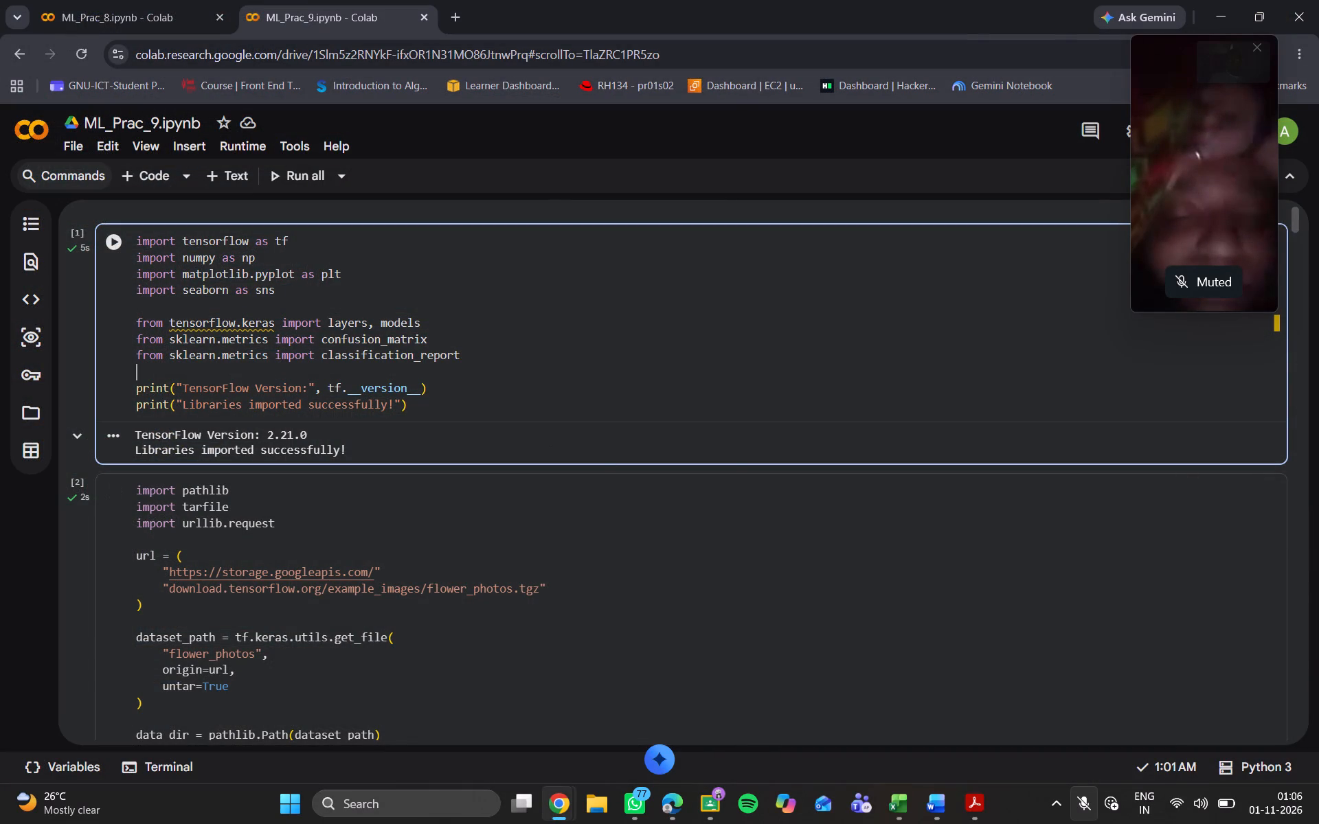
left_click(510, 394)
key("ctrl+a")
key("ctrl+c")
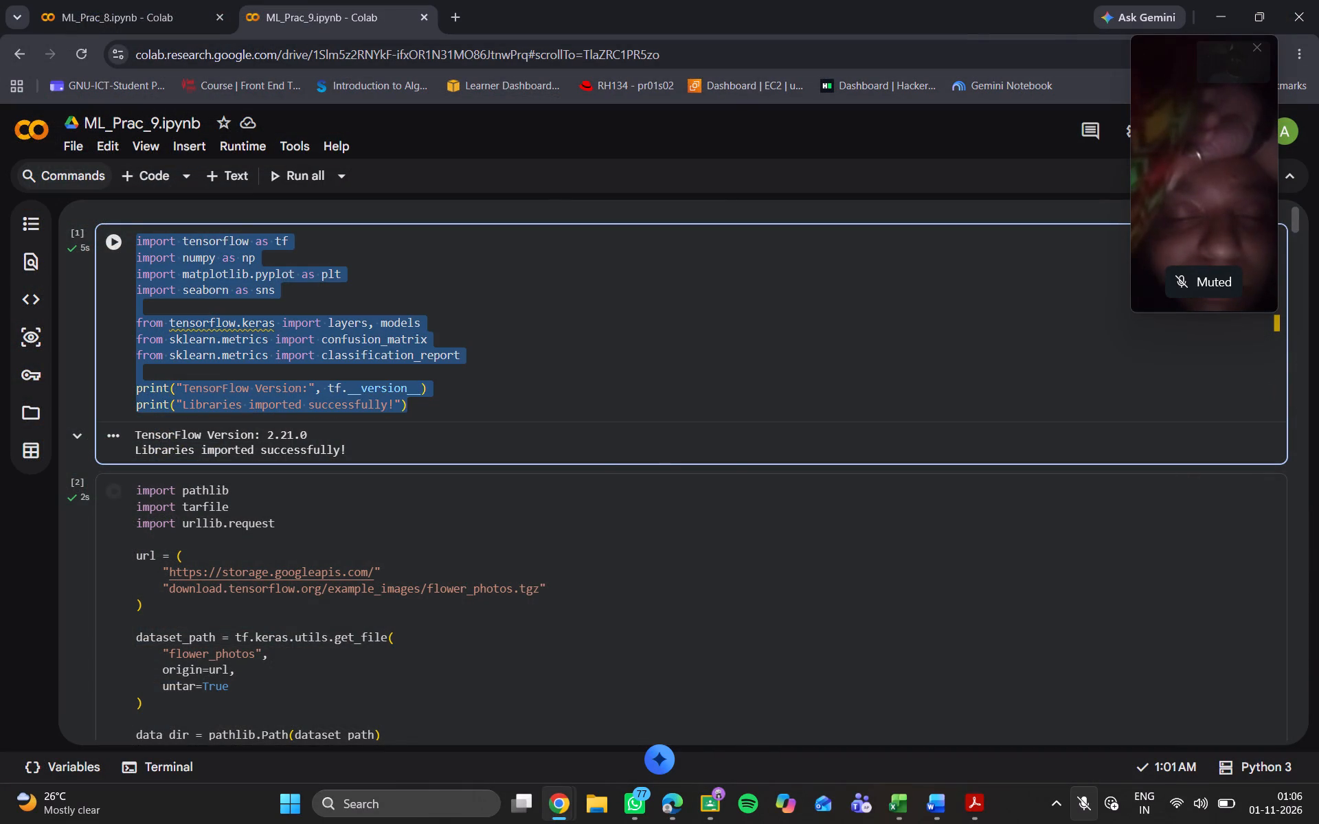
In the Practical-9 Word document, add the lines "Cell - 1" and "Code :" below the Batch line and paste the copied code under them.
left_click(941, 799)
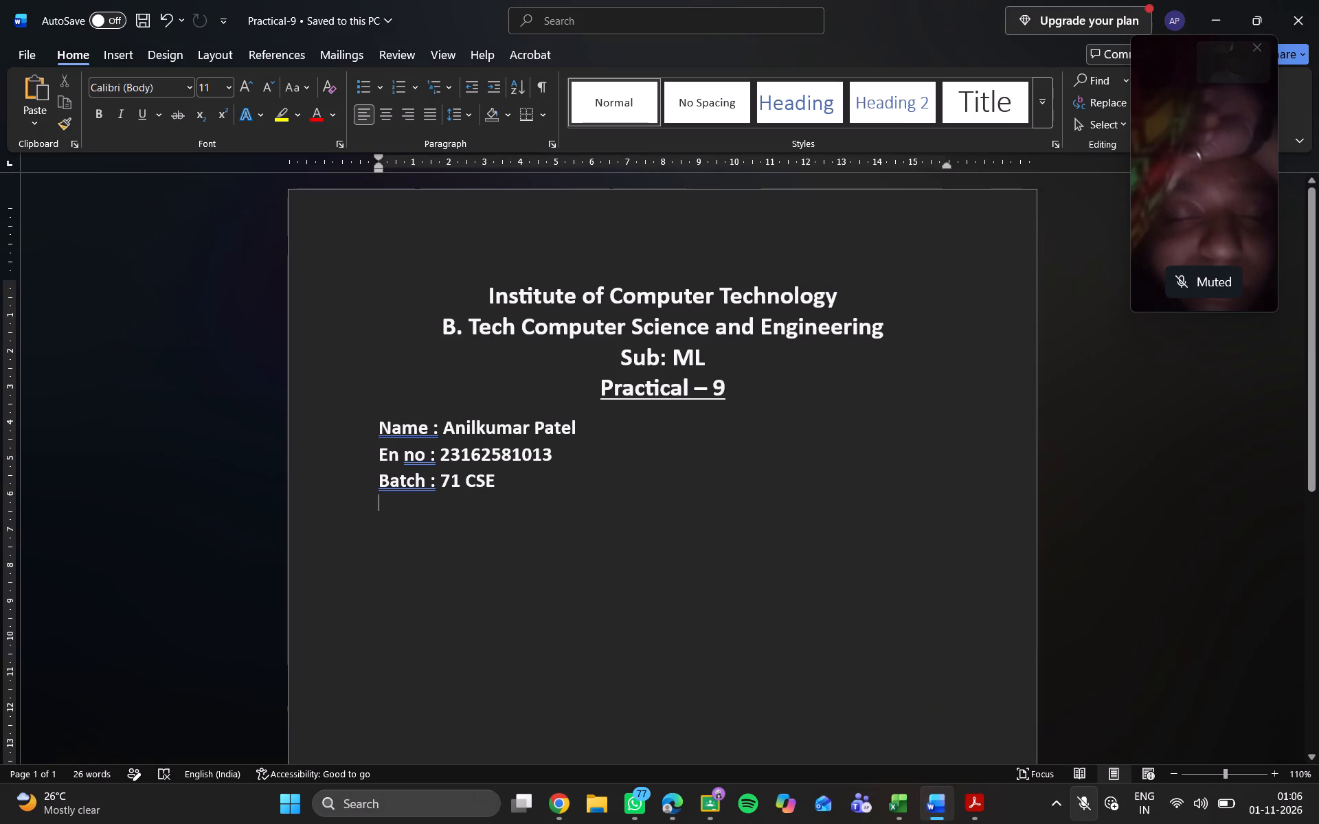
key("Return")
type("cell")
key("space")
type("- 1")
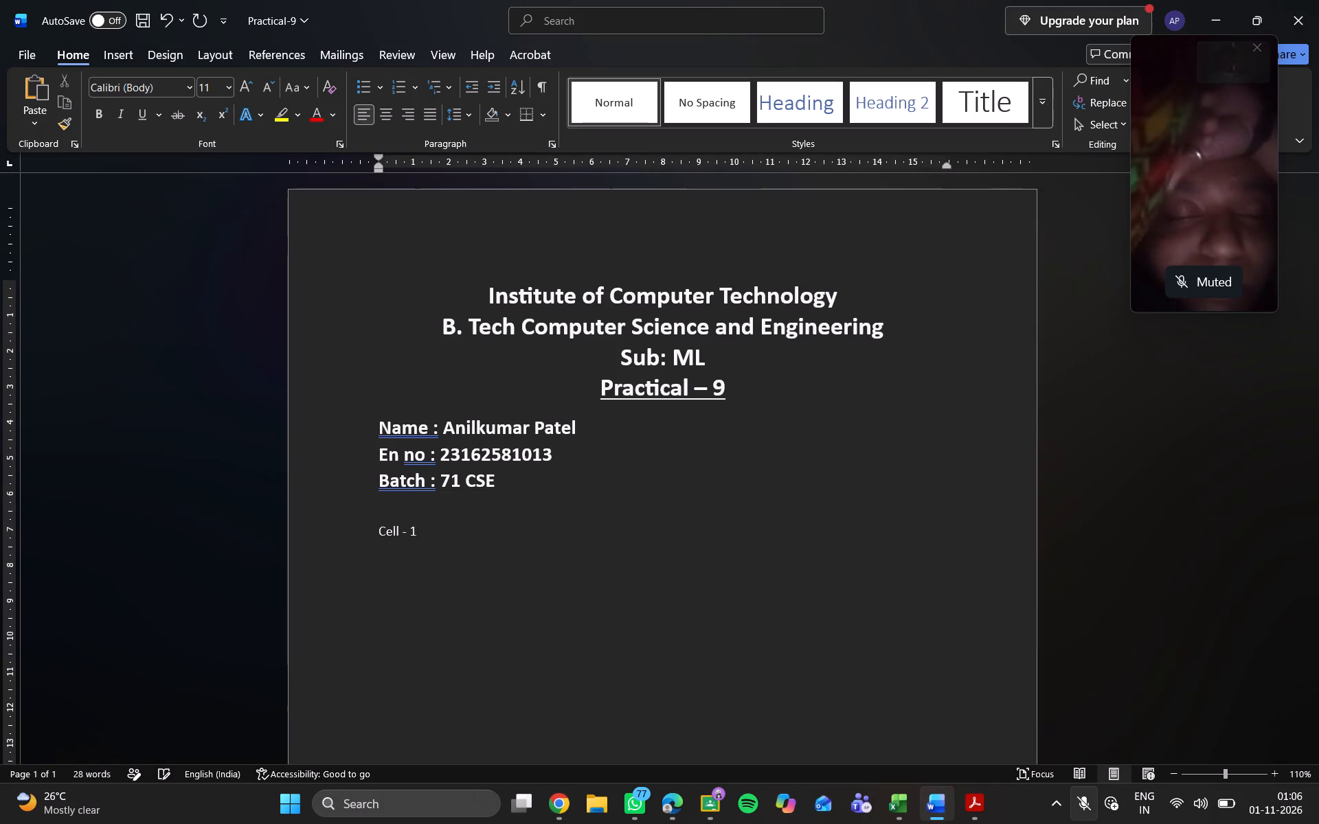
key("space")
key("Return")
type("code :")
key("space")
key("Return")
key("ctrl+v")
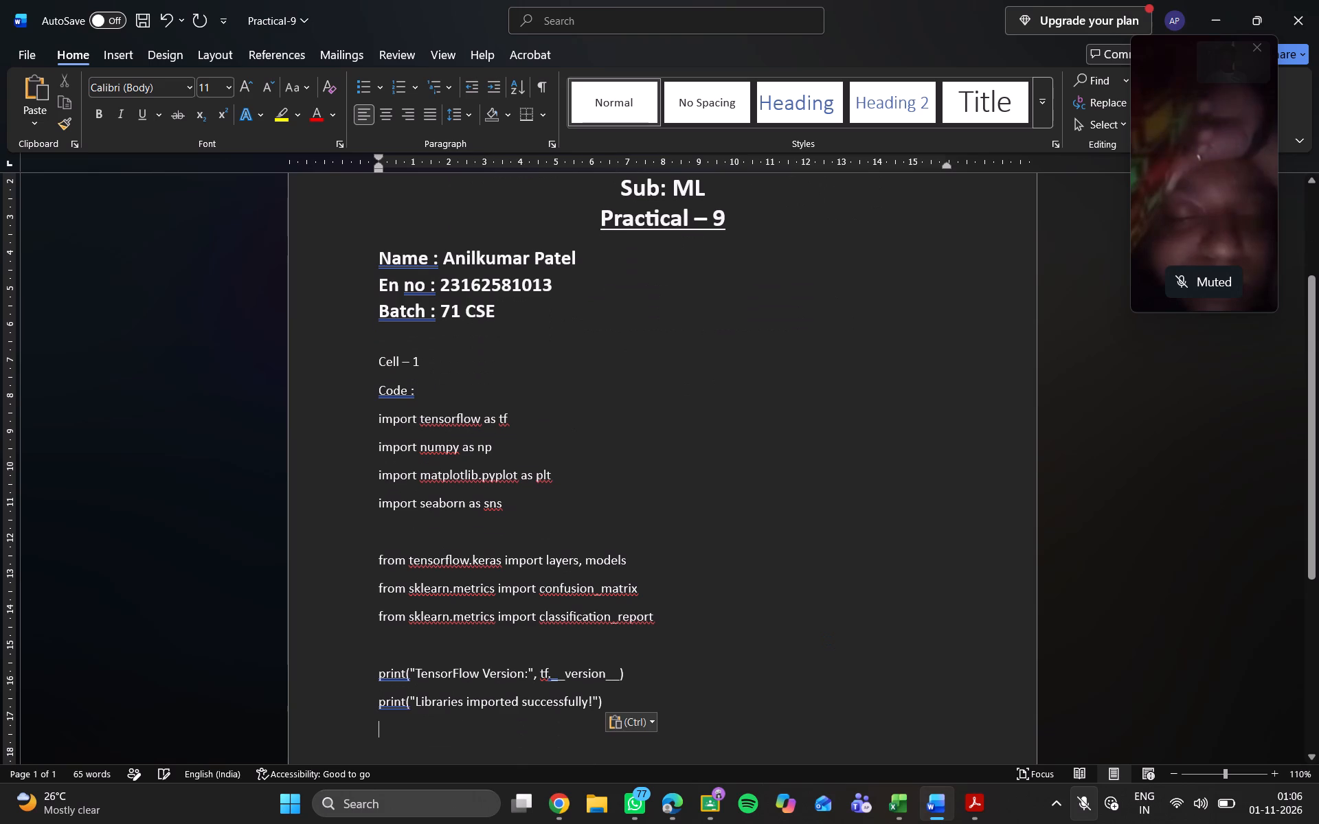
Indent the whole pasted code block by one level.
left_click_drag(647, 699, 346, 423)
key("Tab")
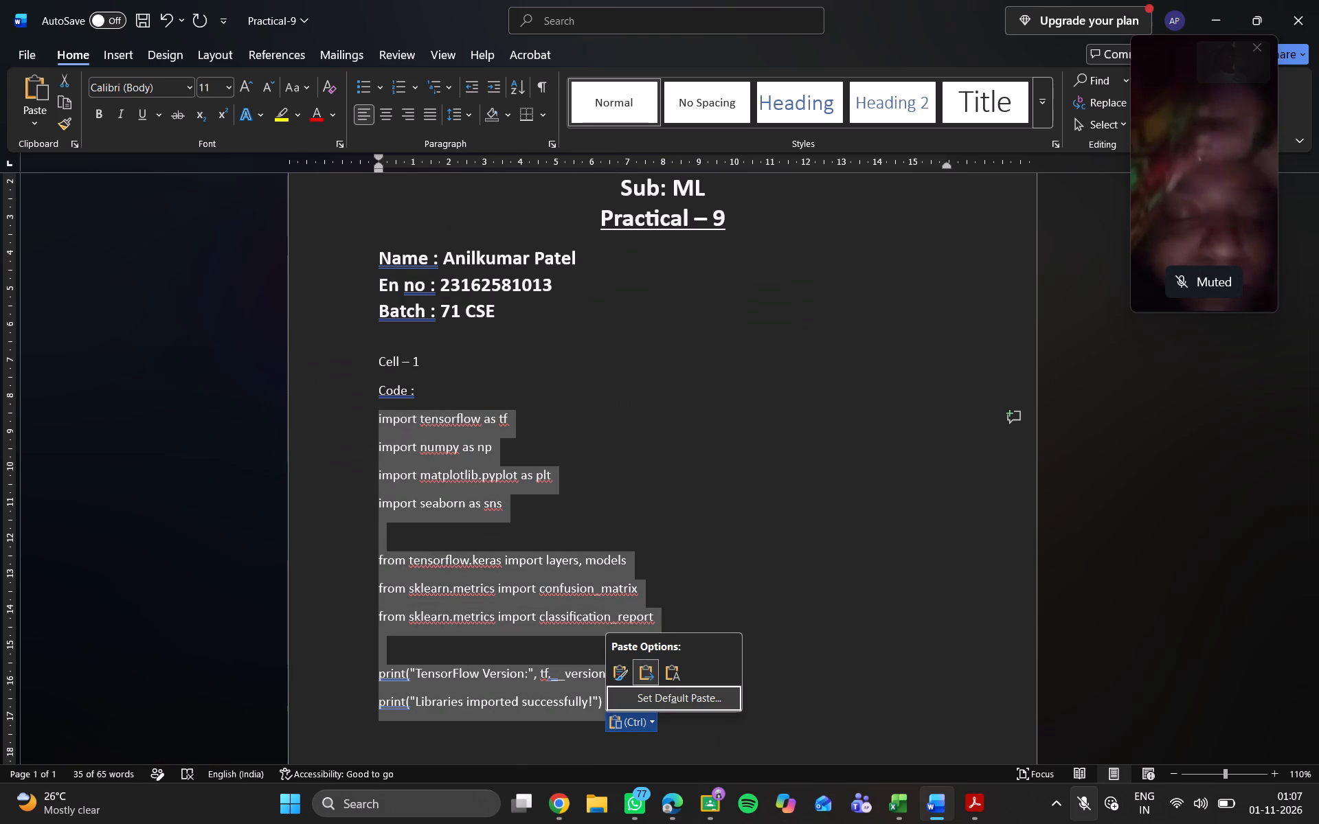
key("Tab")
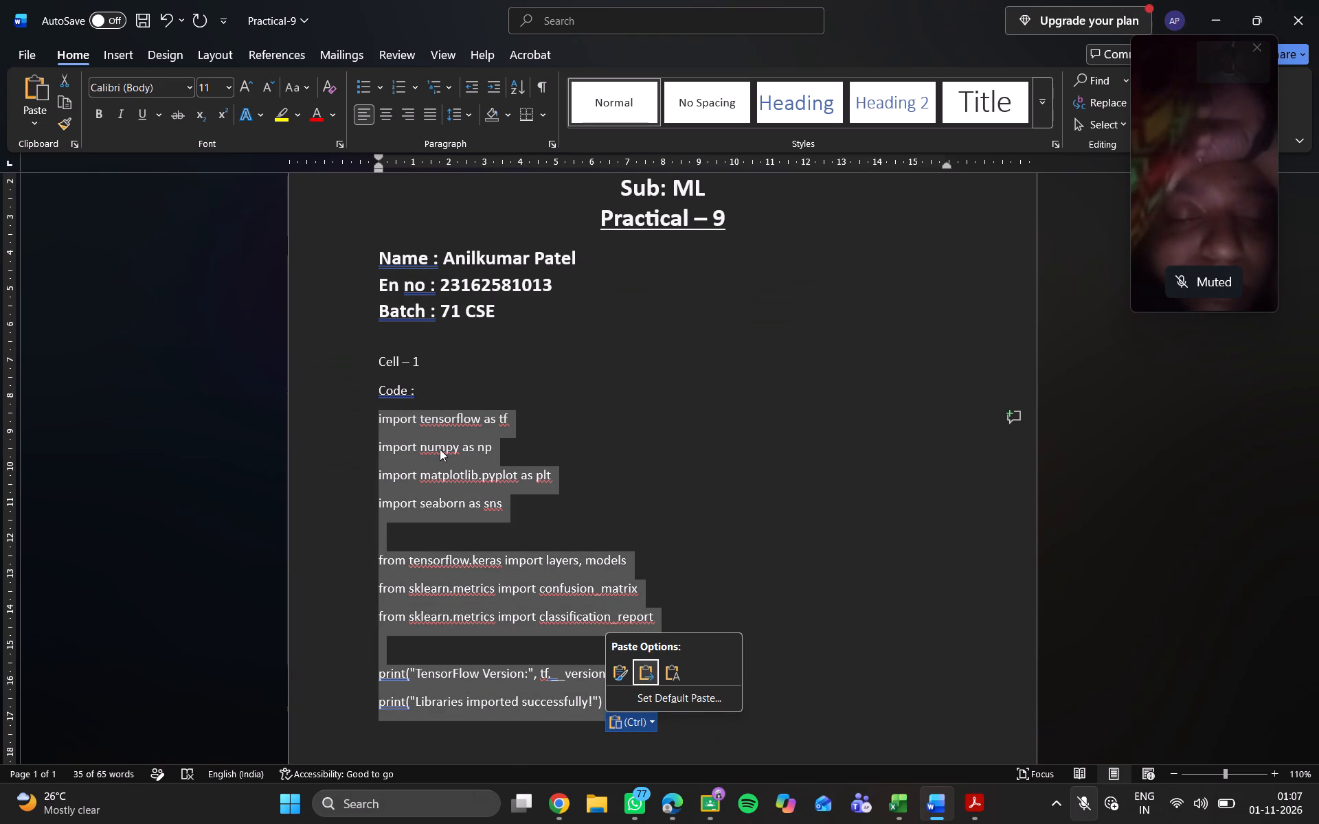
left_click(442, 450)
key("Tab")
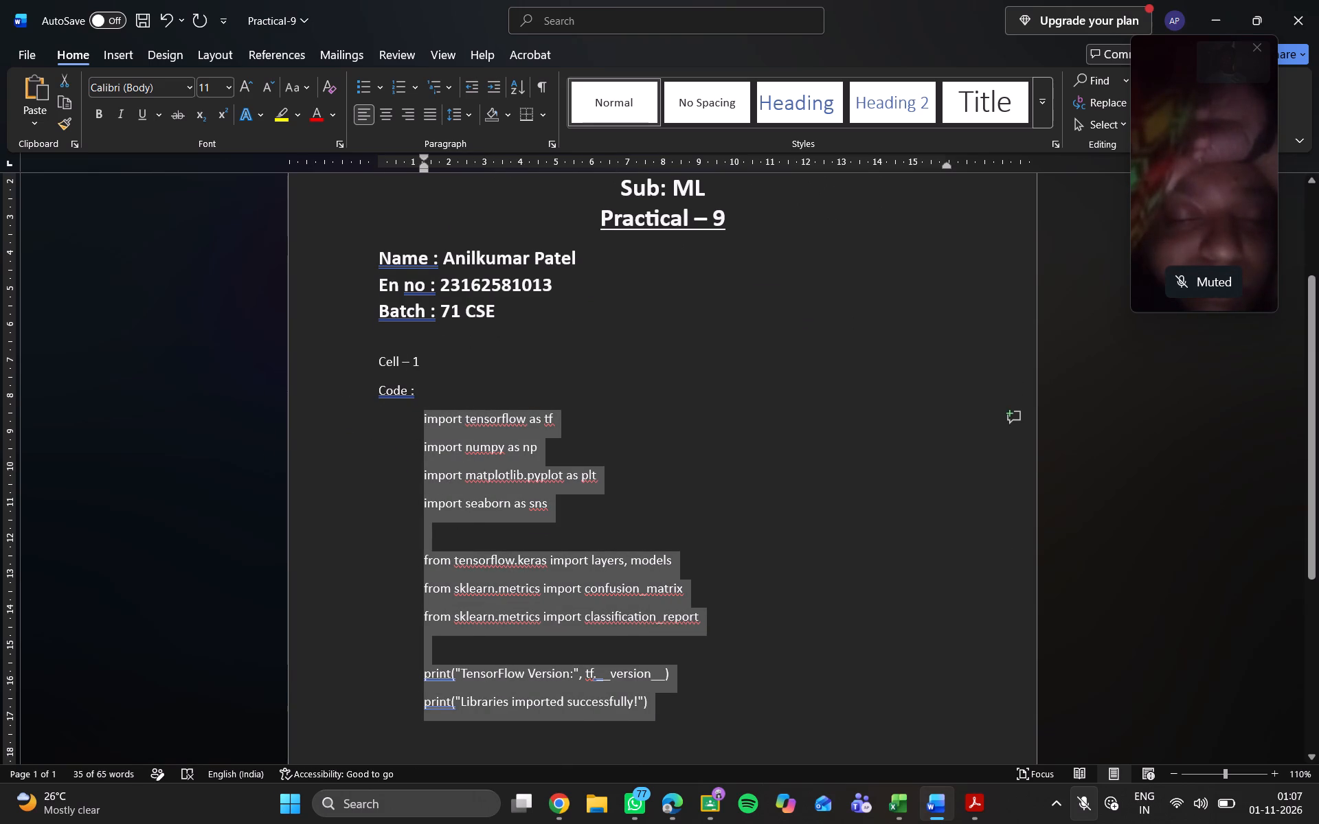
key("super+Tab")
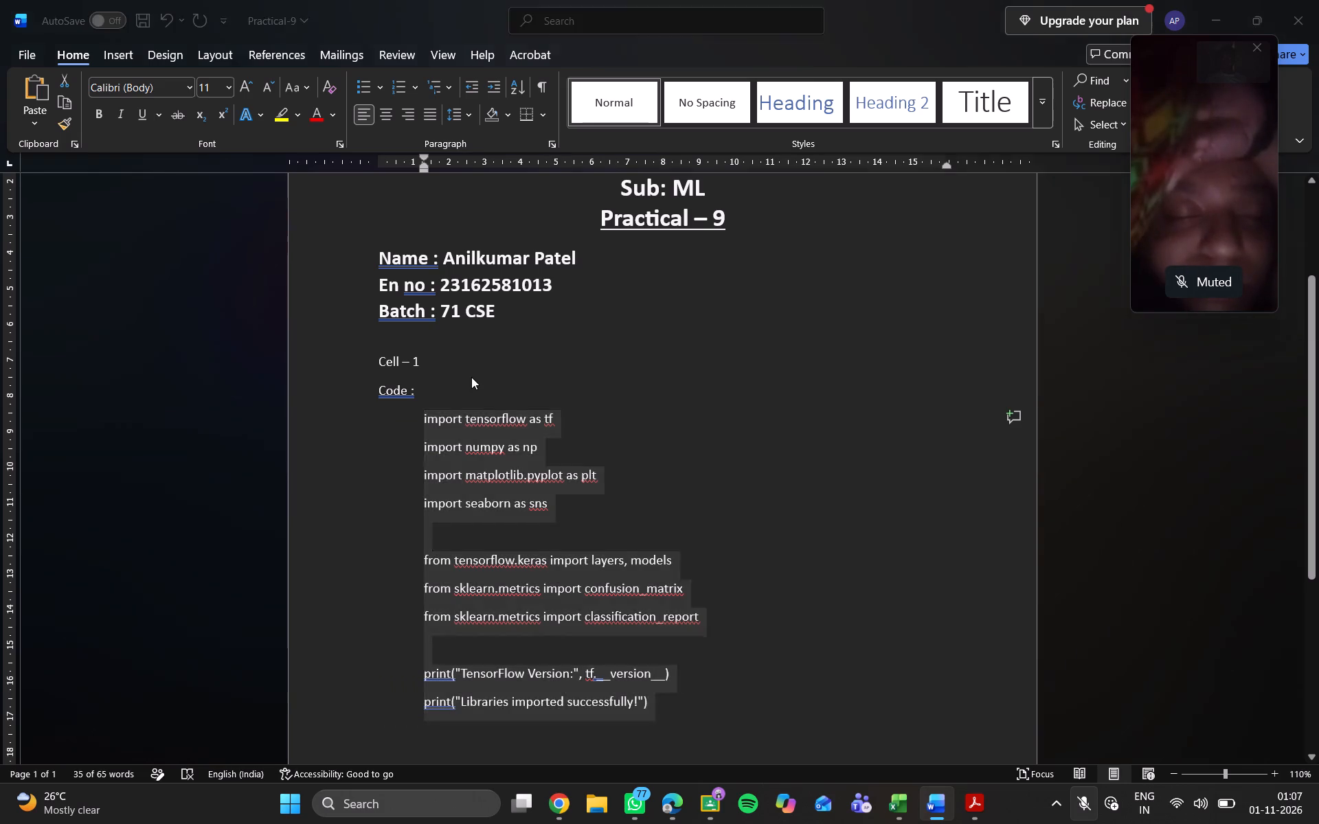
left_click(563, 254)
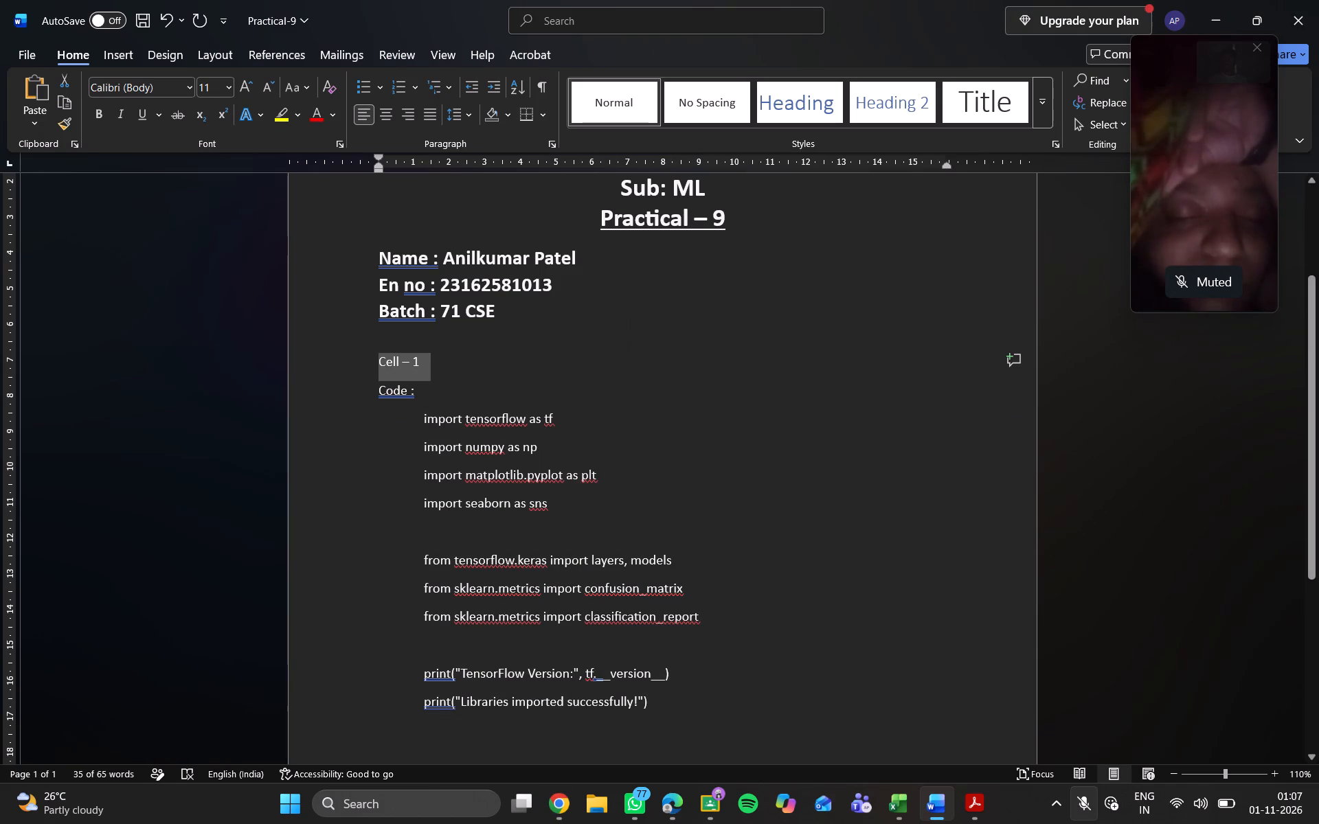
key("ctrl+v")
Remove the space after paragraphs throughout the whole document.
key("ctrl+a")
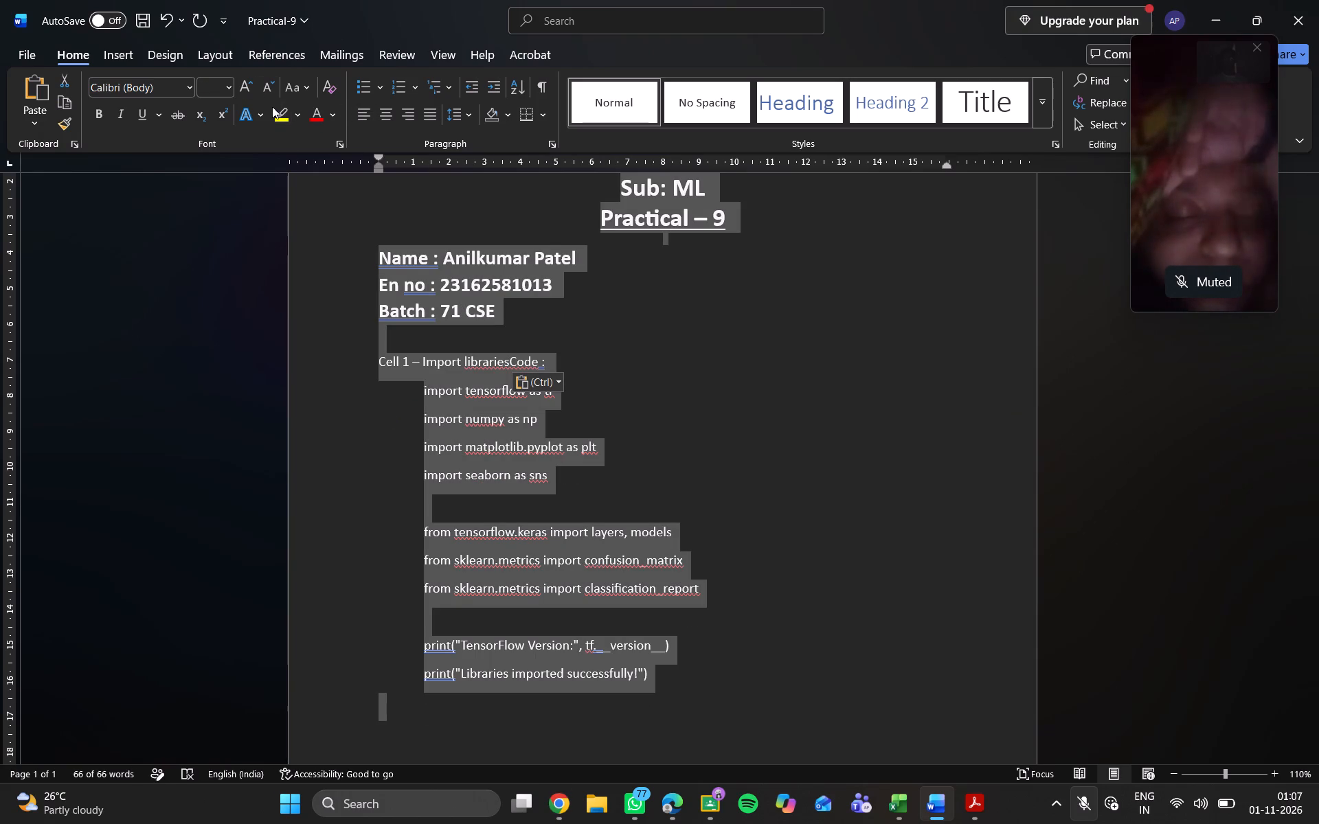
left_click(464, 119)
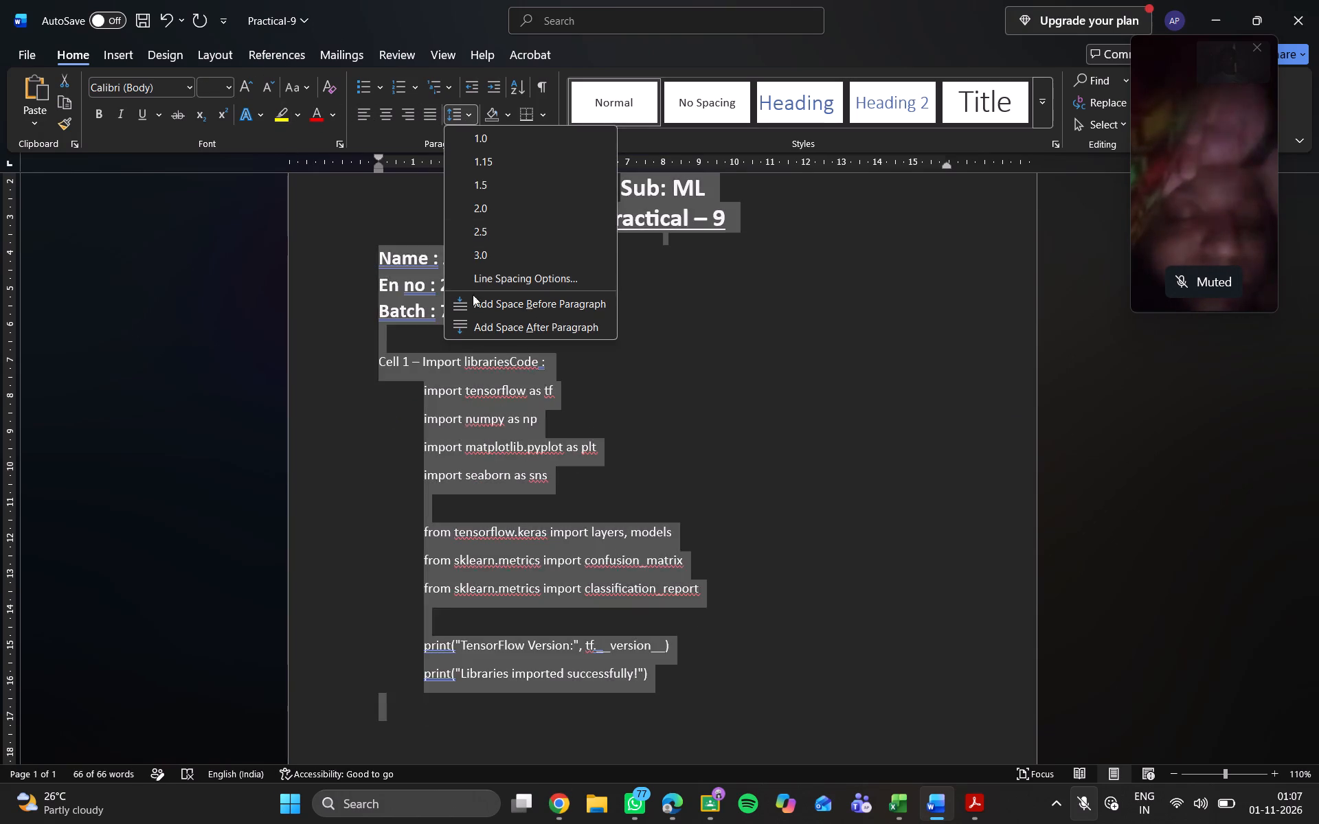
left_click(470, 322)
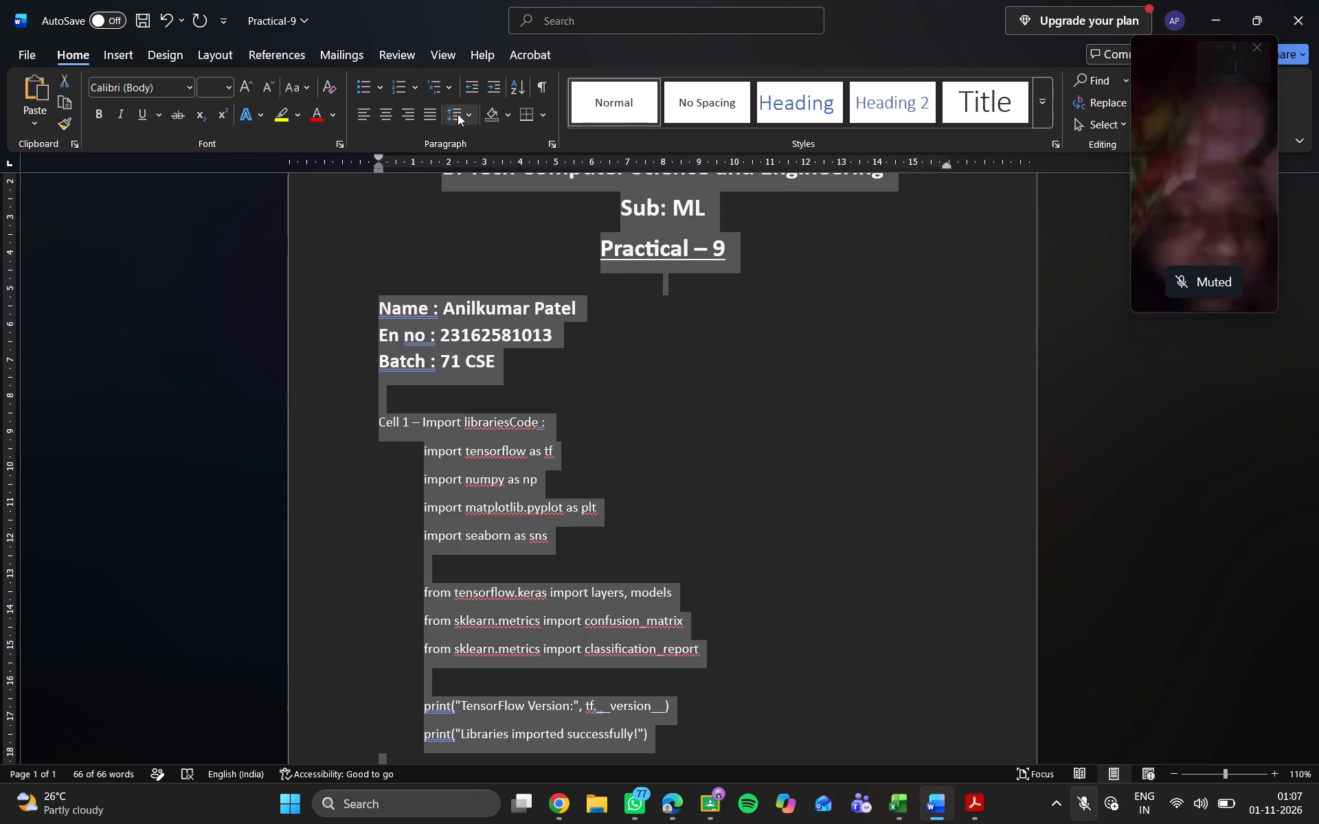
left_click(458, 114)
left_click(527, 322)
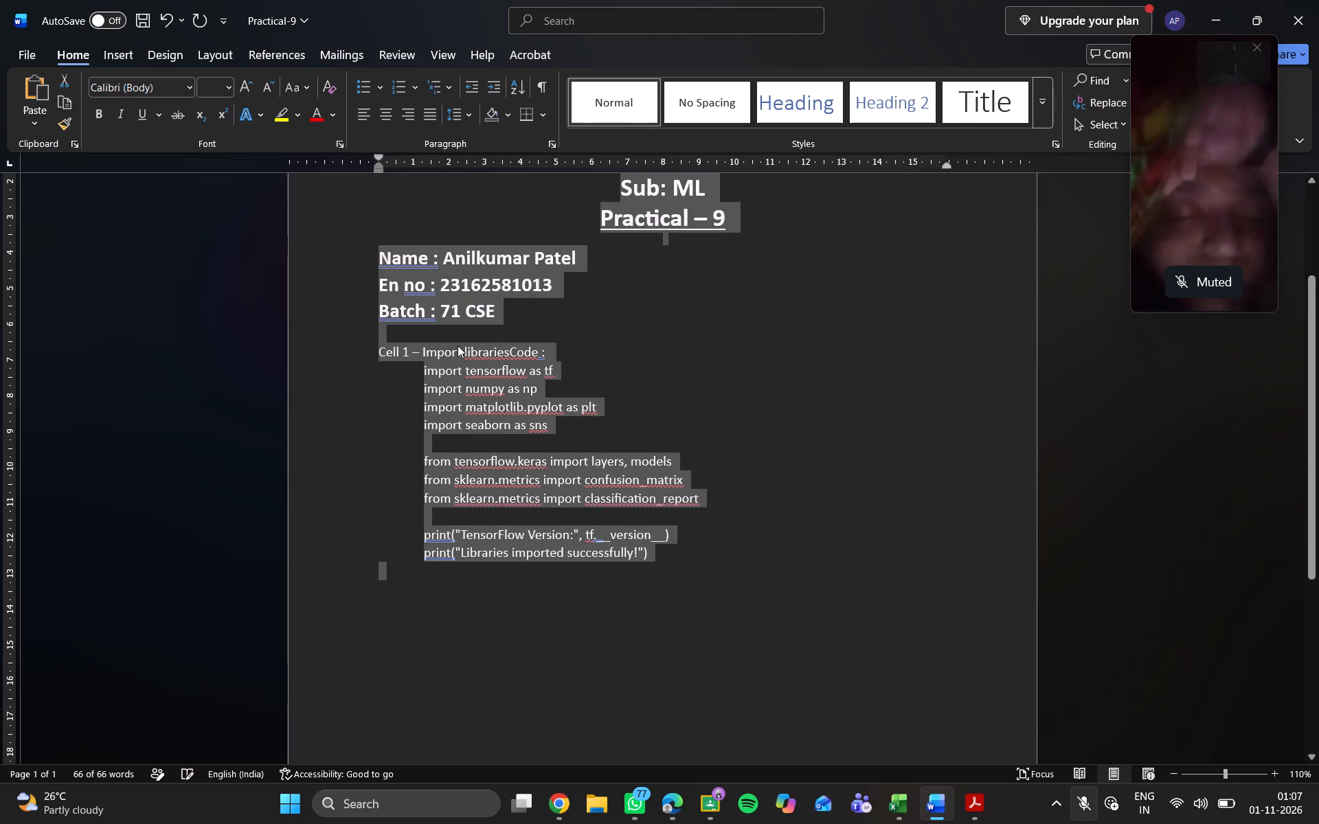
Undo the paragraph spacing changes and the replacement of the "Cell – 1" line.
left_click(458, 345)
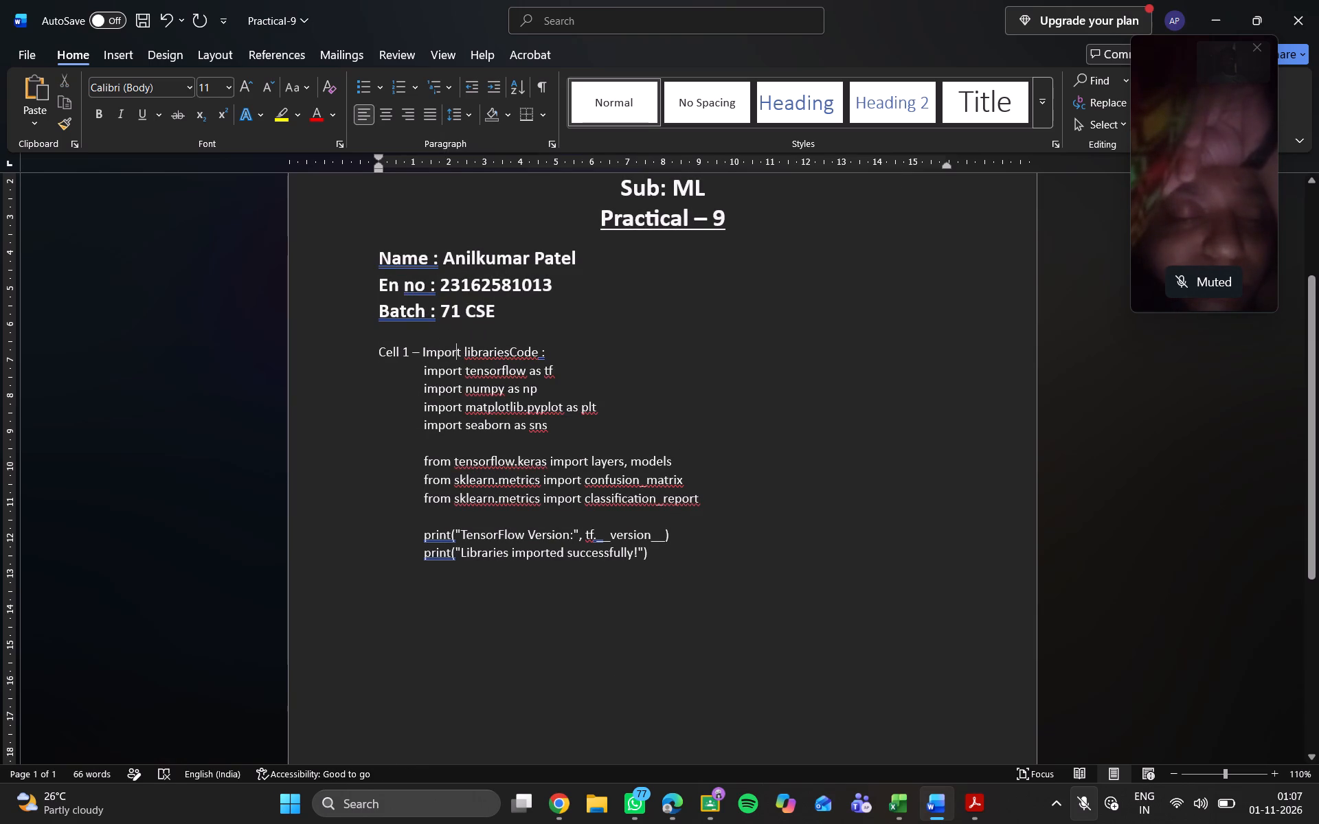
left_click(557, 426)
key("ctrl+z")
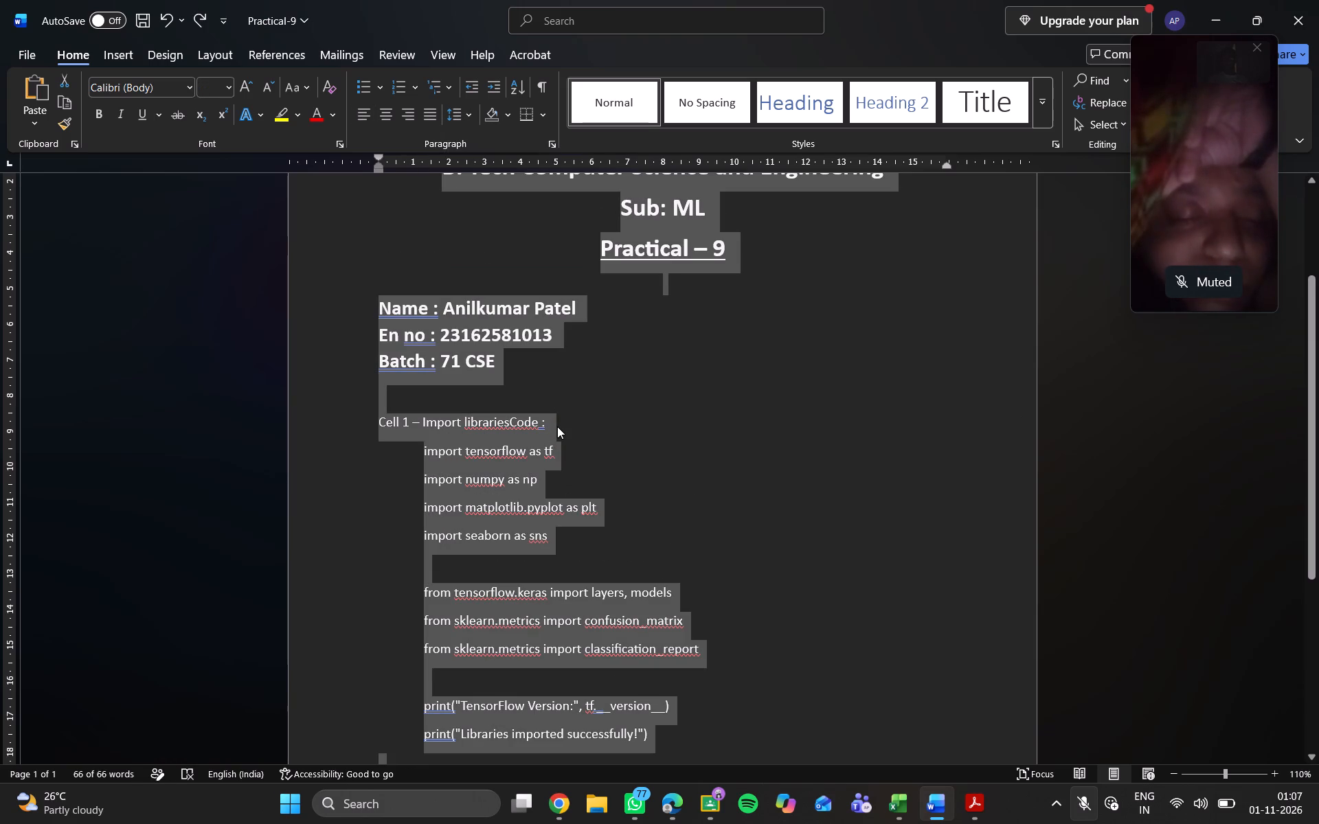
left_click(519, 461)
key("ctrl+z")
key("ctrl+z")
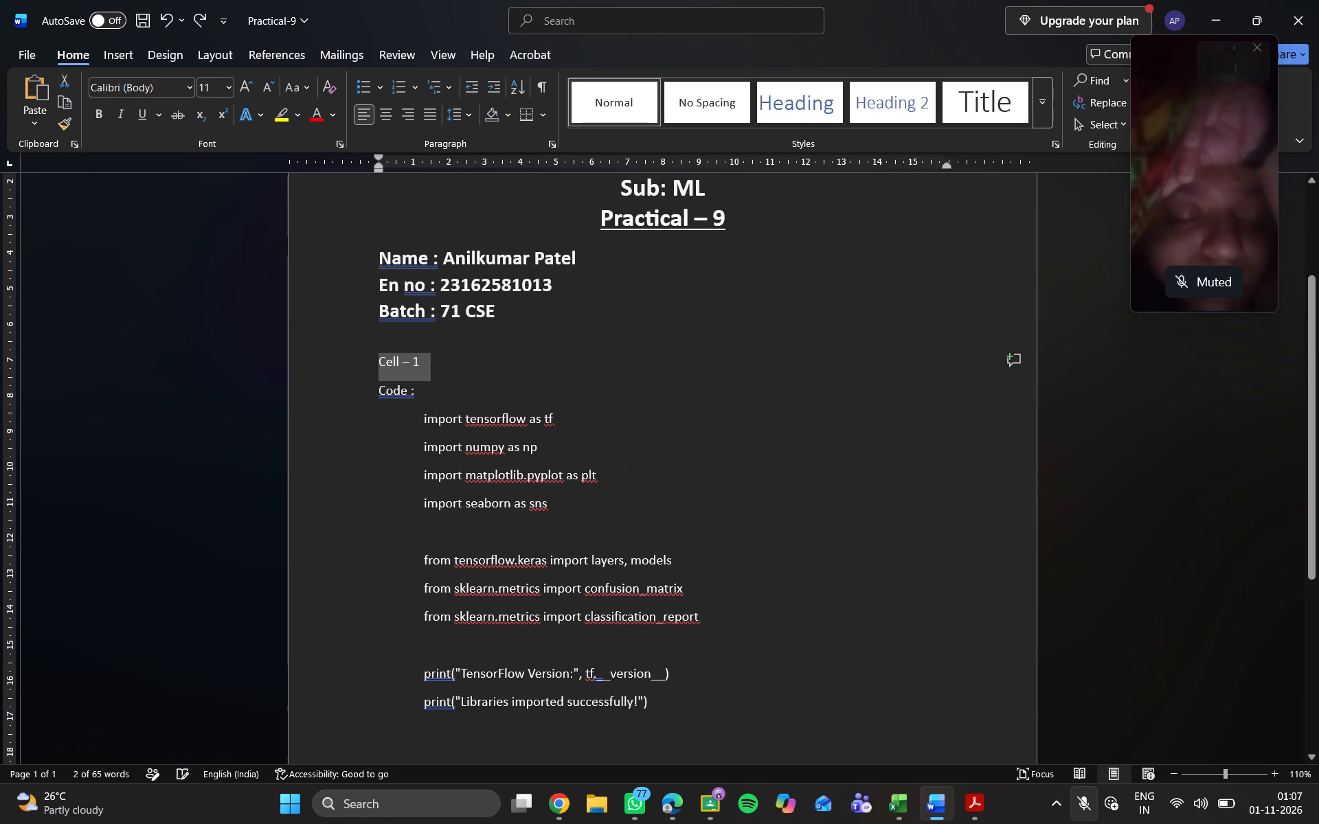
Replace the "Cell – 1" line in Word with the copied heading "Cell 1 – Import libraries", keeping "Code :" on its own line.
key("alt+Tab")
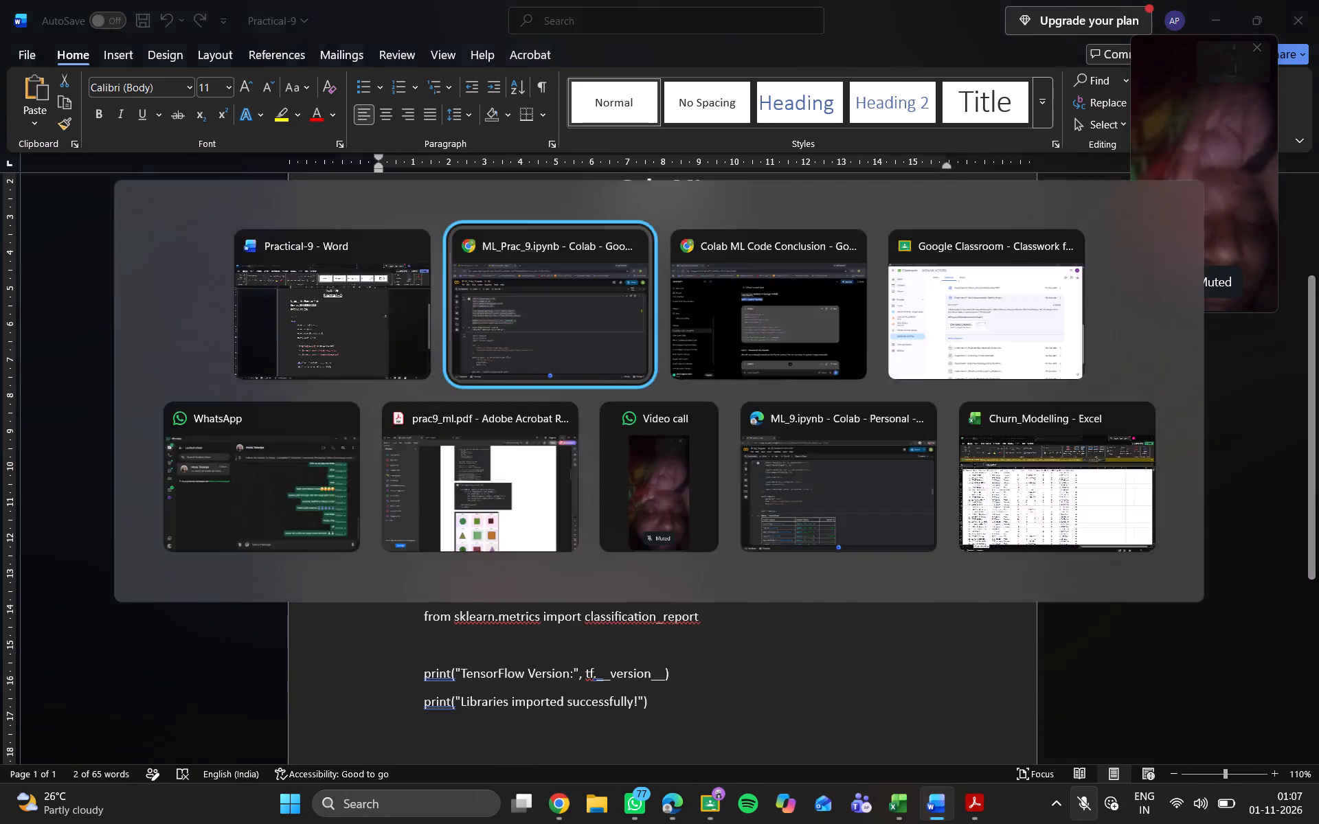
key("alt+Tab")
left_click(425, 378)
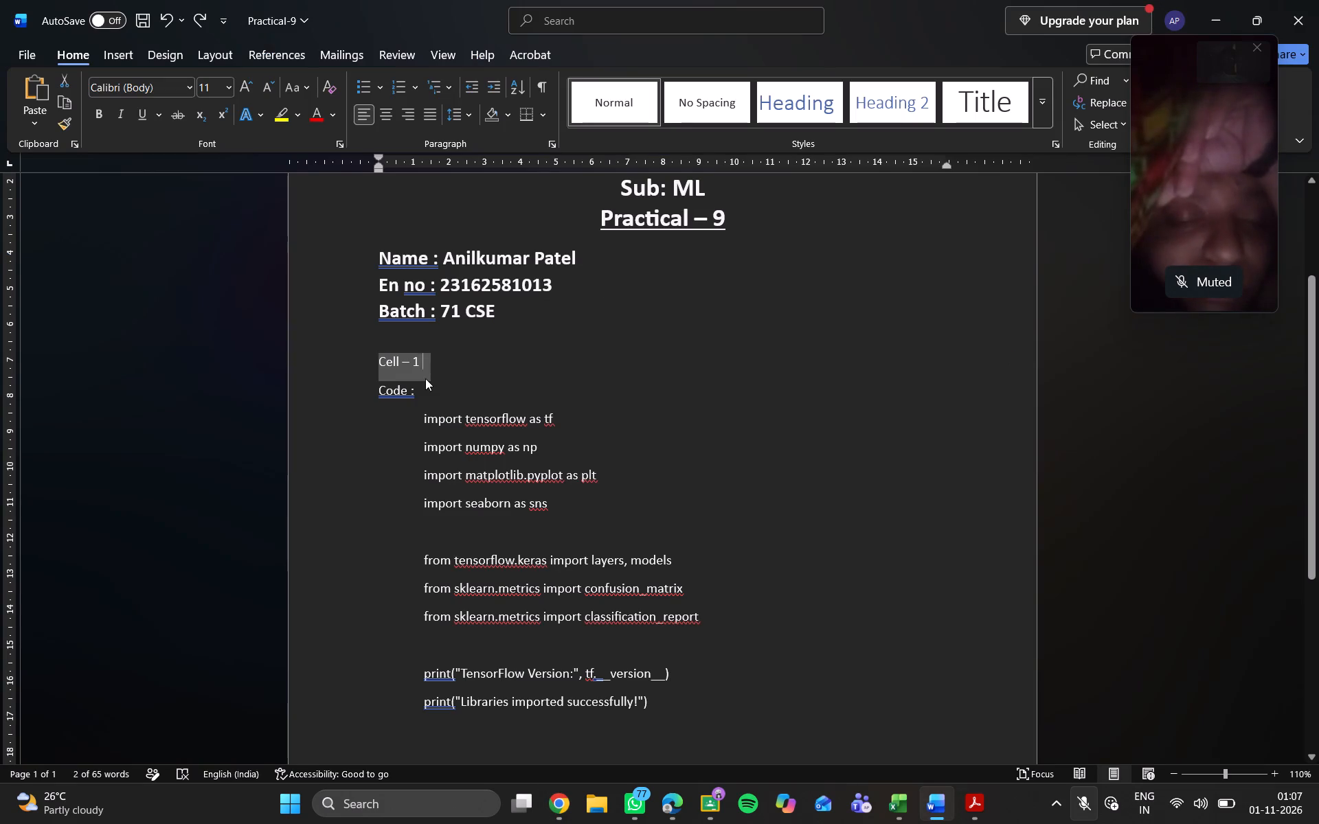
left_click_drag(420, 365, 381, 361)
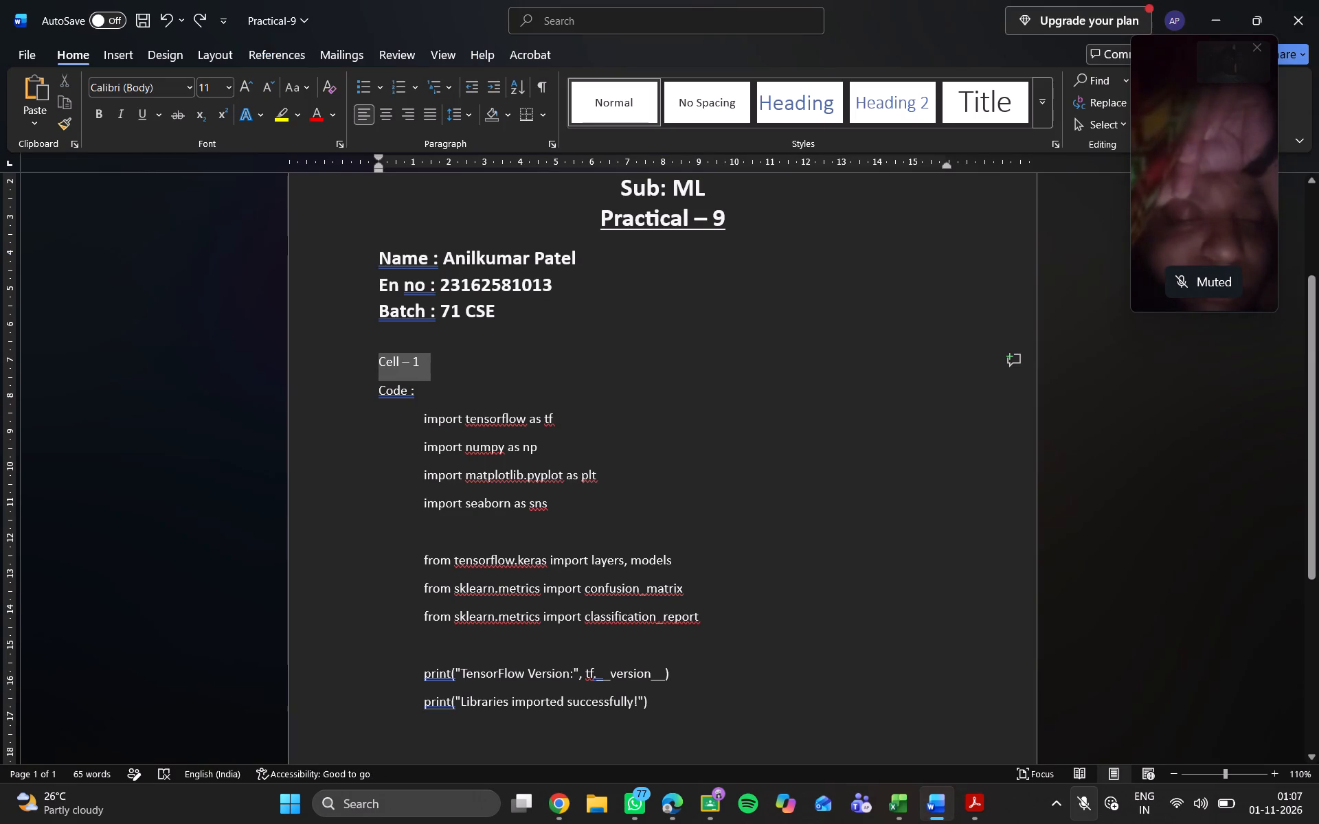
left_click_drag(381, 361, 383, 360)
key("ctrl+v")
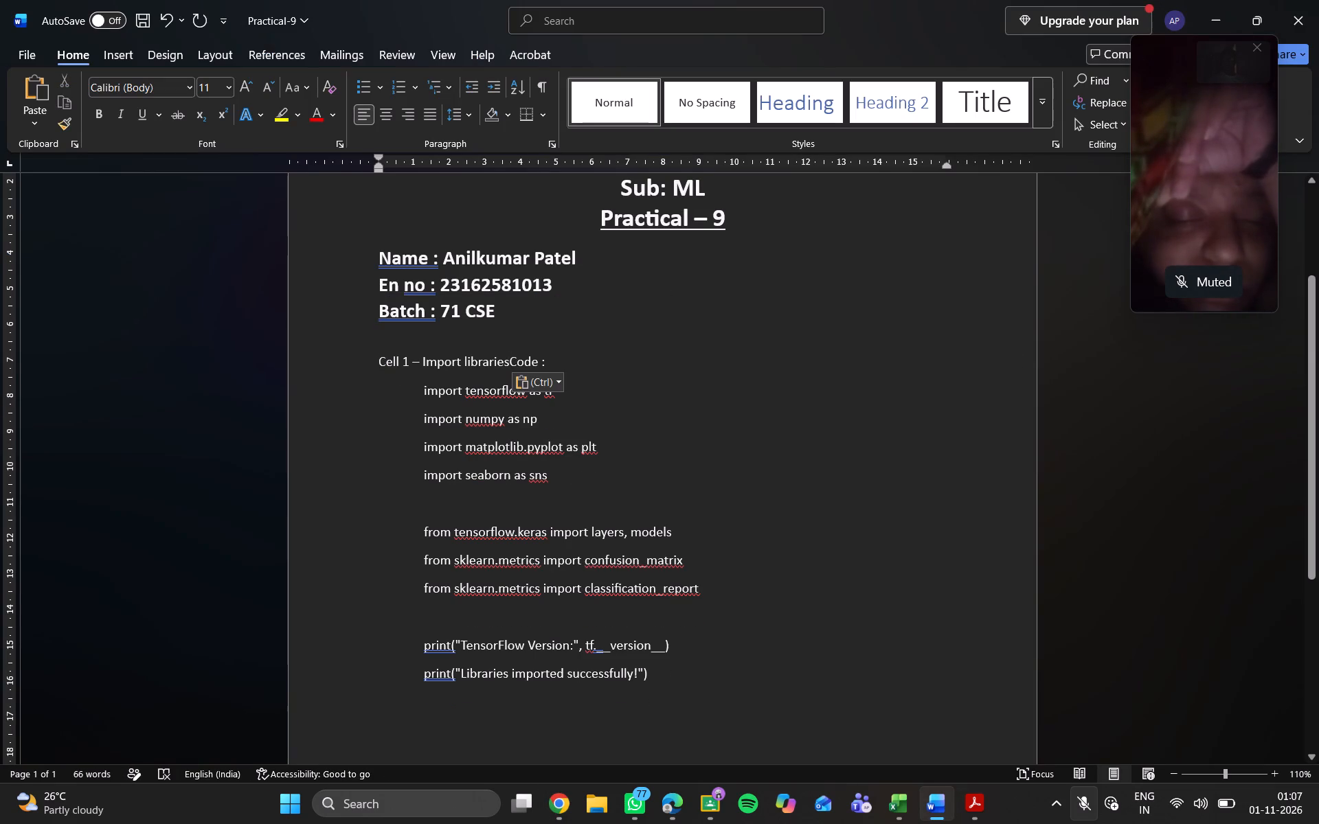
key("Return")
Remove the space after paragraphs throughout the whole document.
key("ctrl+a")
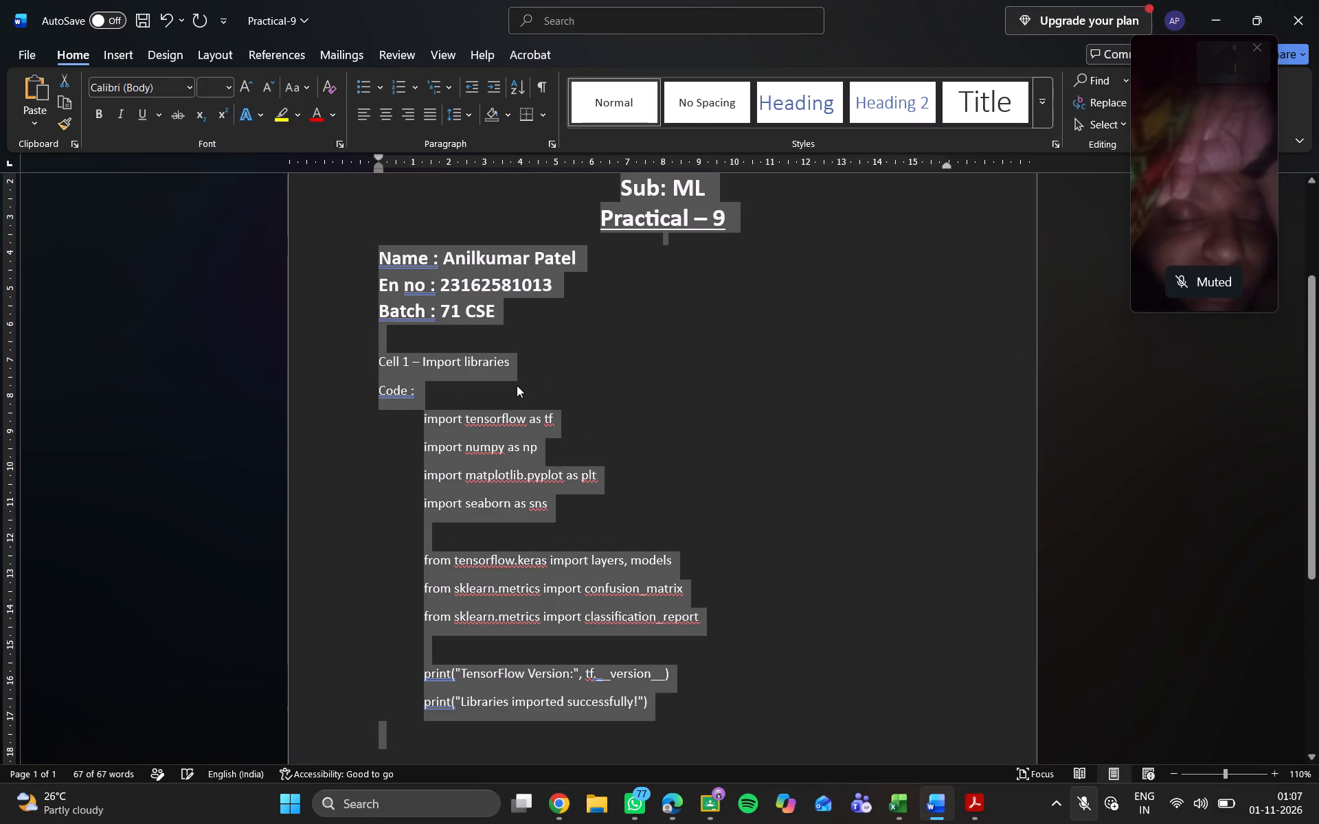
left_click(455, 108)
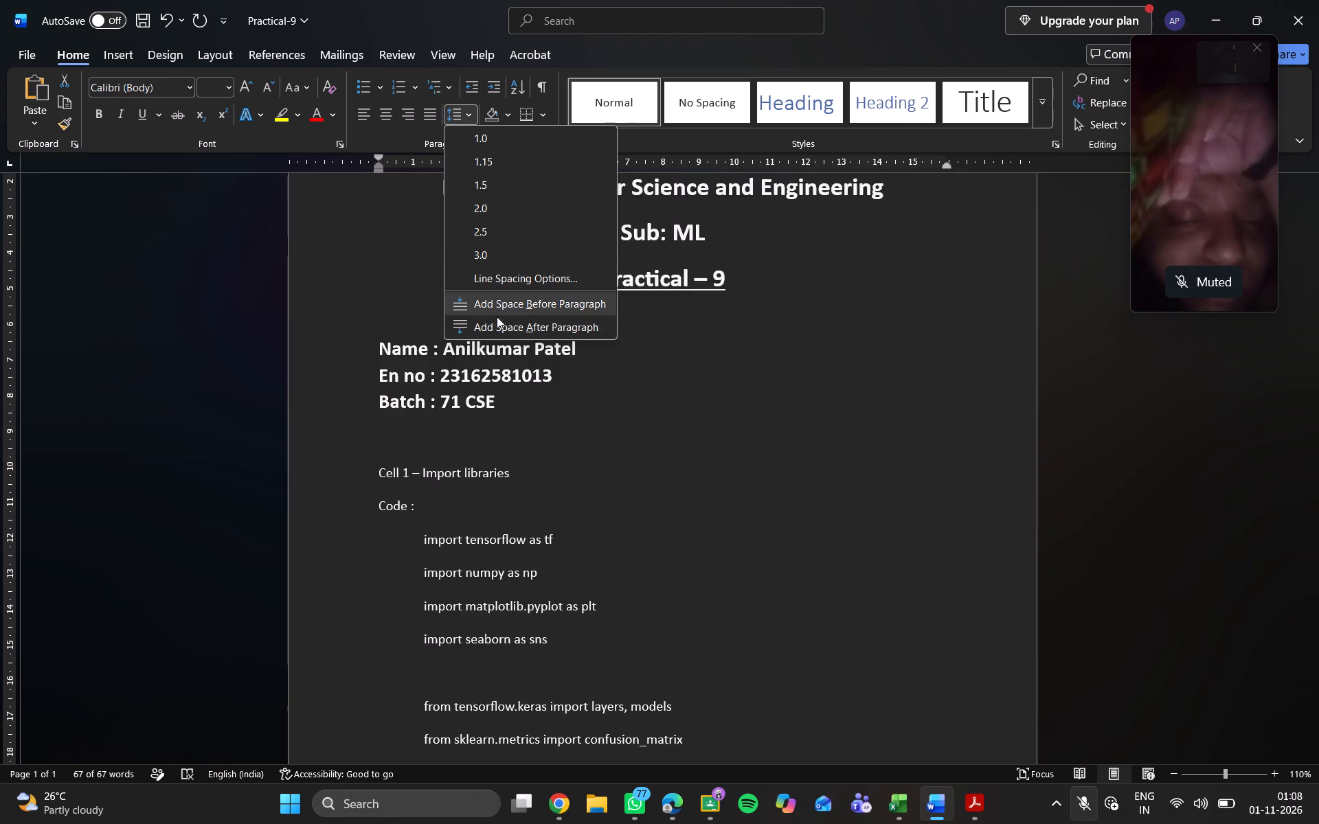
left_click(498, 320)
left_click(458, 112)
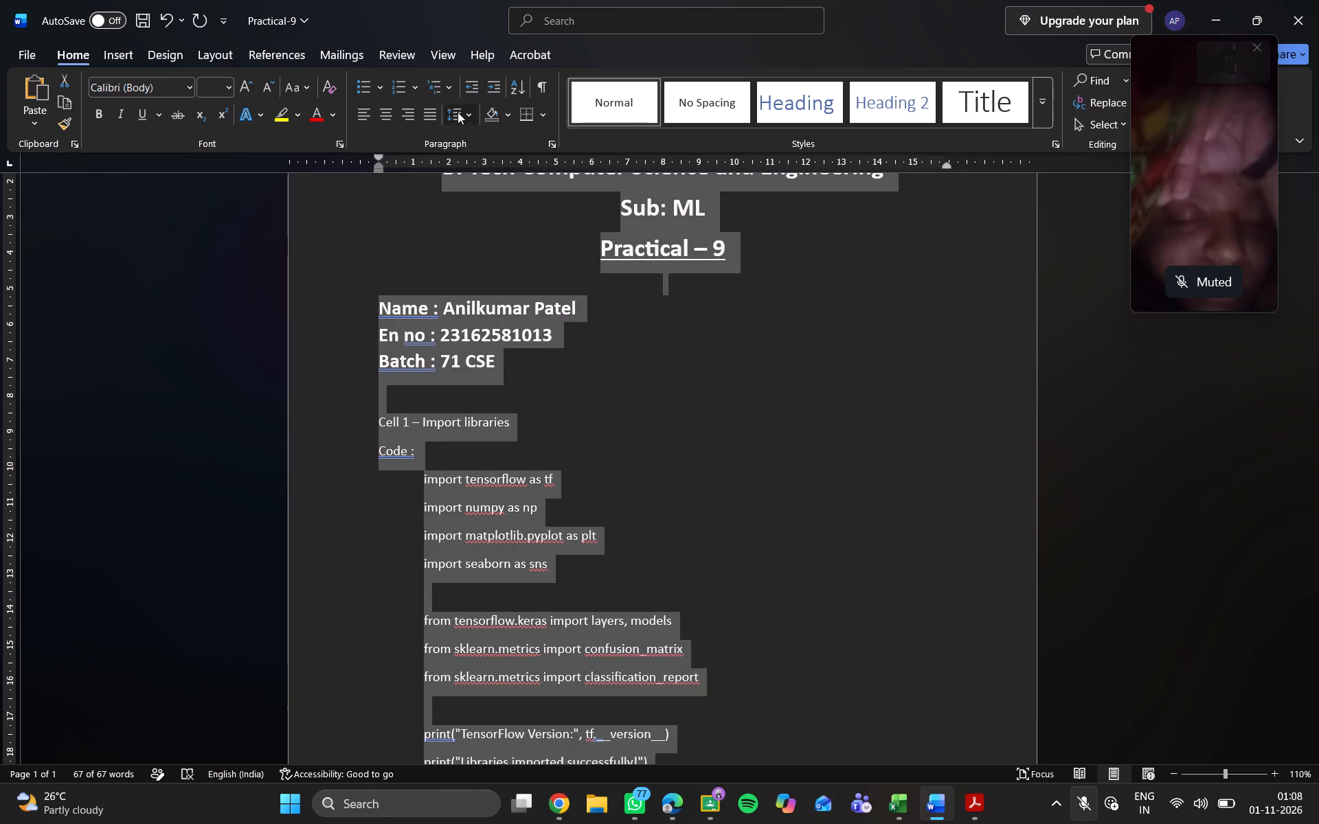
left_click(515, 321)
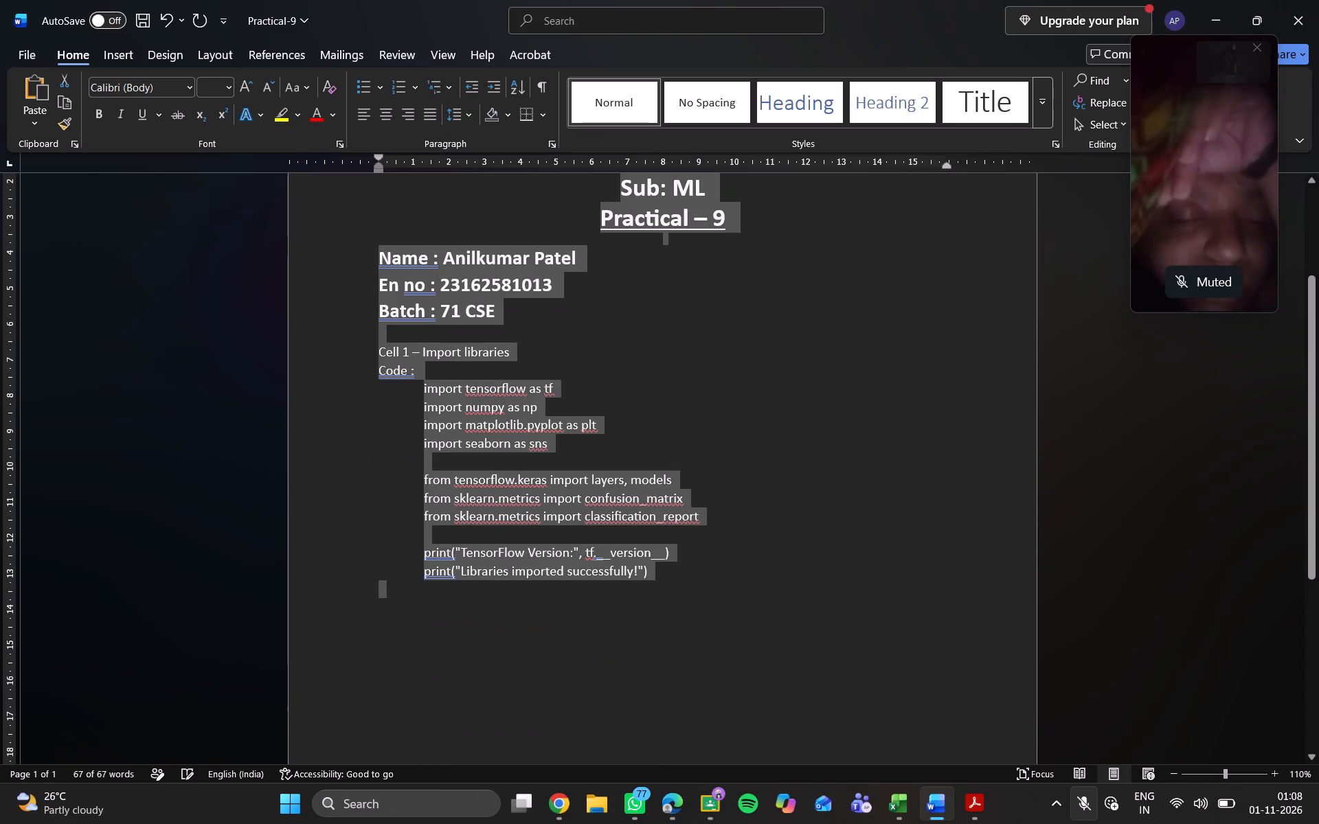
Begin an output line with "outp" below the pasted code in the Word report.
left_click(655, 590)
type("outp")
Switch to the ML_Prac_9 Colab notebook and capture a screenshot of the first cell's code together with its output.
key("alt+Tab")
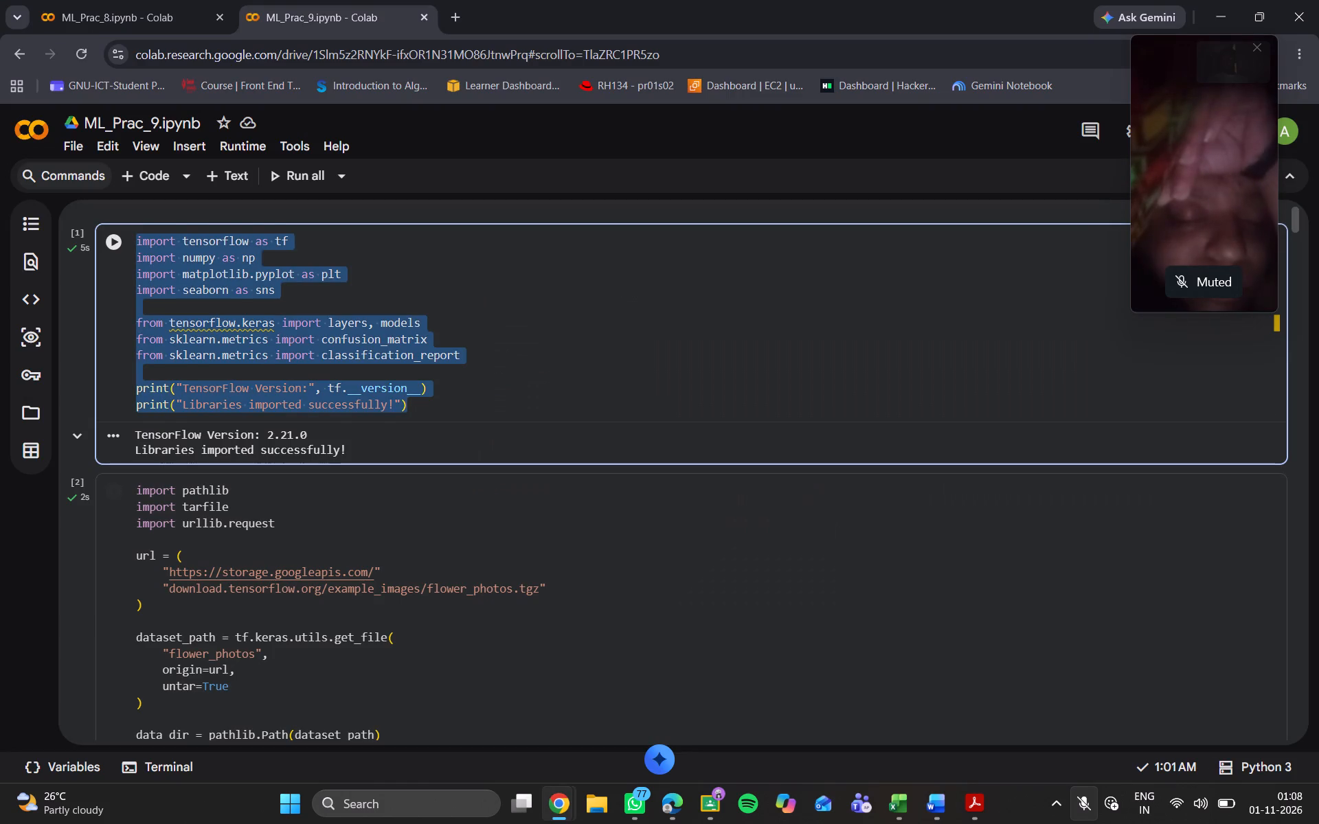
left_click(562, 420)
key("shift+super+s")
left_click_drag(95, 225, 227, 317)
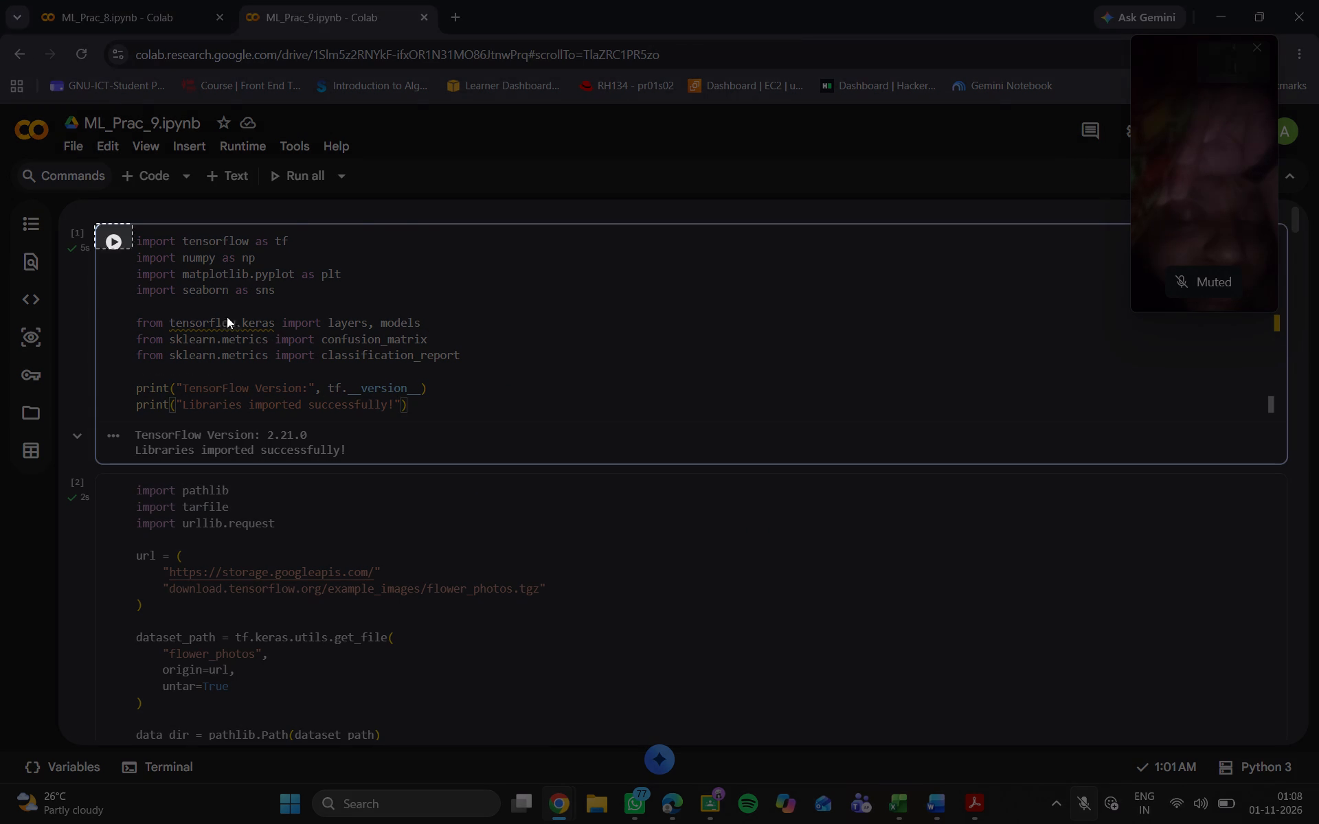
left_click_drag(227, 317, 478, 464)
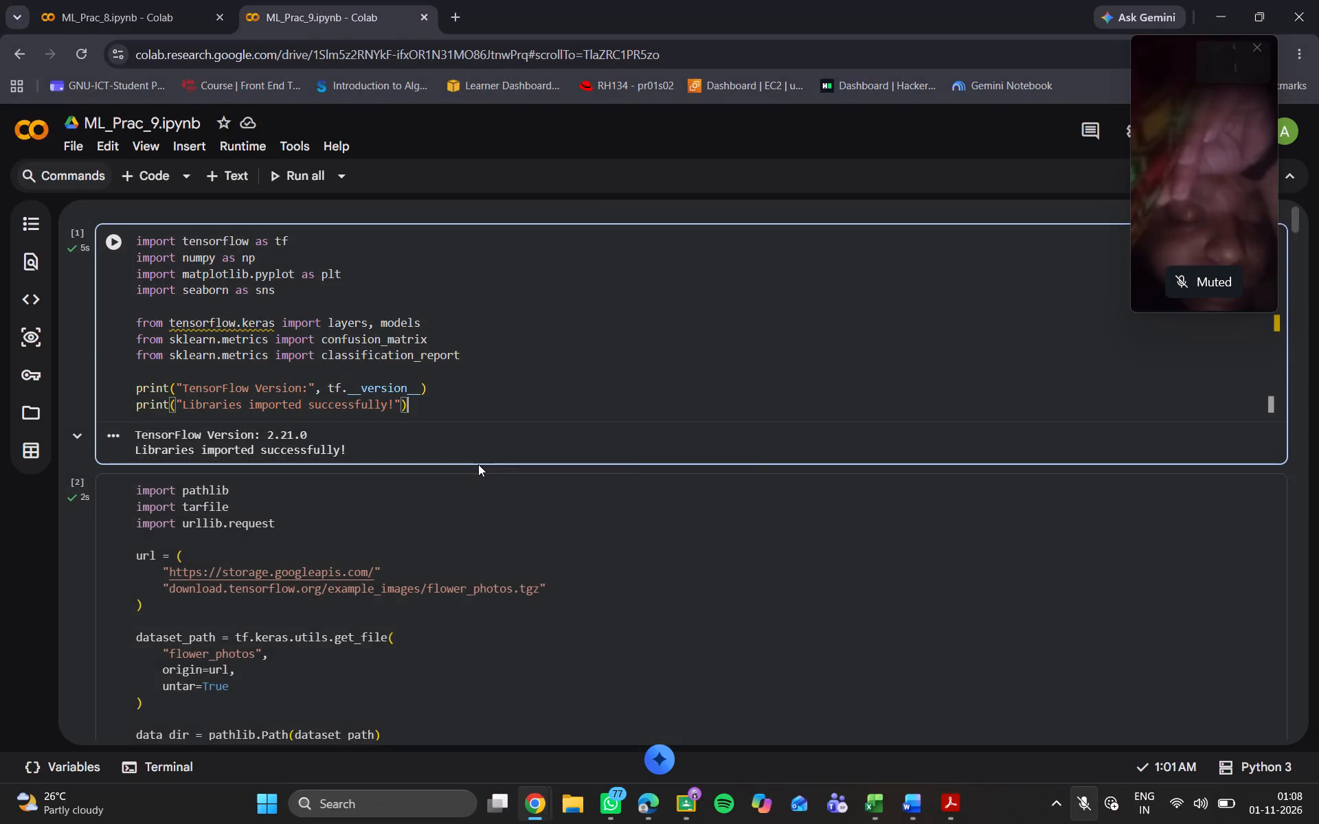
In Word, replace everything below the "Cell 1 – Import libraries" heading, including the "Code :" line, with the captured screenshot.
key("alt+Tab")
left_click_drag(592, 630, 386, 495)
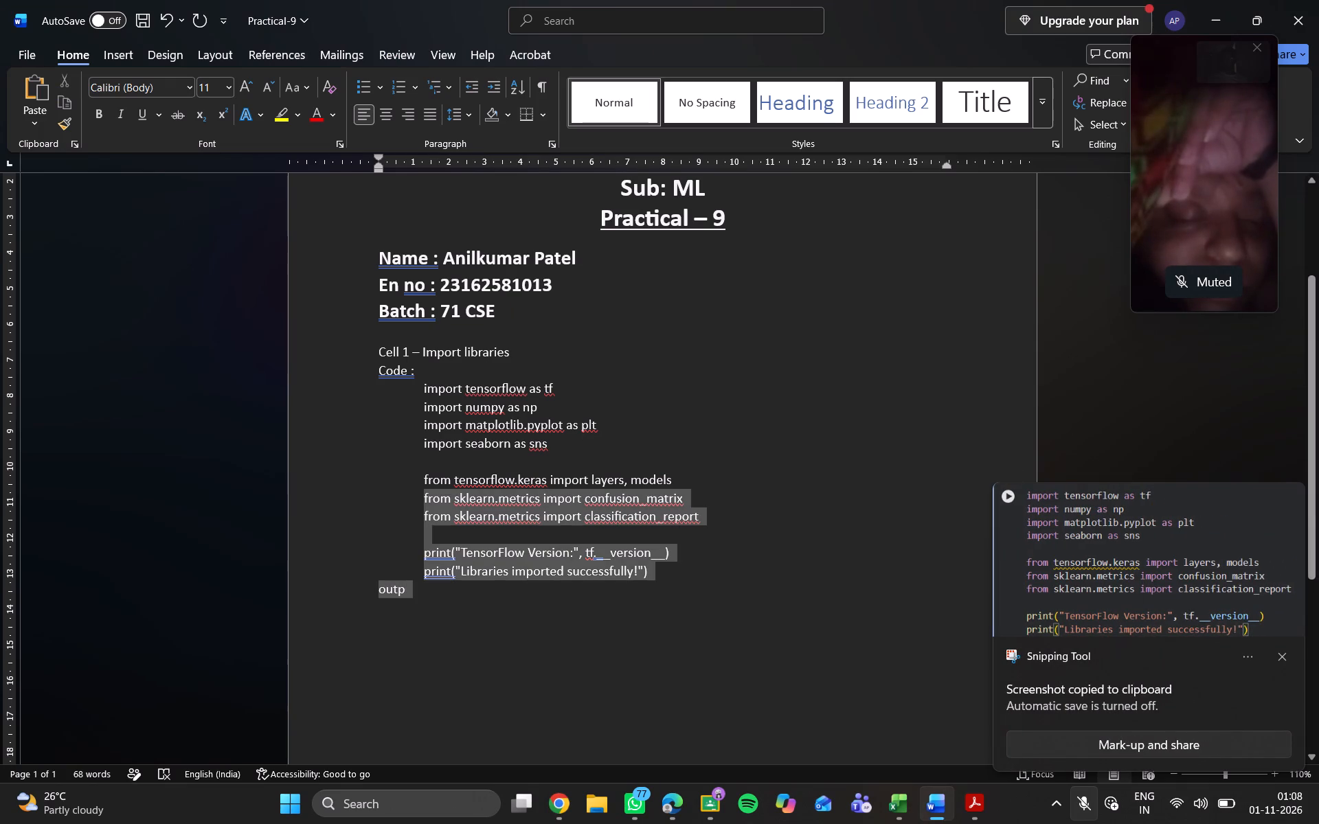
left_click_drag(386, 495, 377, 393)
key("BackSpace")
key("BackSpace")
key("BackSpace")
key("BackSpace")
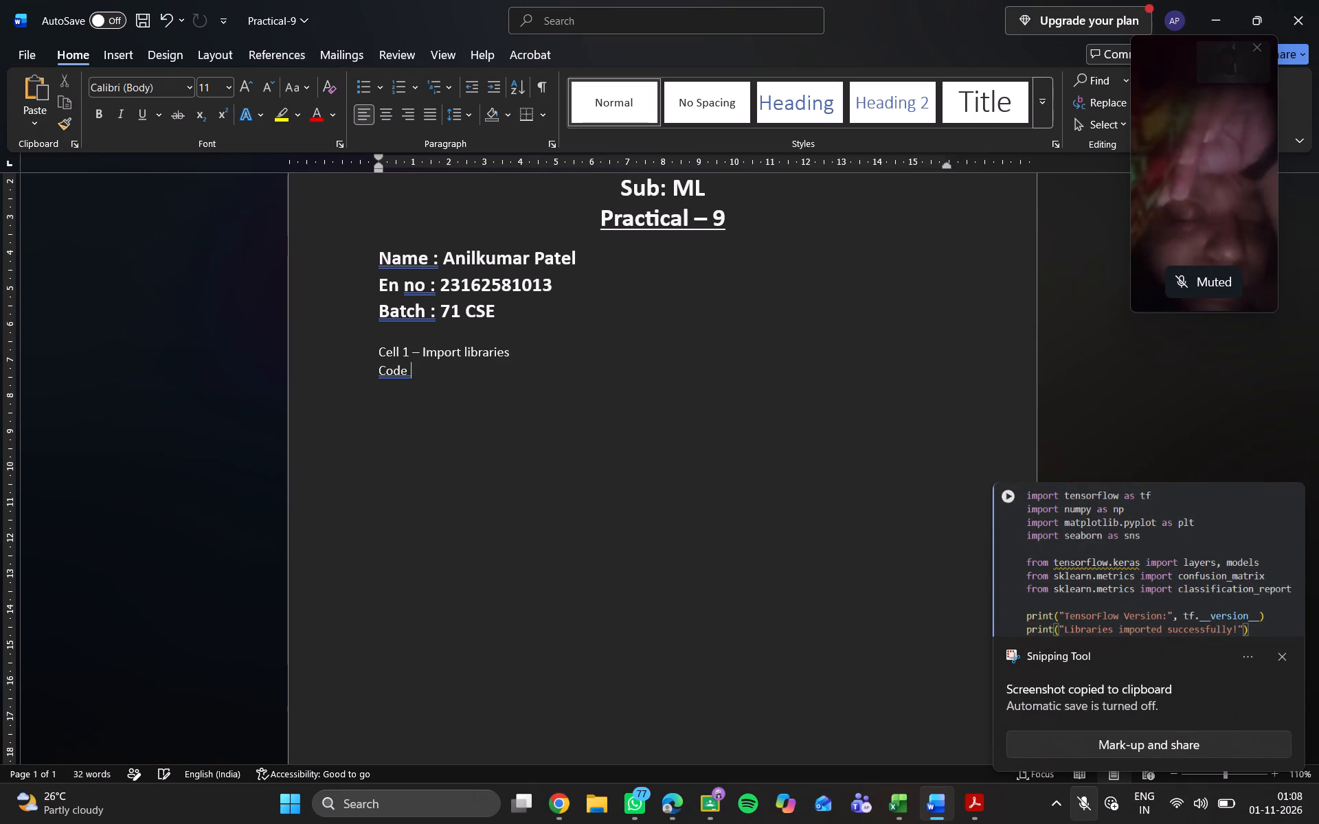
key("BackSpace")
key("BackSpace")
key("BackSpace")
key("BackSpace")
key("BackSpace")
key("ctrl+v")
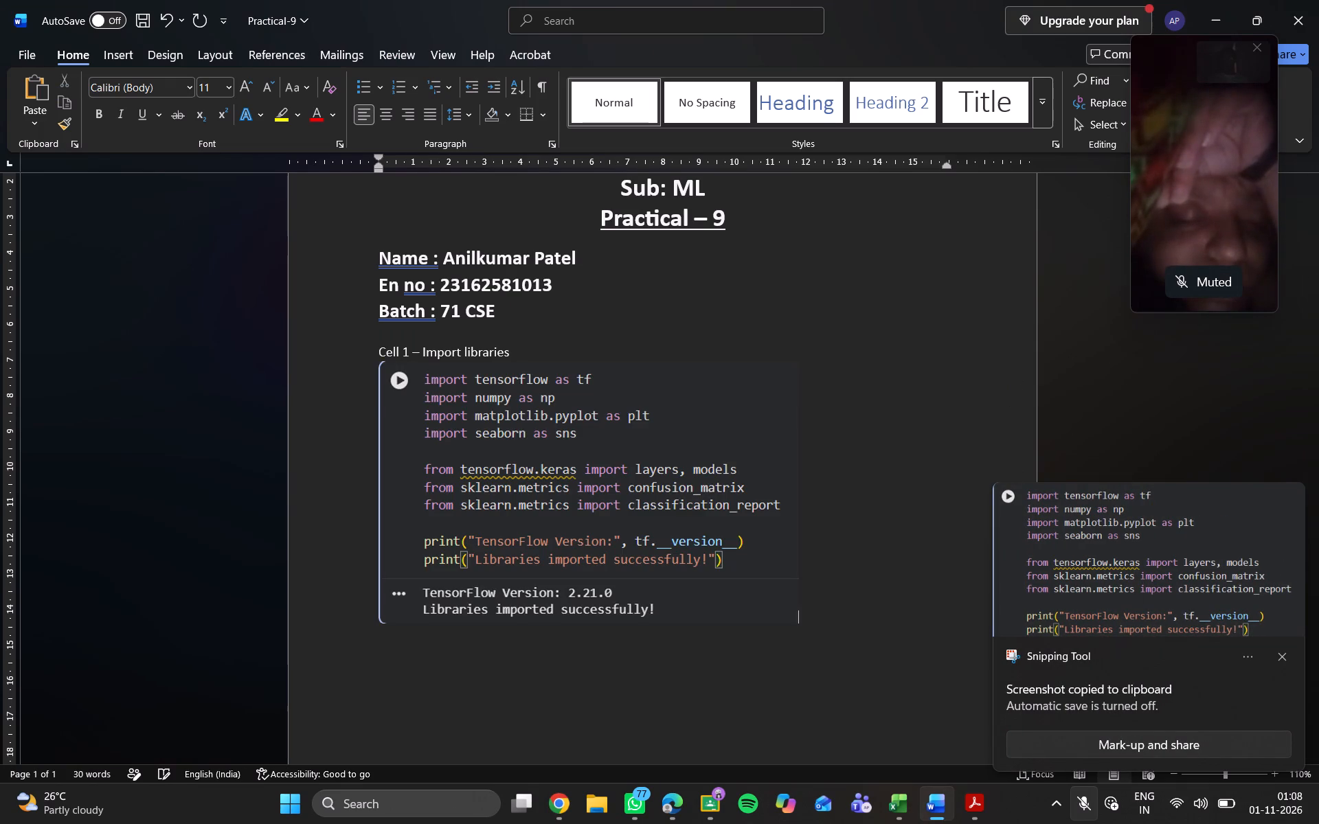
Switch to the Colab notebook and capture a screenshot of the second cell, from import pathlib down to its flower_photos output.
key("alt+Tab")
scroll(431, 524, "down", 3)
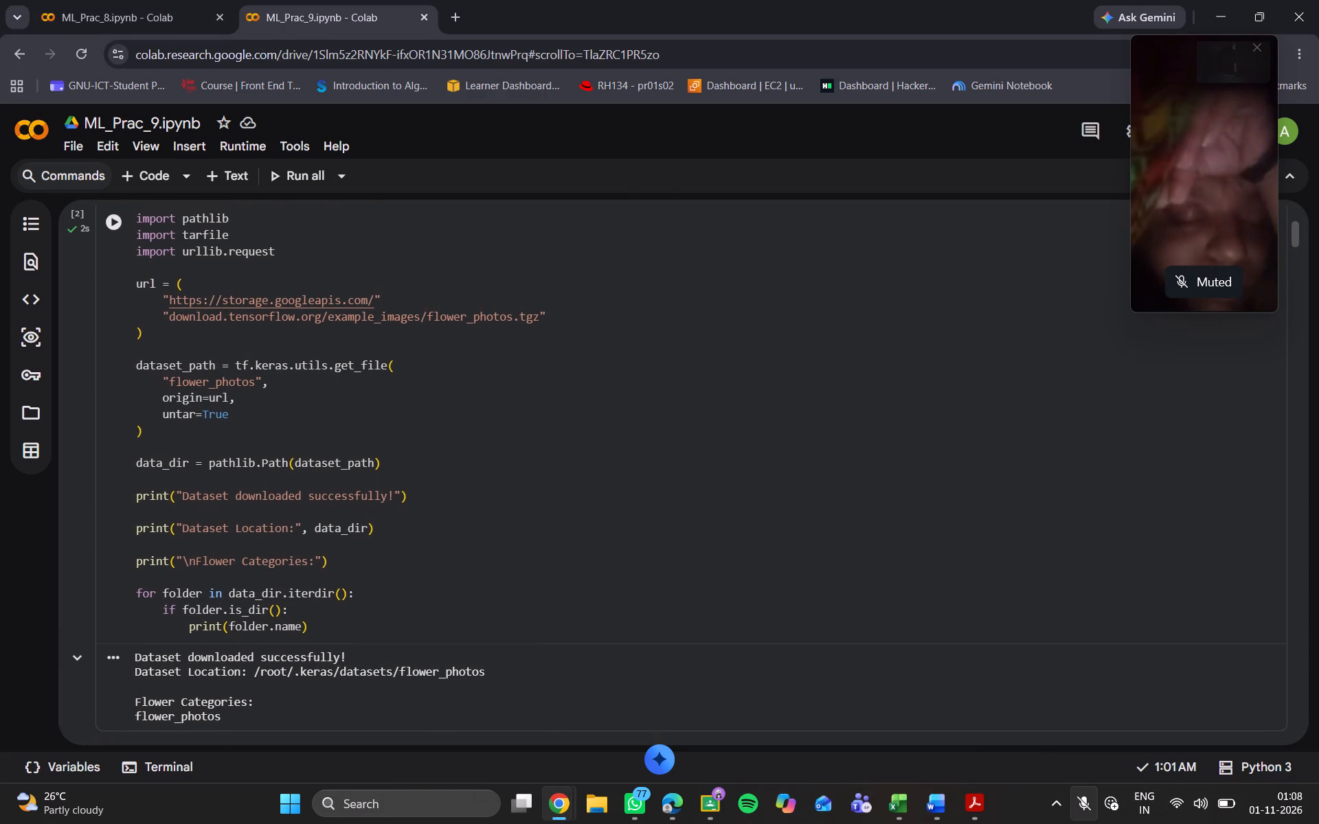
key("shift+super+s")
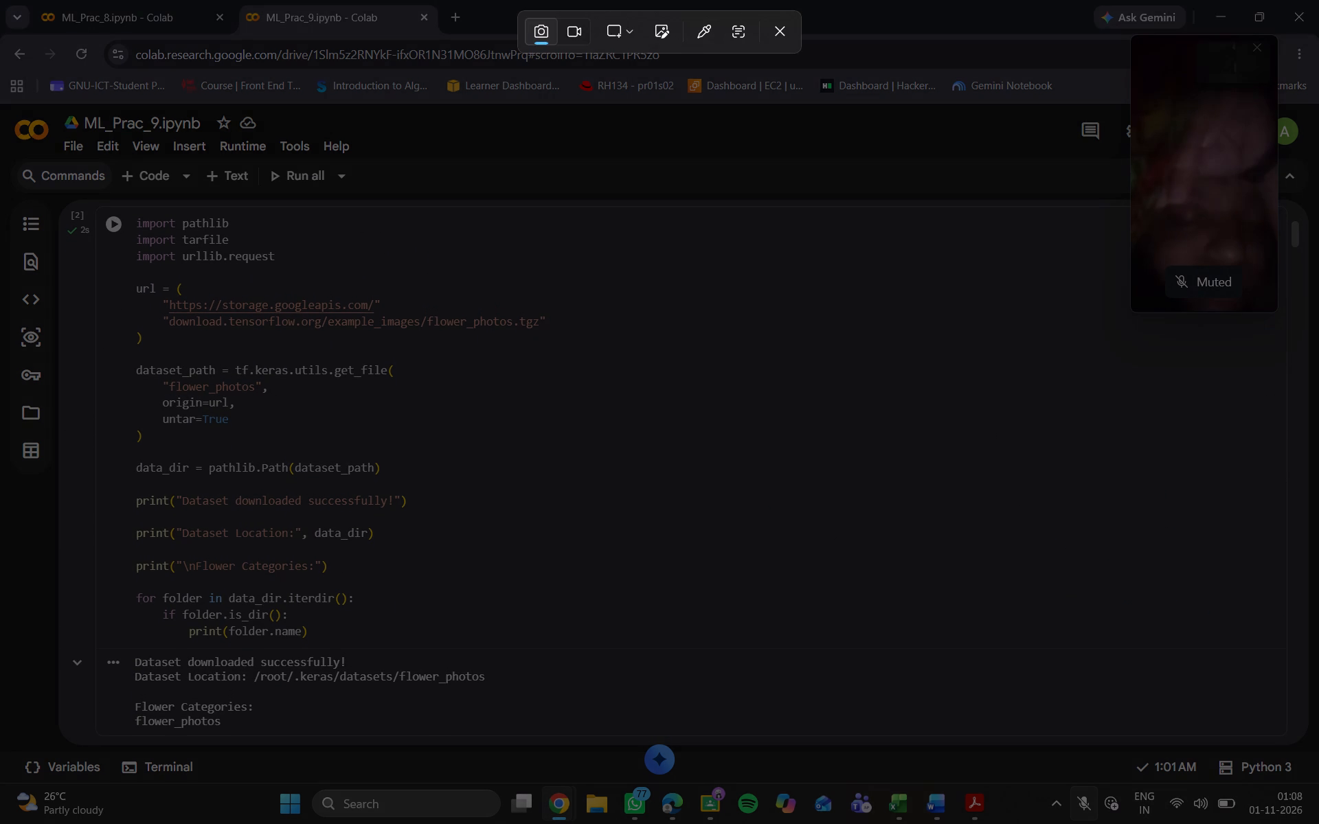
left_click_drag(98, 210, 627, 738)
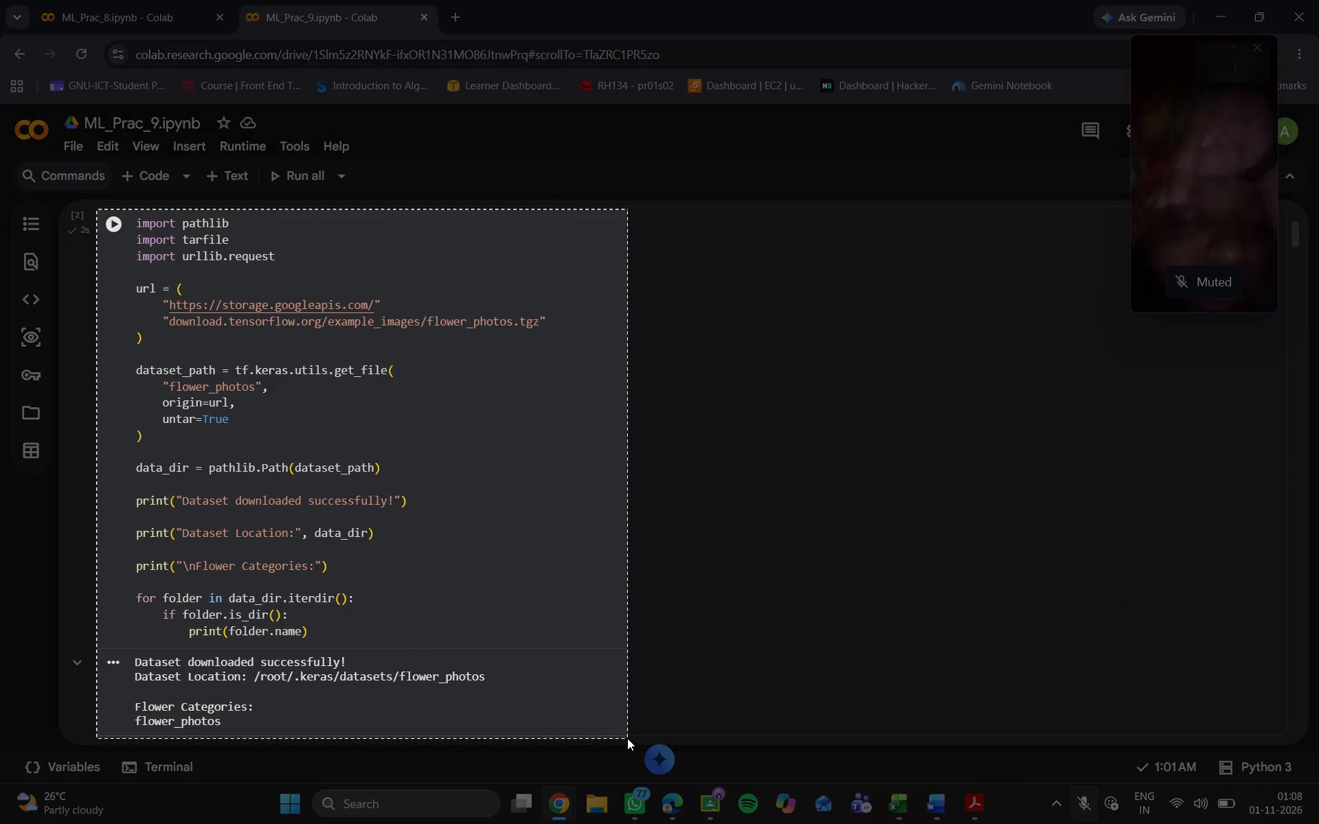
left_click_drag(627, 738, 627, 736)
key("alt+Tab")
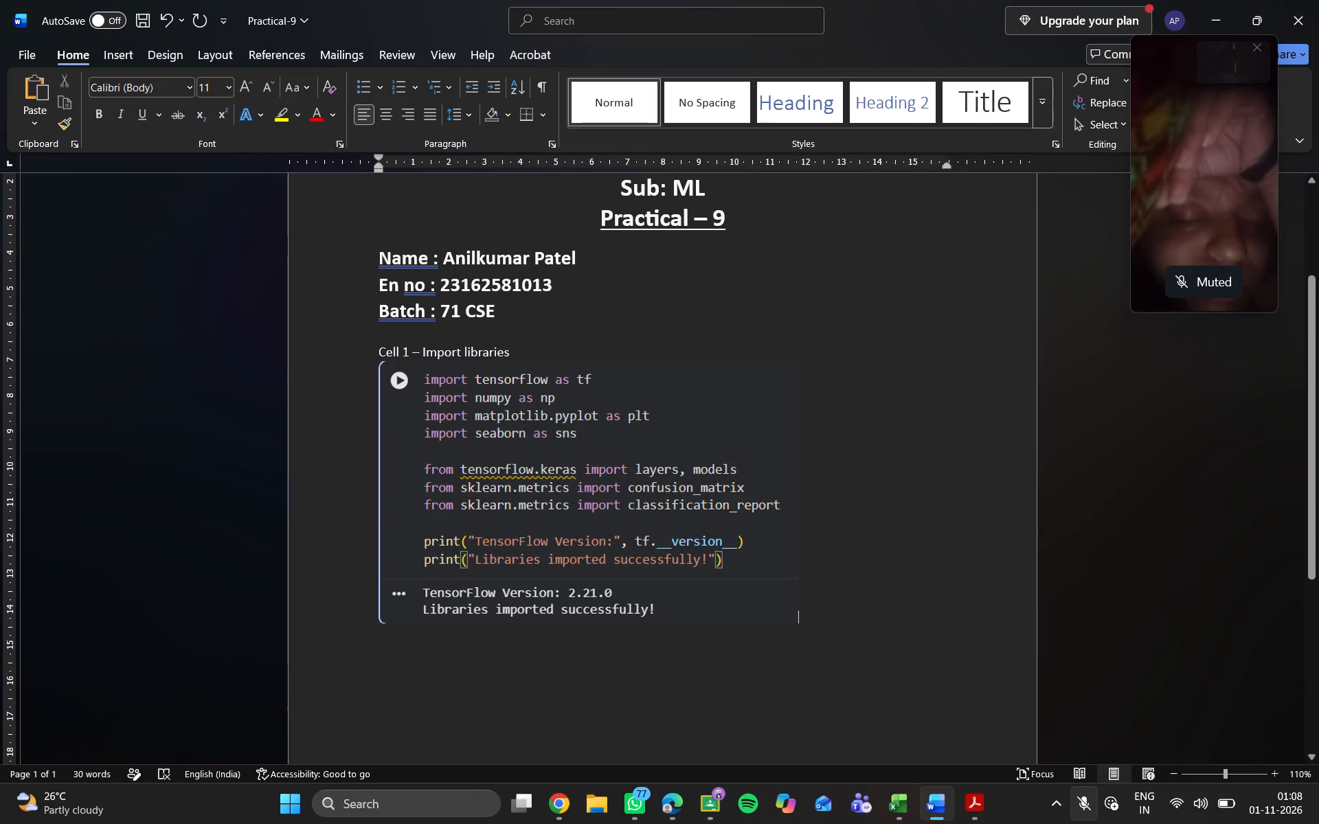
key("Return")
key("Return")
type("cell")
key("space")
type("- 2")
key("space")
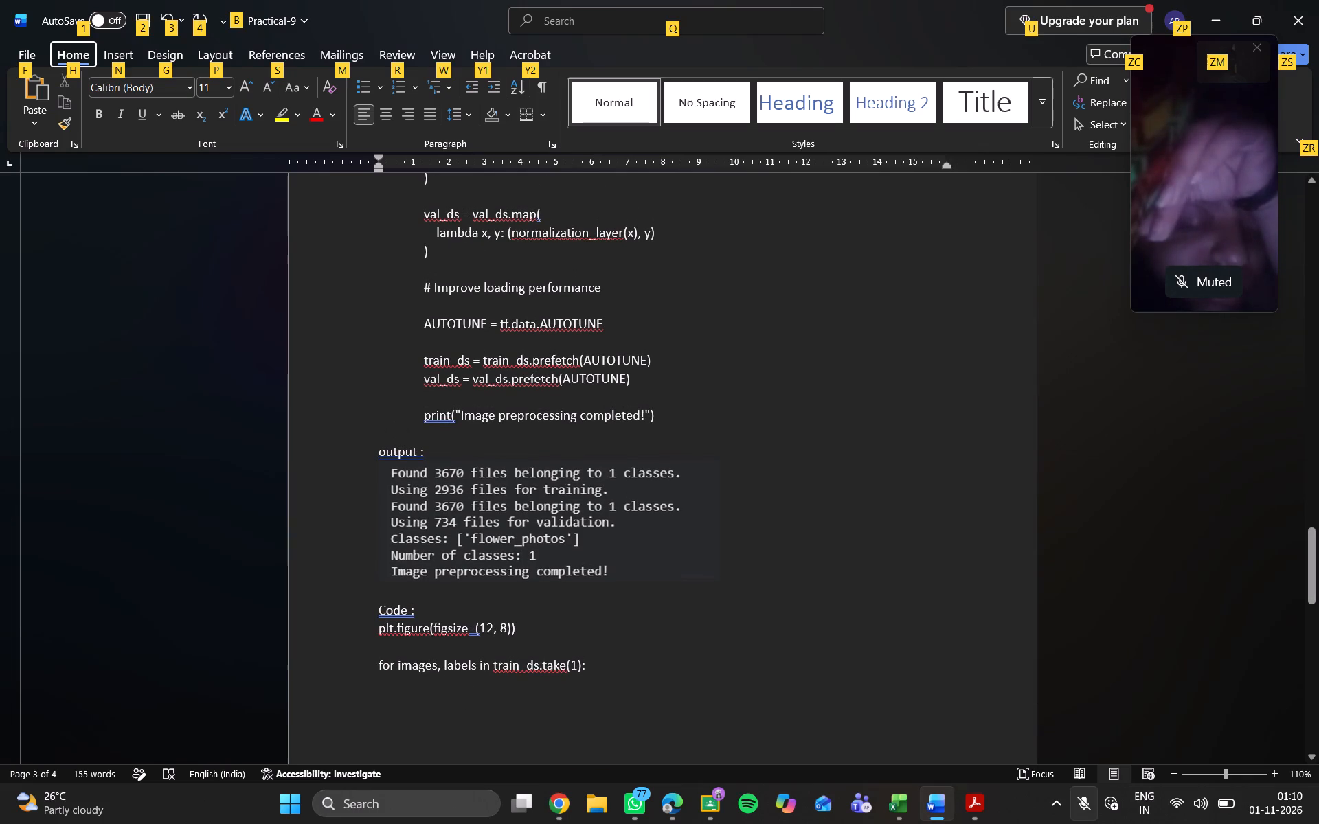
left_click(416, 596)
key("Return")
key("ctrl+v")
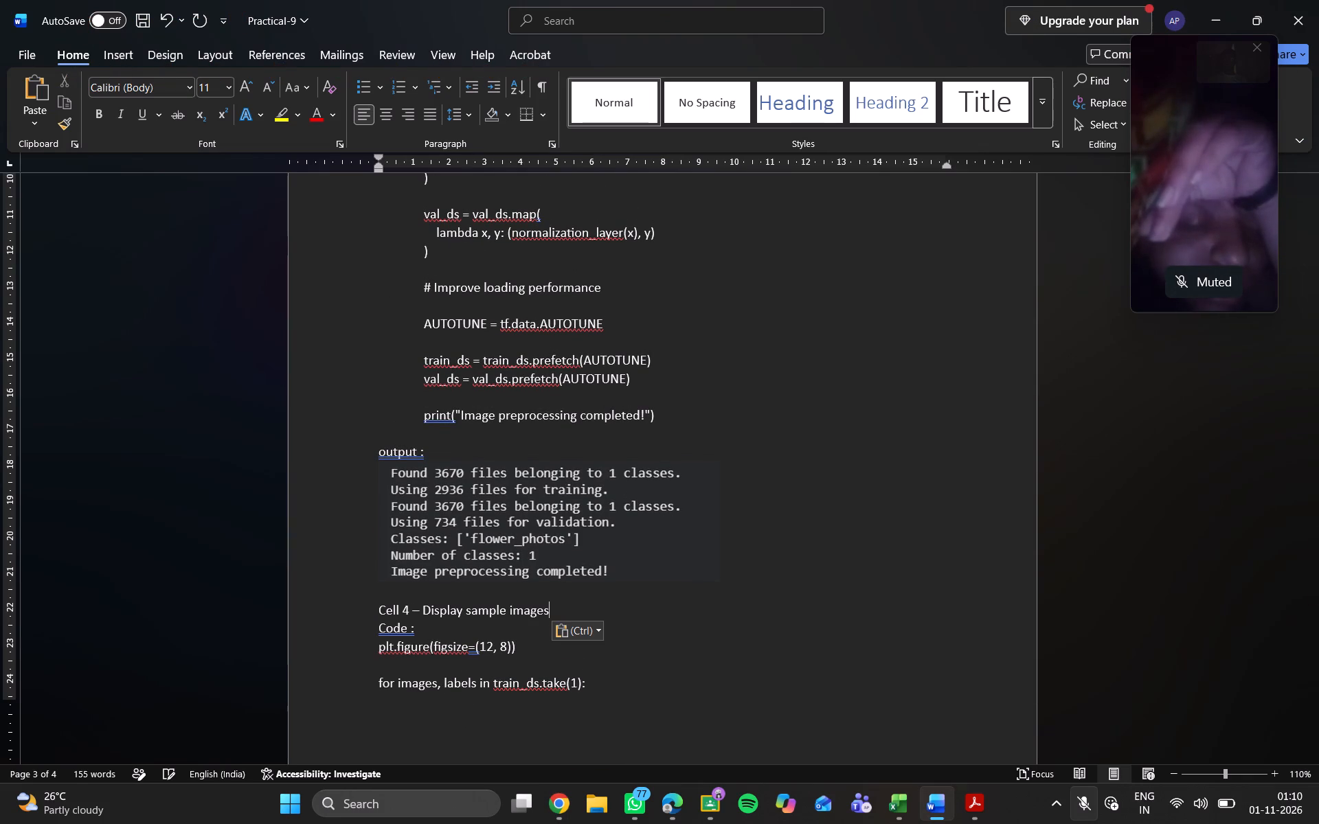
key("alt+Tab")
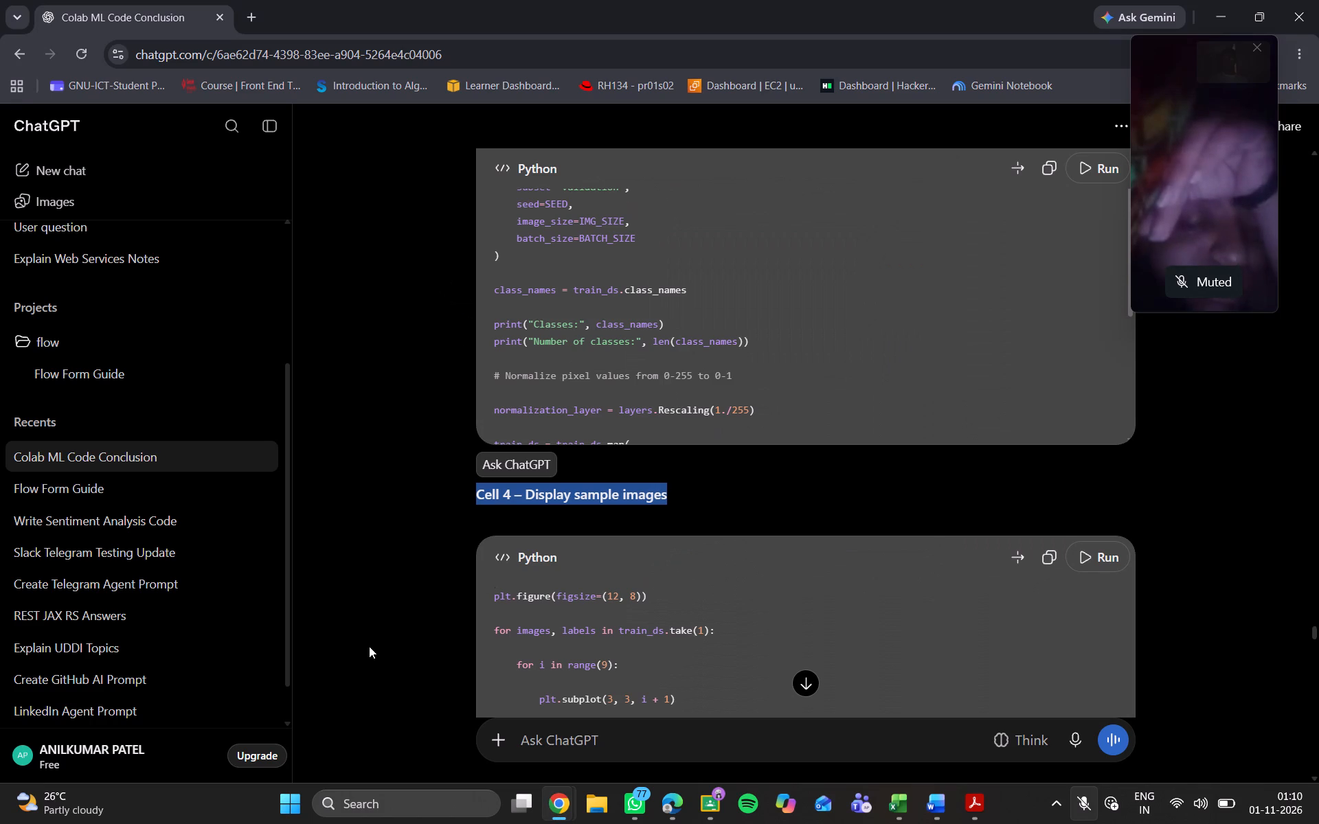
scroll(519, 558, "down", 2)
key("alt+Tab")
Remove the blank lines inside the "for i in range(9)" loop of the Cell 4 code, from the loop header through plt.axis('off').
scroll(613, 621, "down", 2)
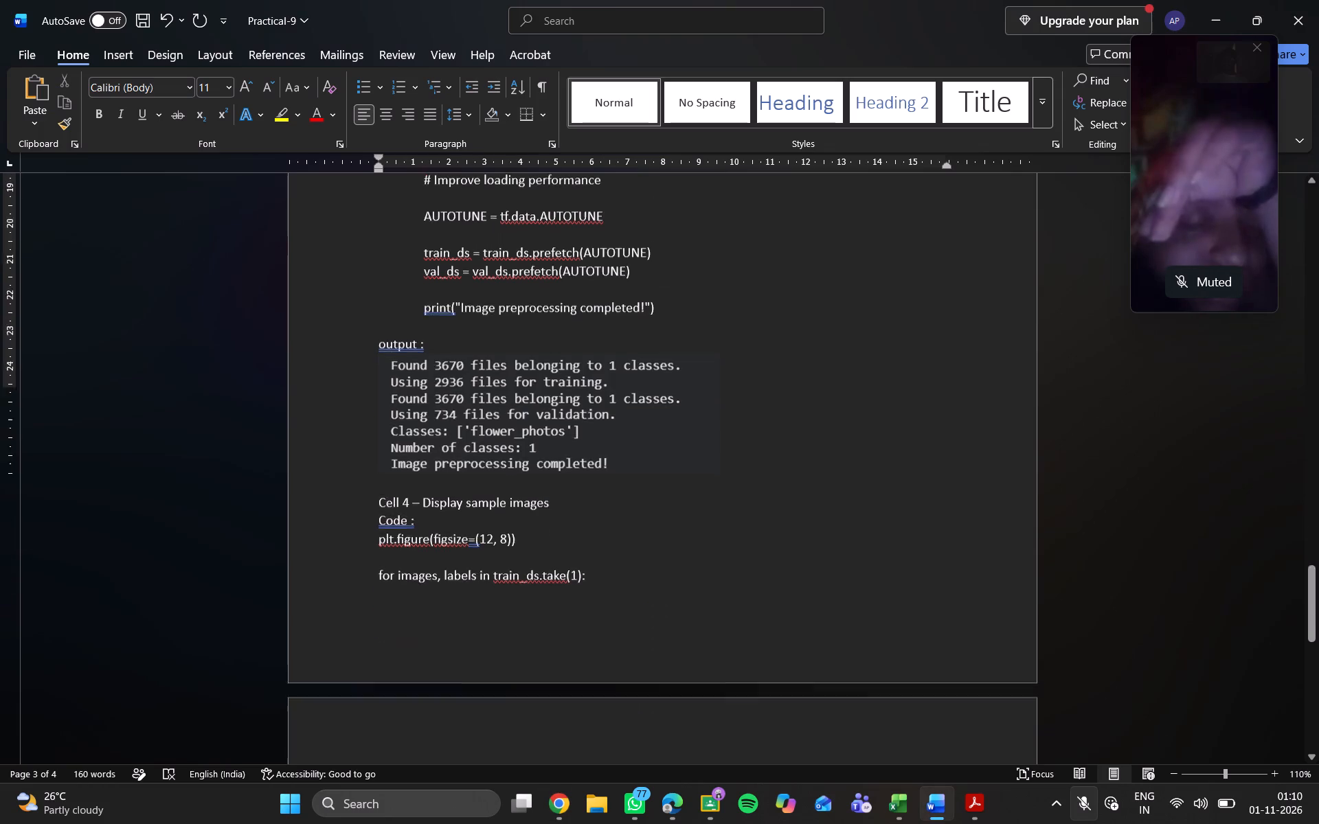
scroll(613, 621, "down", 1)
left_click(458, 467)
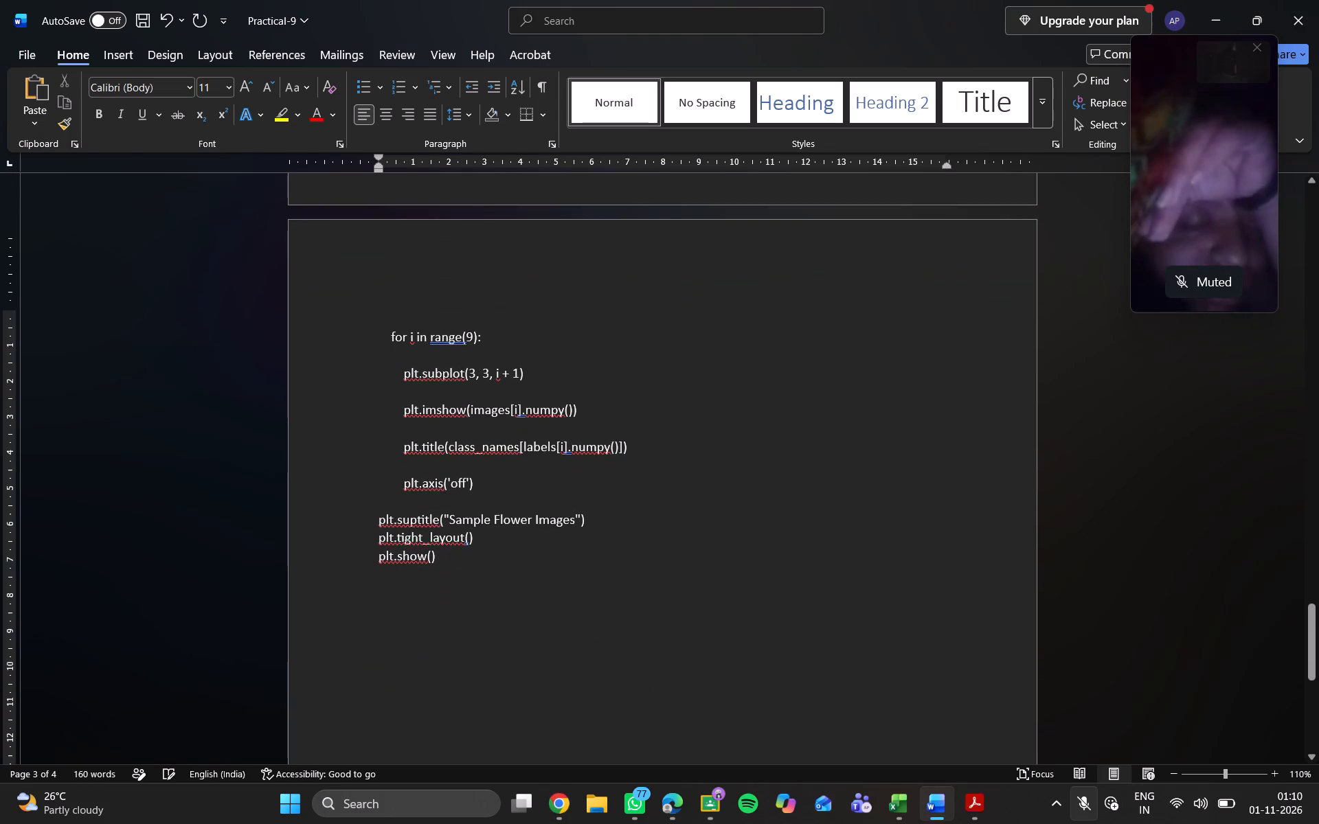
key("BackSpace")
key("Up")
key("BackSpace")
key("Up")
key("Up")
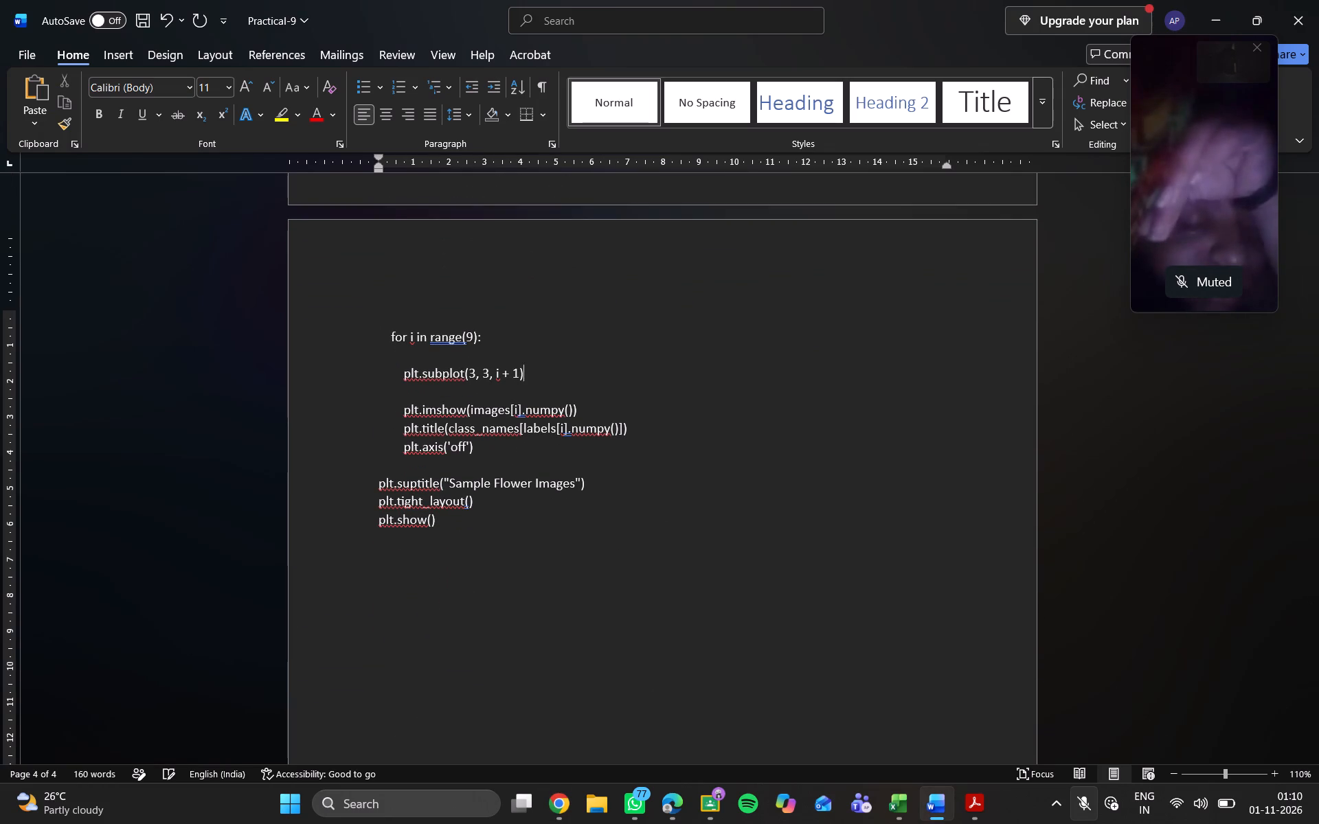
key("BackSpace")
key("ctrl+z")
key("Down")
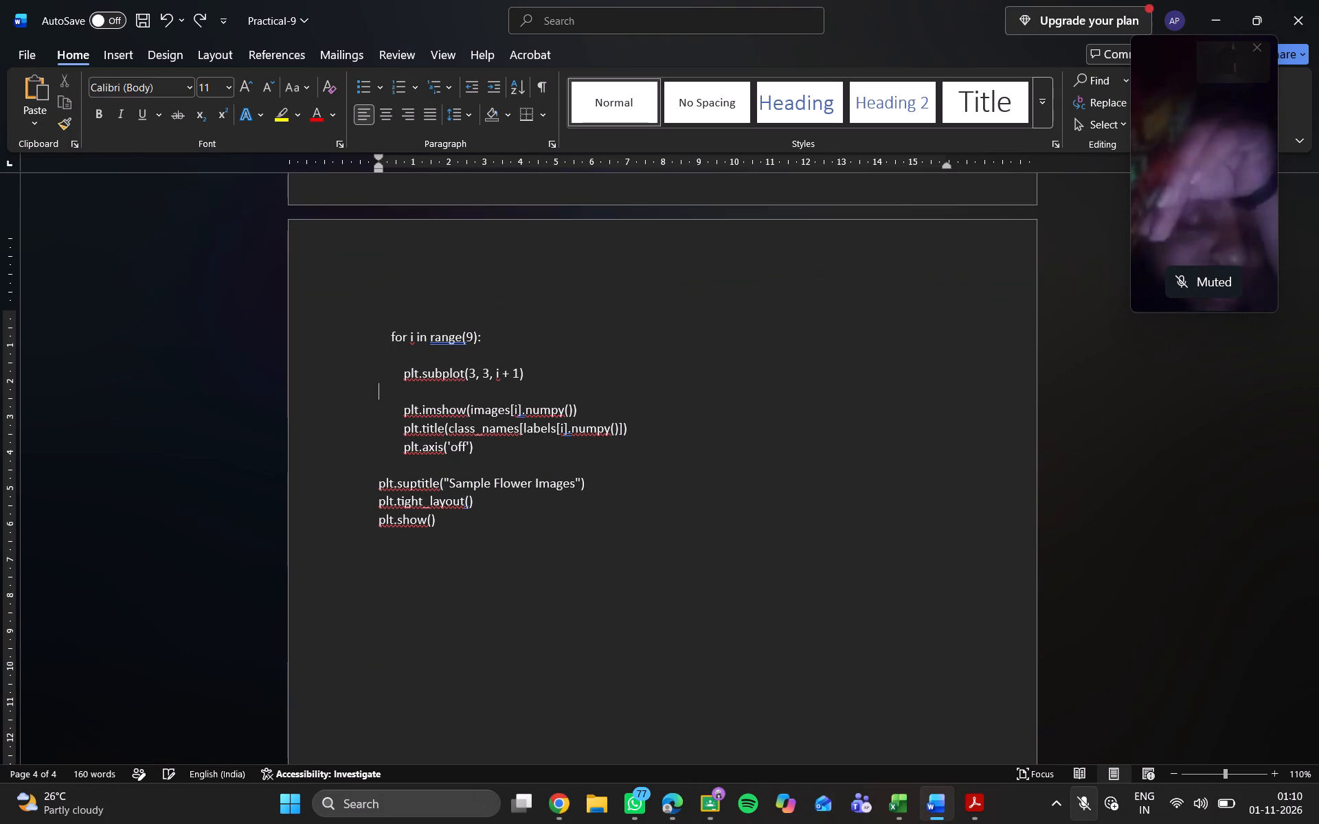
key("BackSpace")
key("Up")
key("Up")
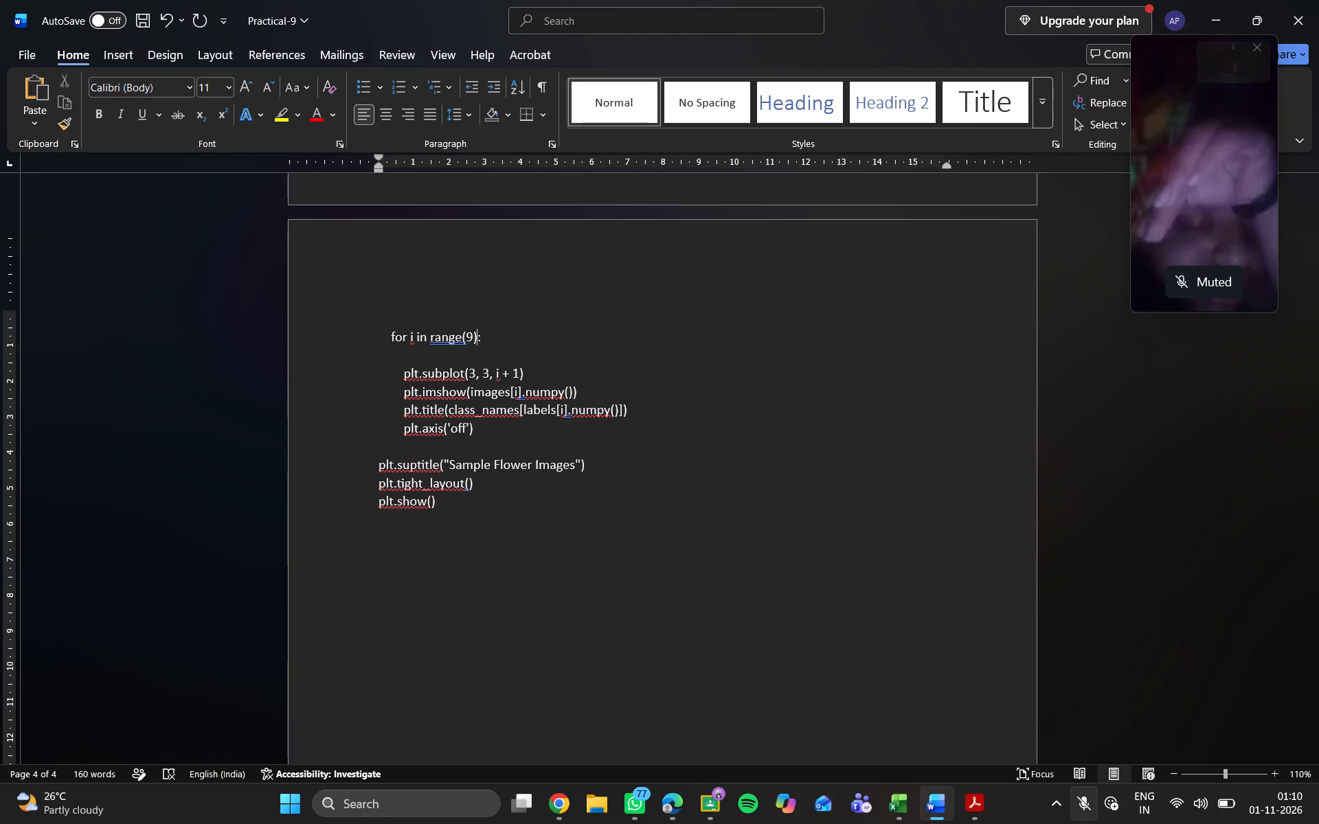
key("Down")
key("BackSpace")
key("Down")
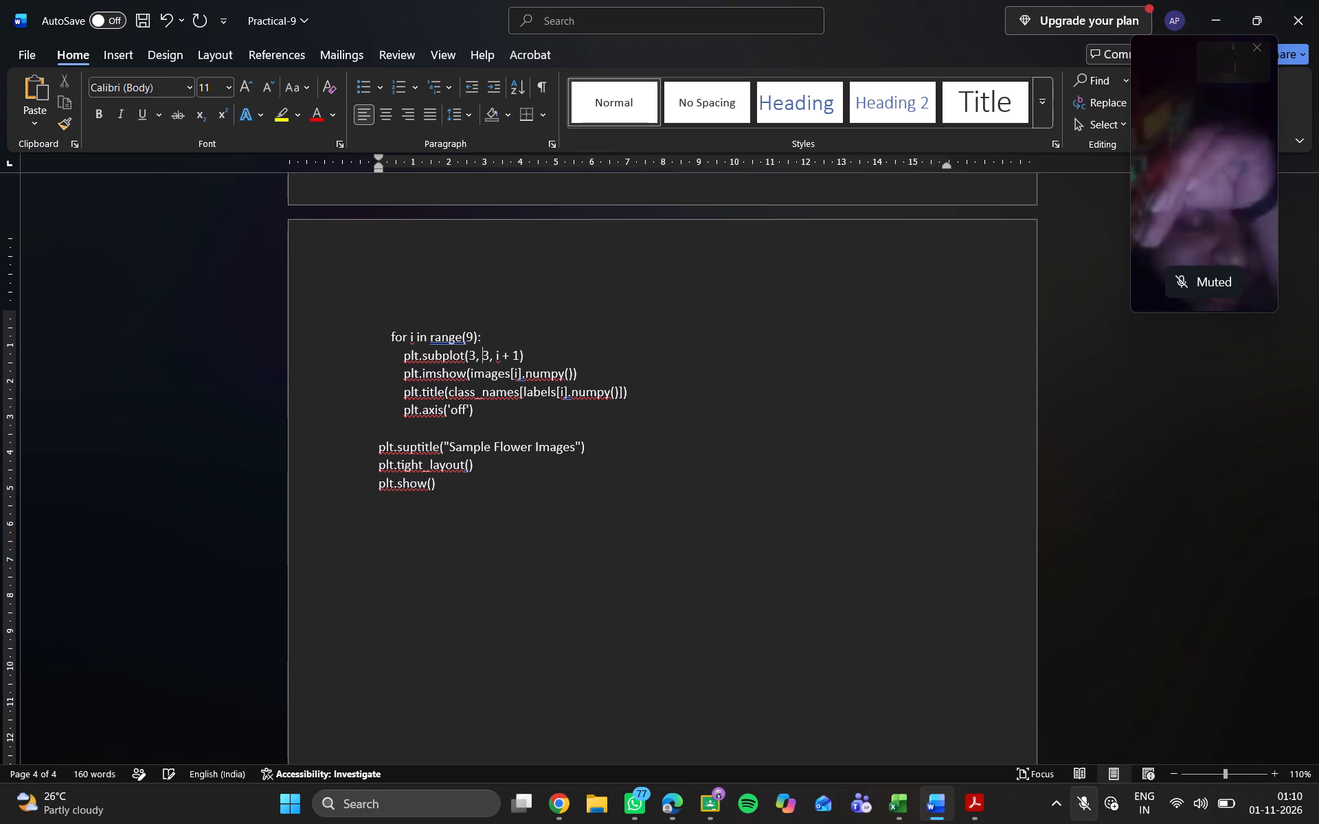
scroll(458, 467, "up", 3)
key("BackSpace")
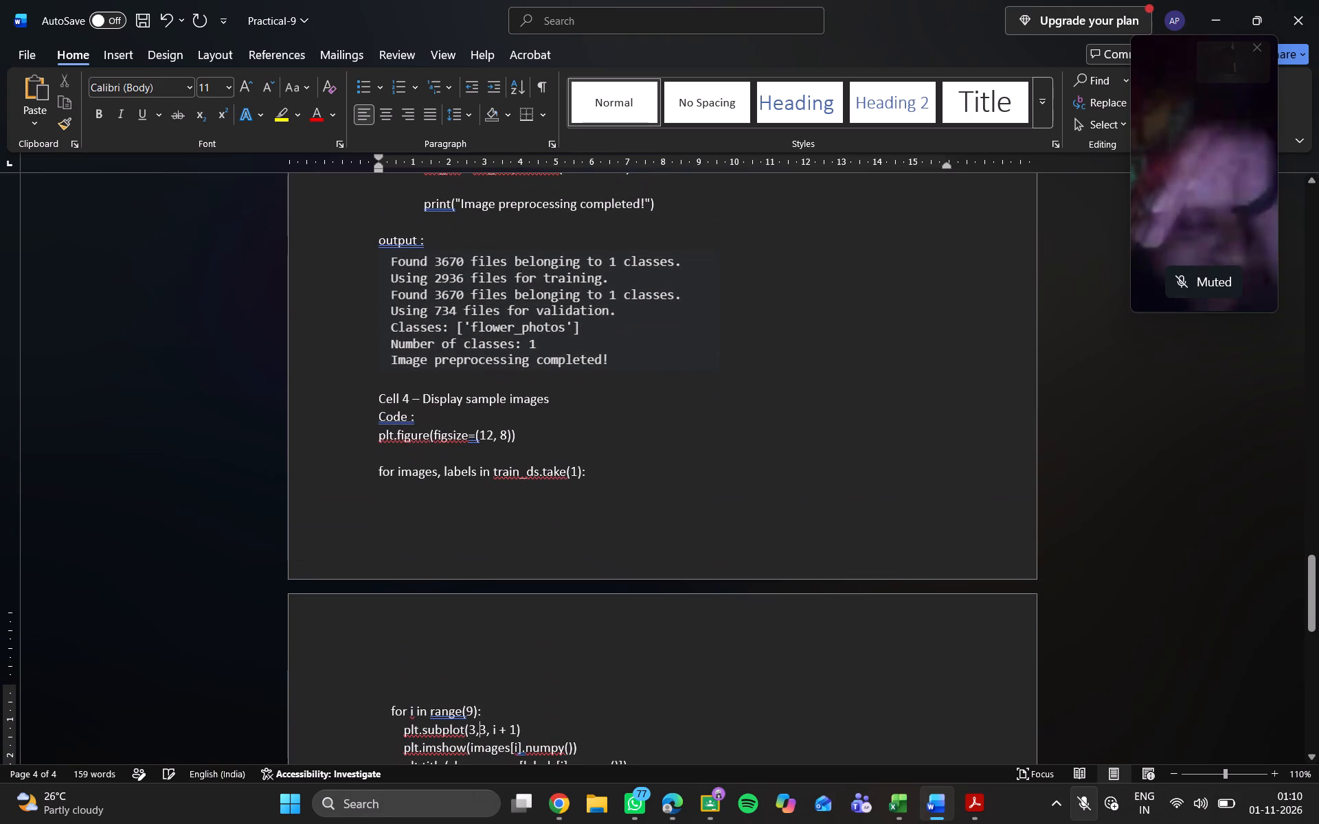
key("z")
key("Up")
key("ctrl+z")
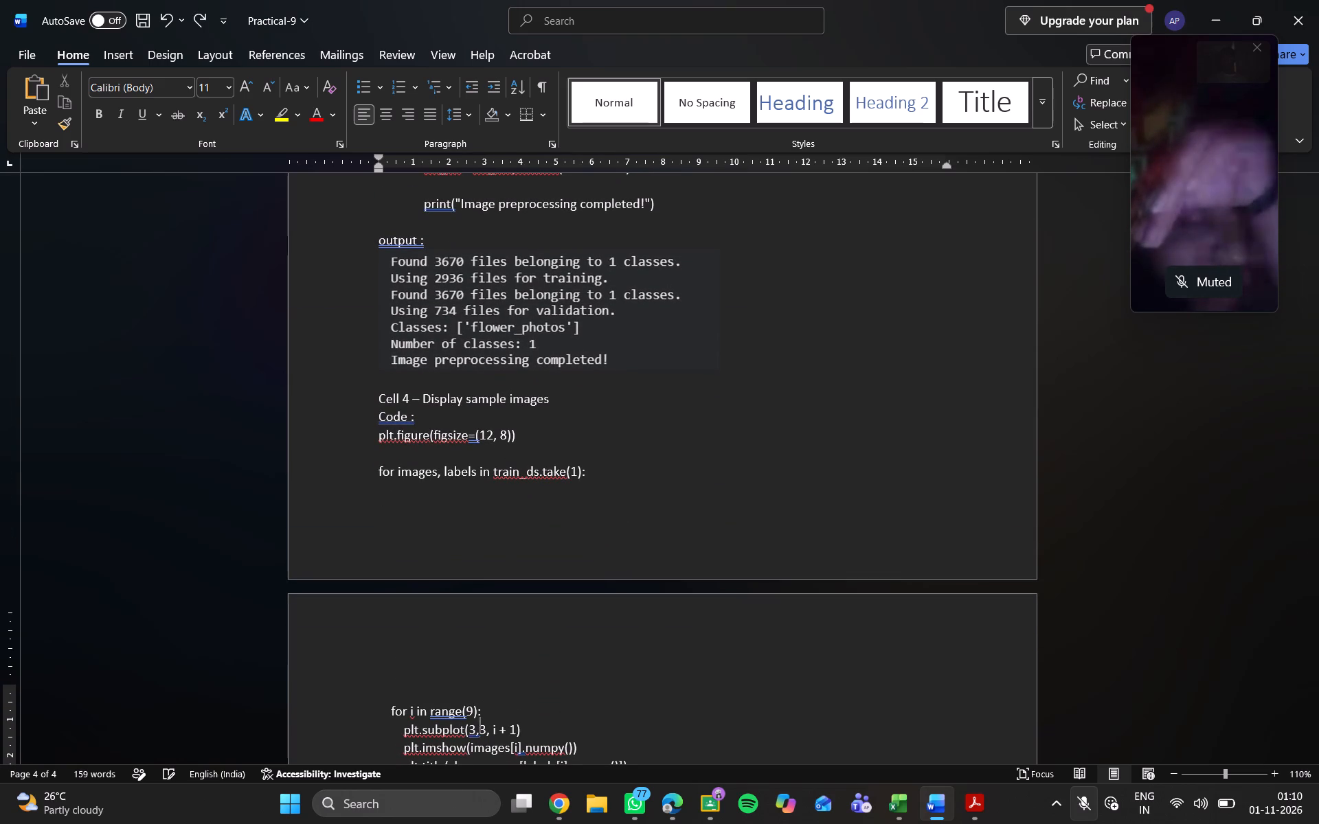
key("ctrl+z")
Remove the blank line between plt.figure and the "for images, labels" line in the Cell 4 code.
key("Up")
key("Up")
key("Up")
key("Up")
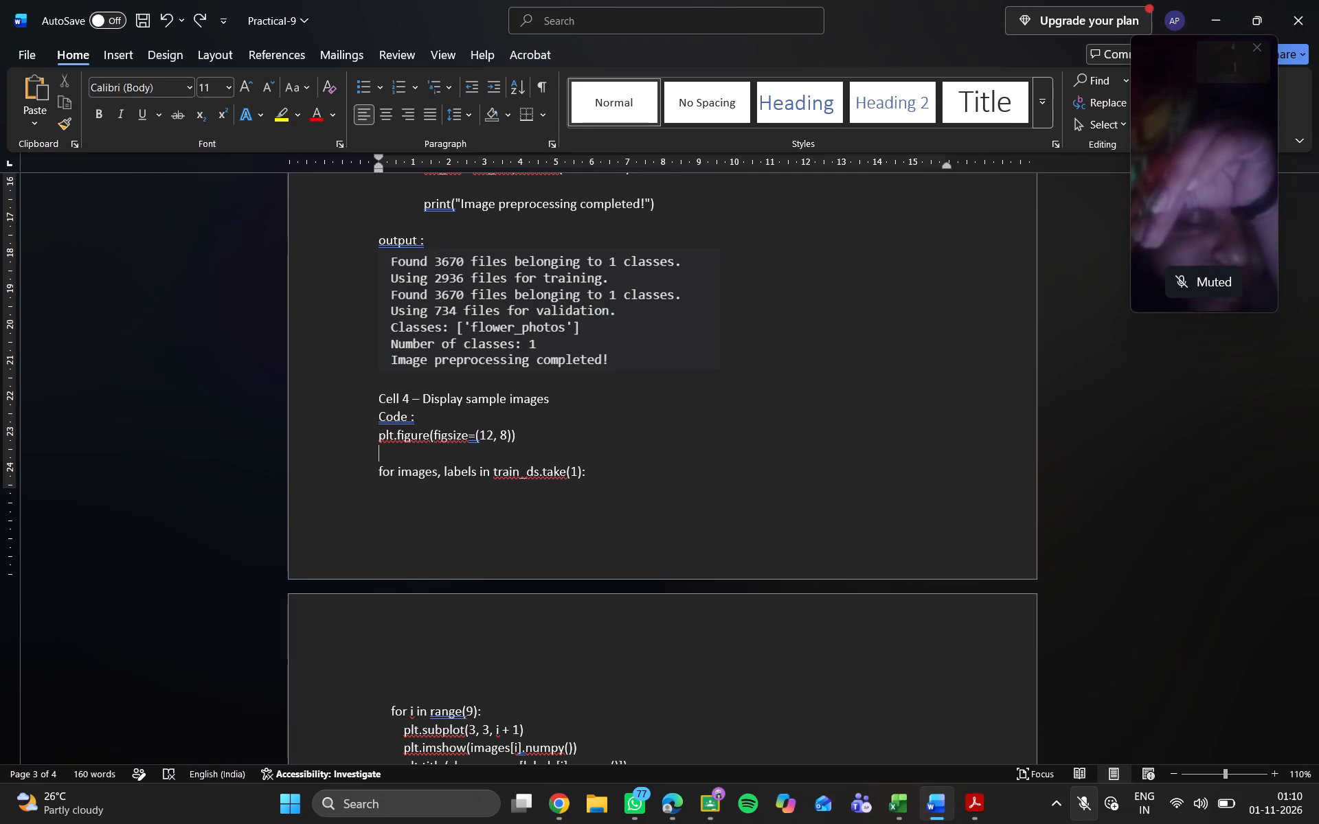
key("BackSpace")
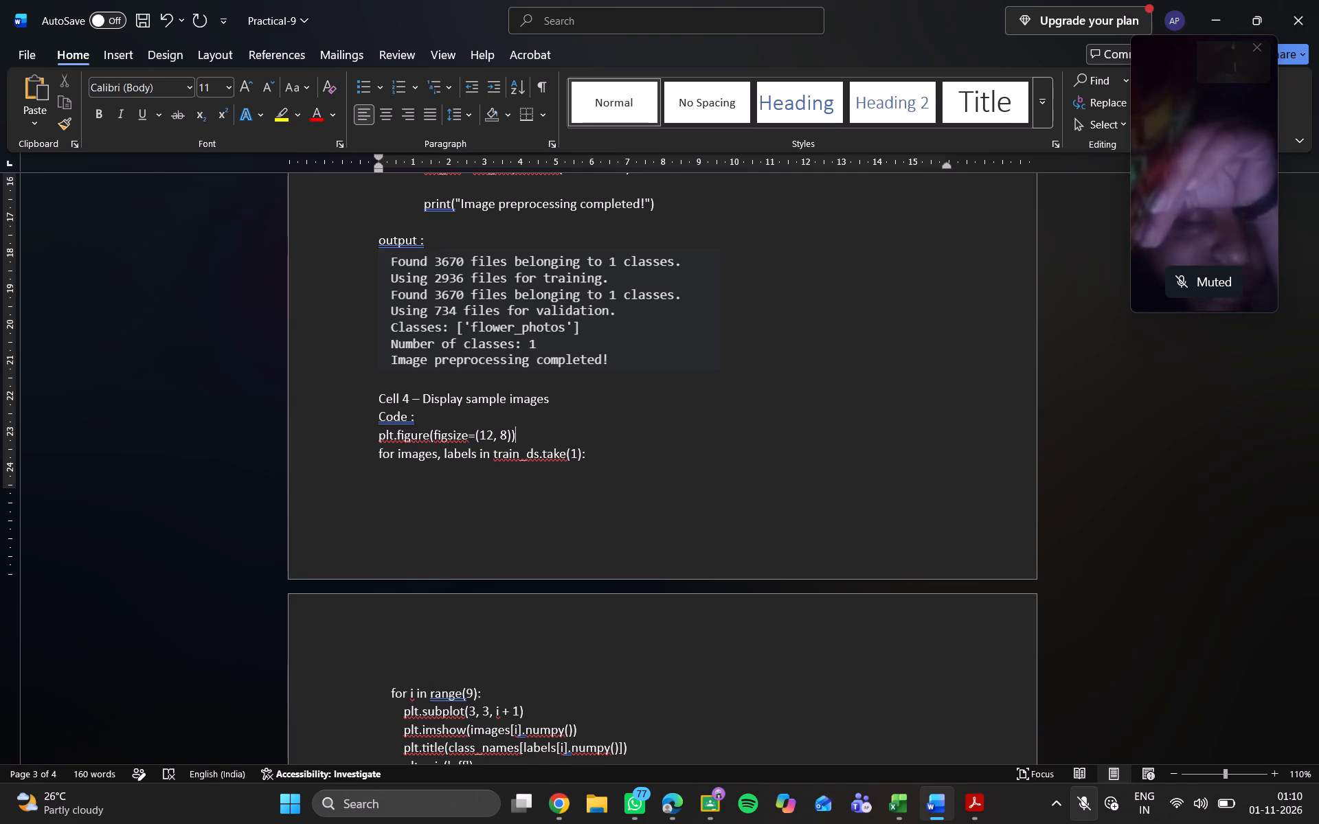
Indent the whole Cell 4 code block, from plt.figure to plt.show(), by one tab stop.
scroll(482, 551, "down", 4)
scroll(558, 352, "up", 3)
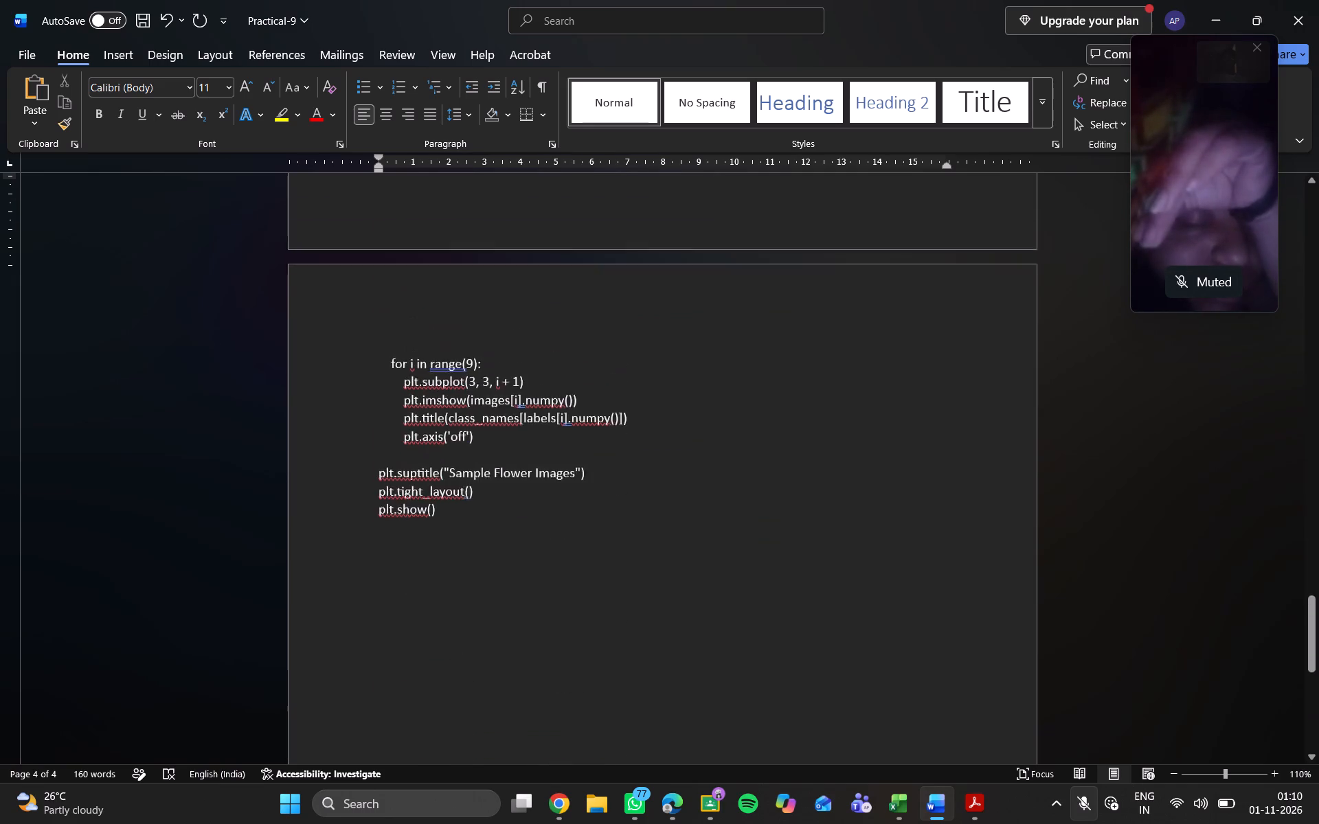
scroll(558, 352, "up", 1)
left_click_drag(459, 653, 350, 468)
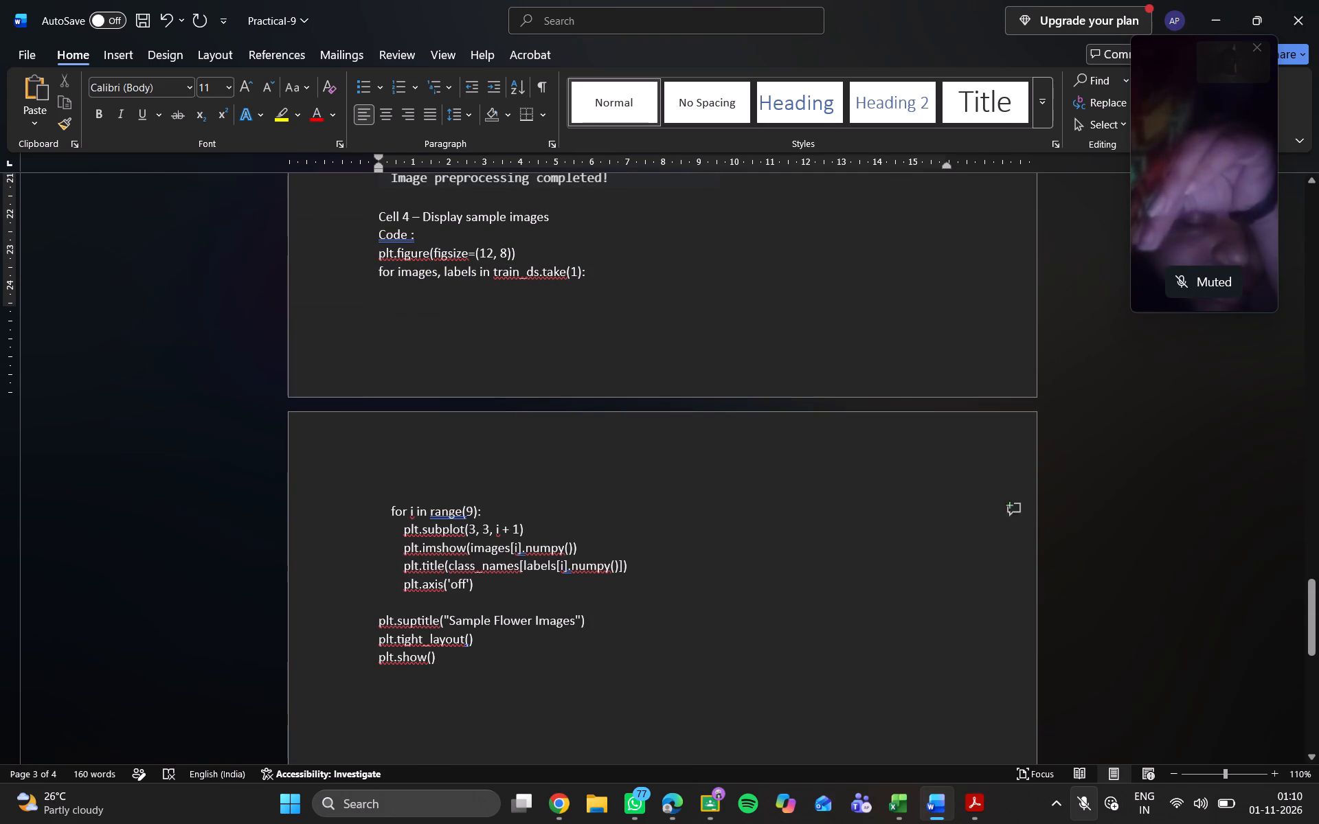
left_click_drag(350, 468, 363, 260)
key("Tab")
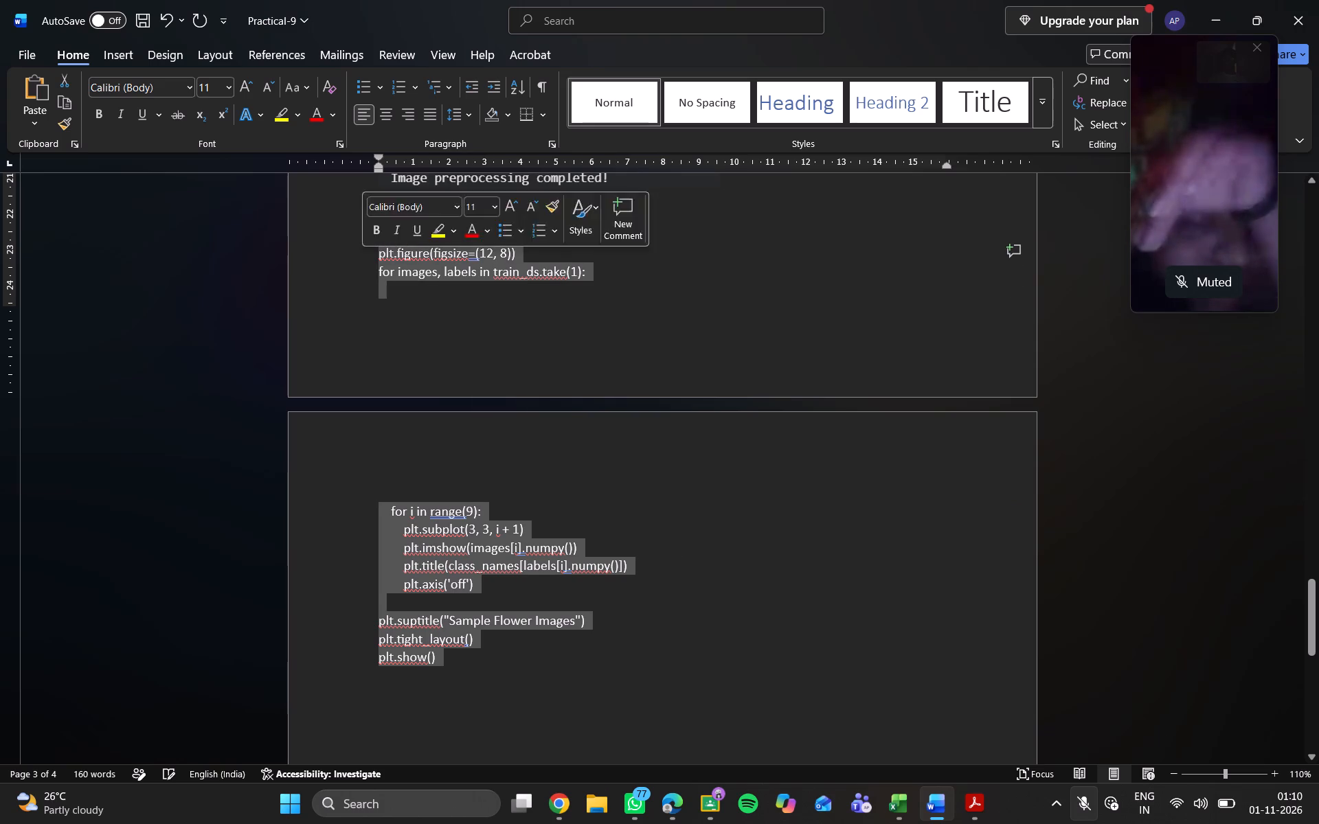
left_click(405, 312)
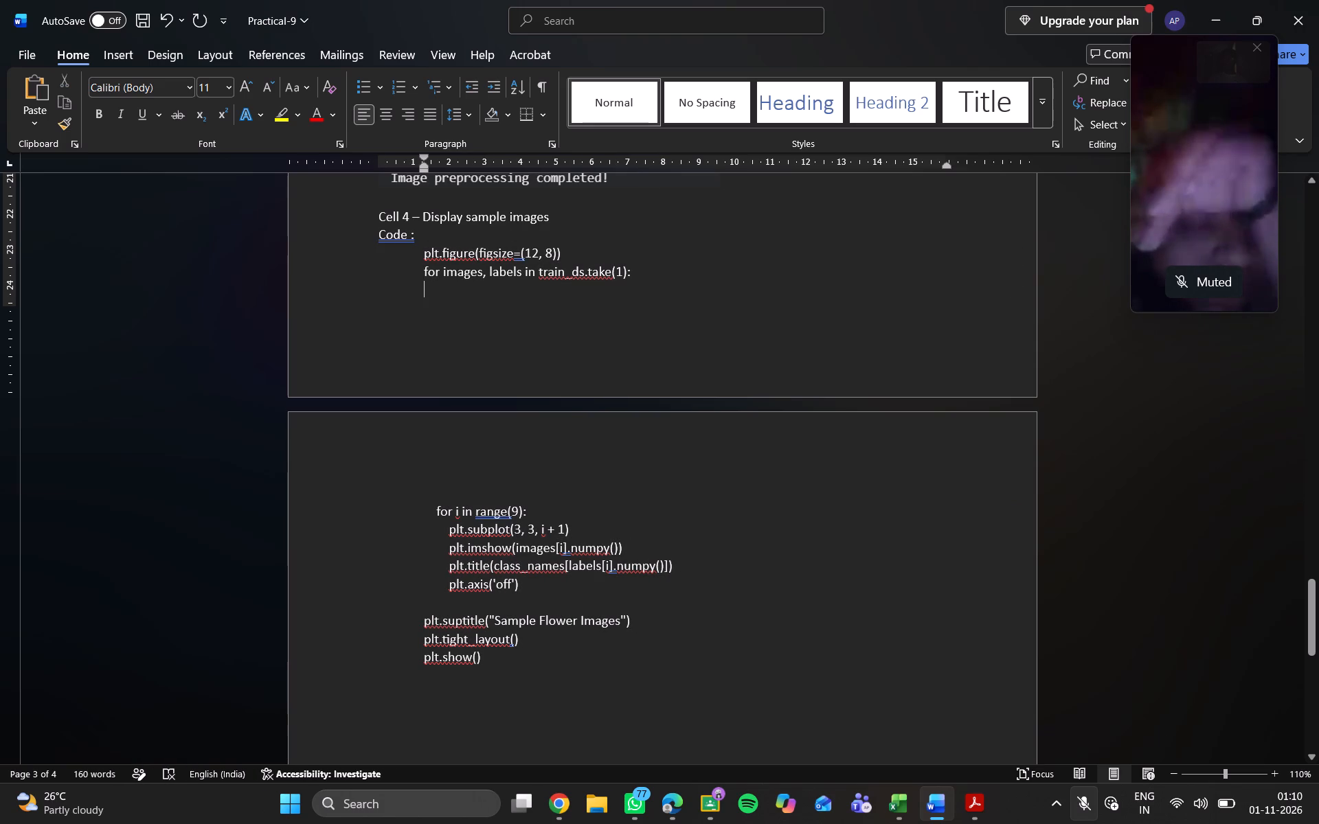
Capture a screenshot of the first two rows of the "Sample Flower Images" output in the ML_Prac_9 Colab notebook.
key("super+1")
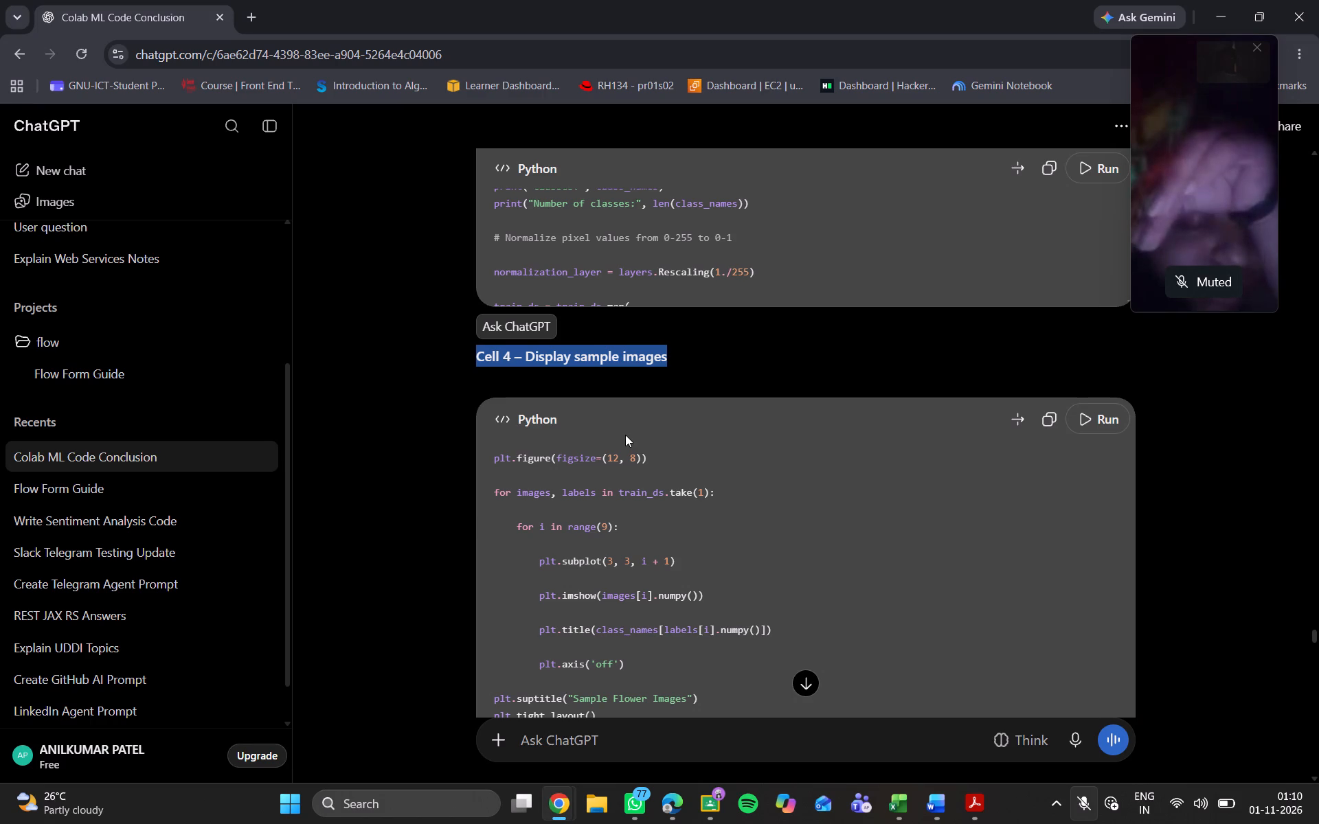
key("alt+Tab")
key("alt+Tab")
scroll(625, 435, "down", 3)
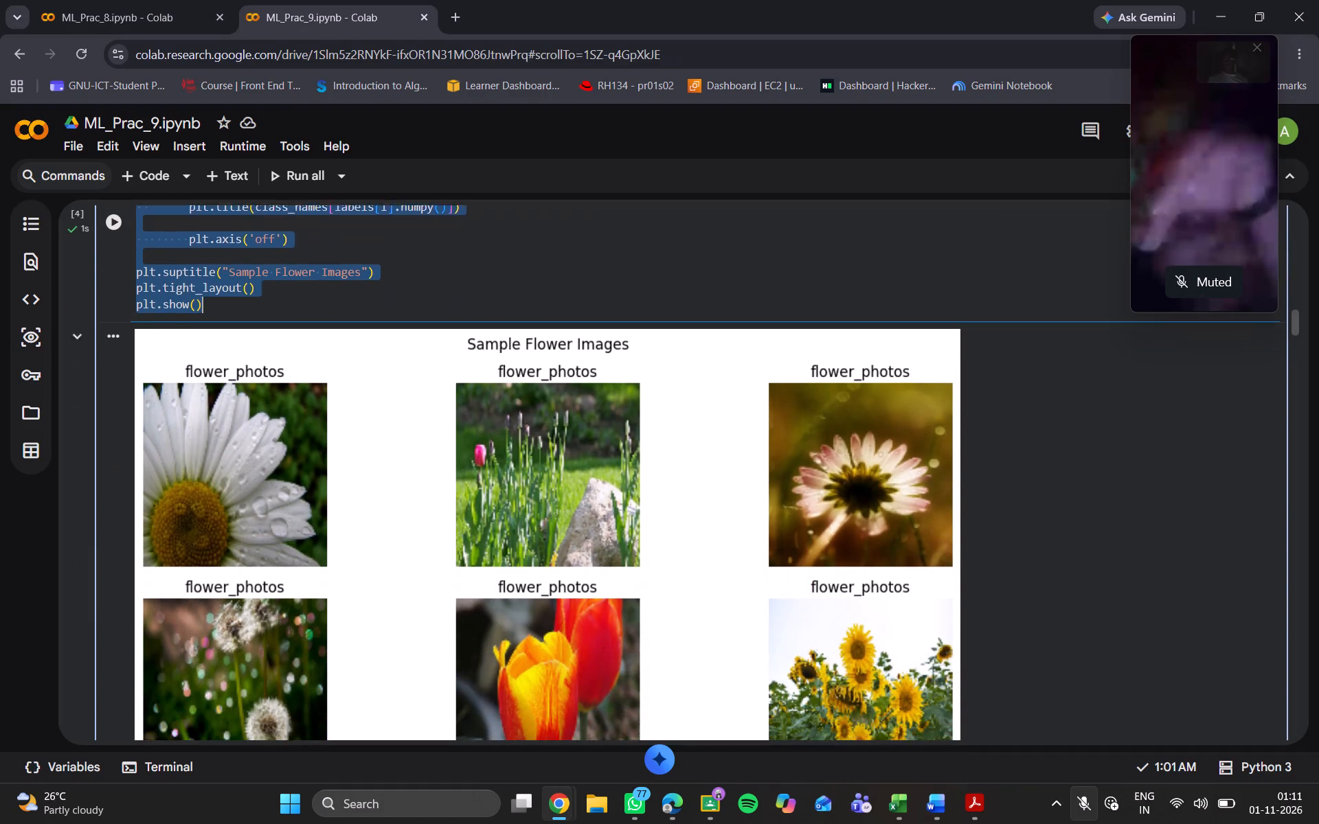
scroll(625, 435, "down", 1)
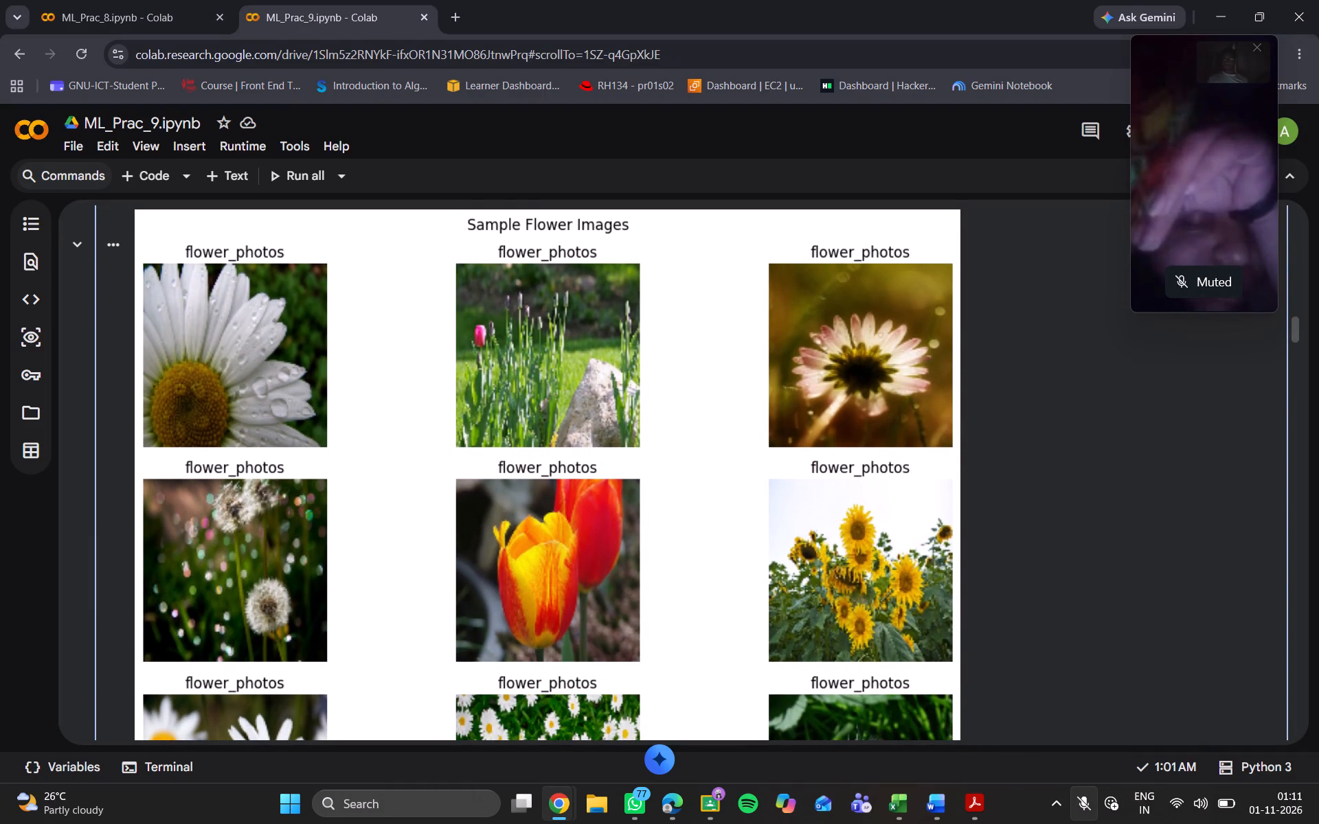
scroll(625, 435, "down", 1)
key("shift+super+s")
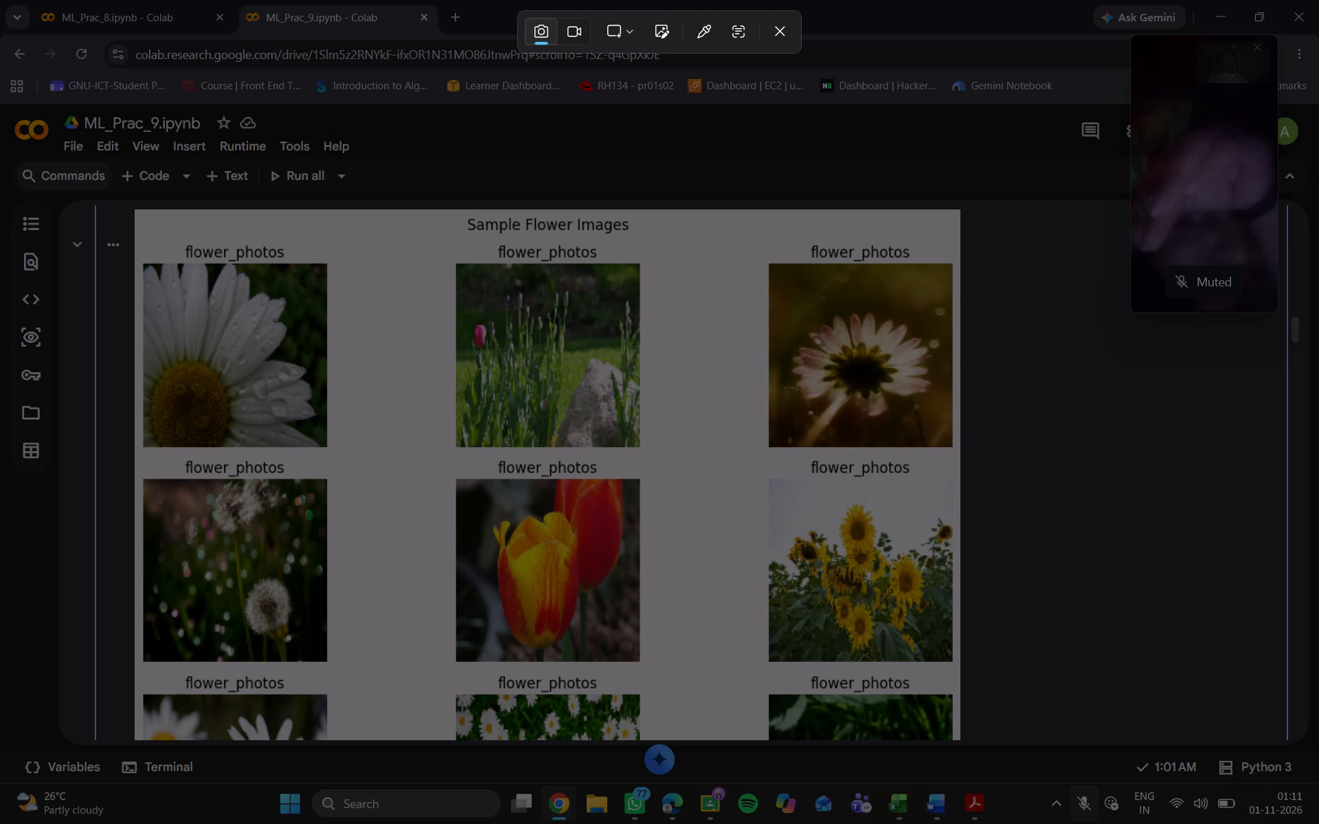
left_click_drag(134, 210, 1039, 771)
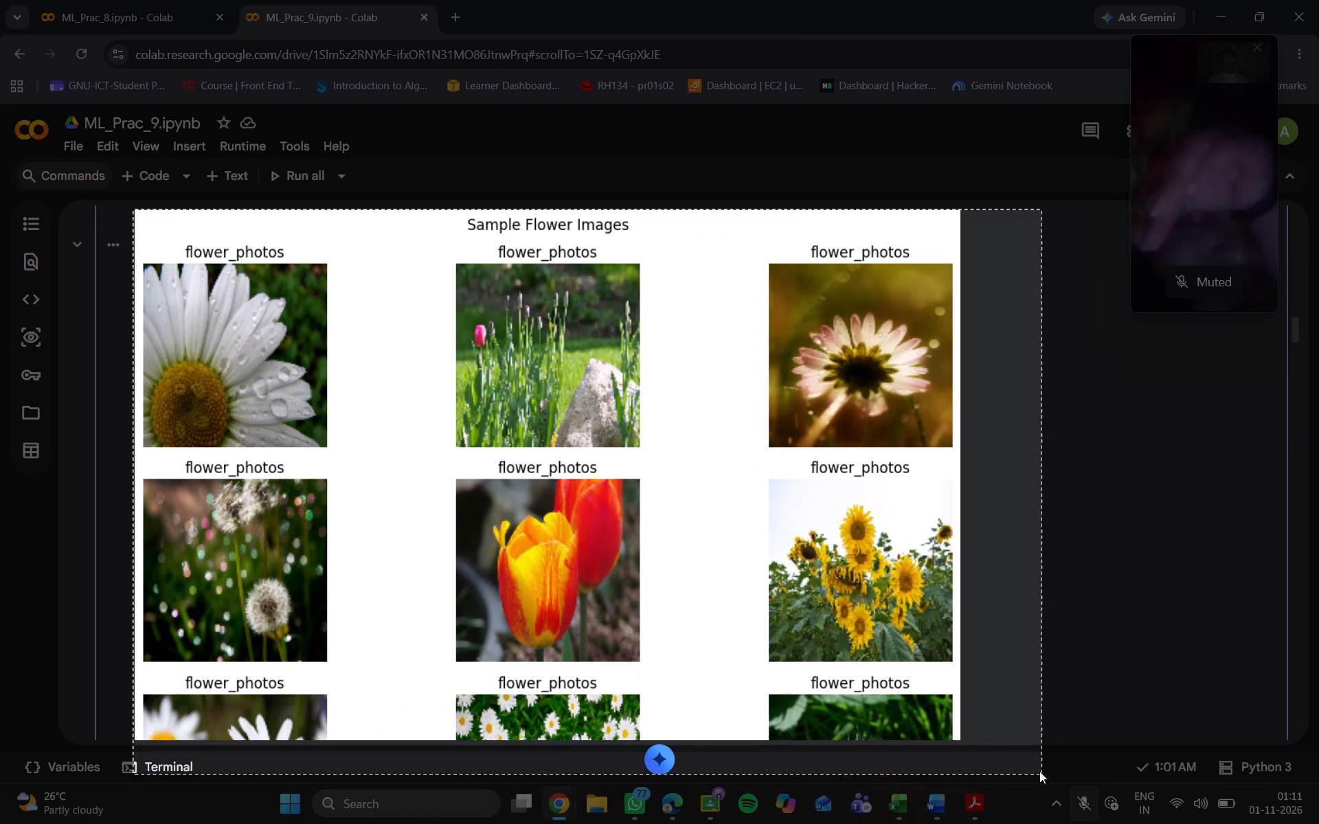
left_click_drag(1039, 771, 956, 675)
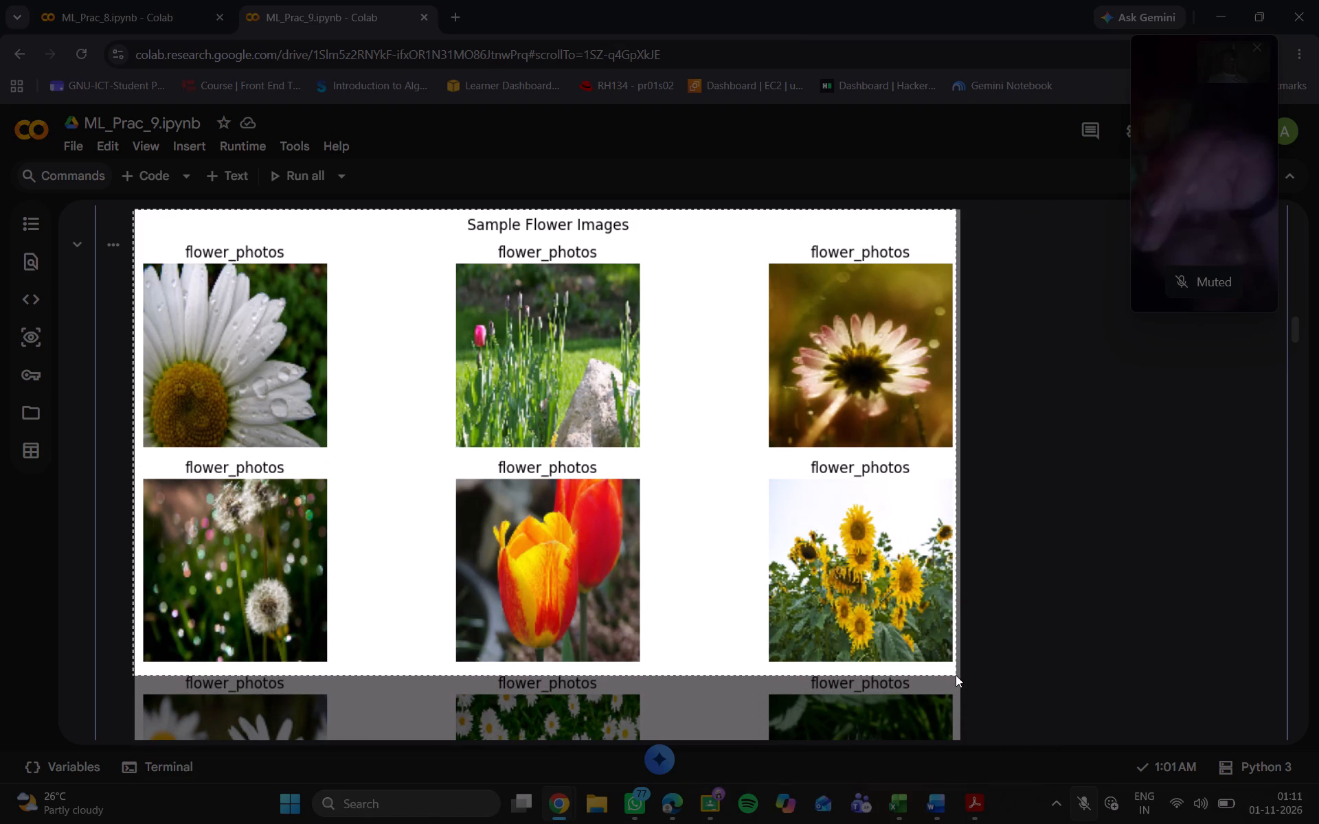
left_click_drag(956, 675, 960, 672)
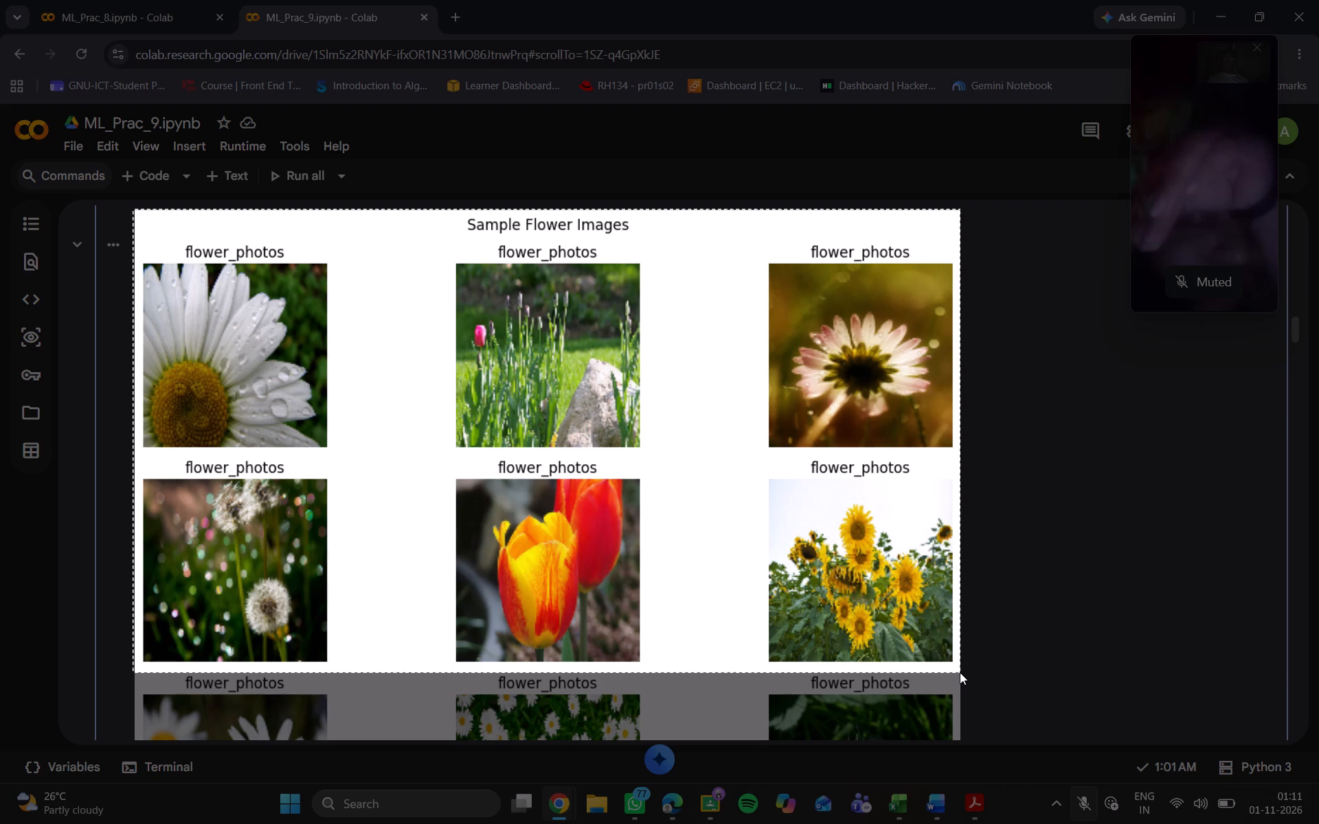
left_click_drag(960, 672, 960, 672)
In Word, add an "output :" label below the Cell 4 code and paste the flower screenshot on the line beneath it.
key("alt+Tab")
key("alt+Tab")
key("alt+Tab")
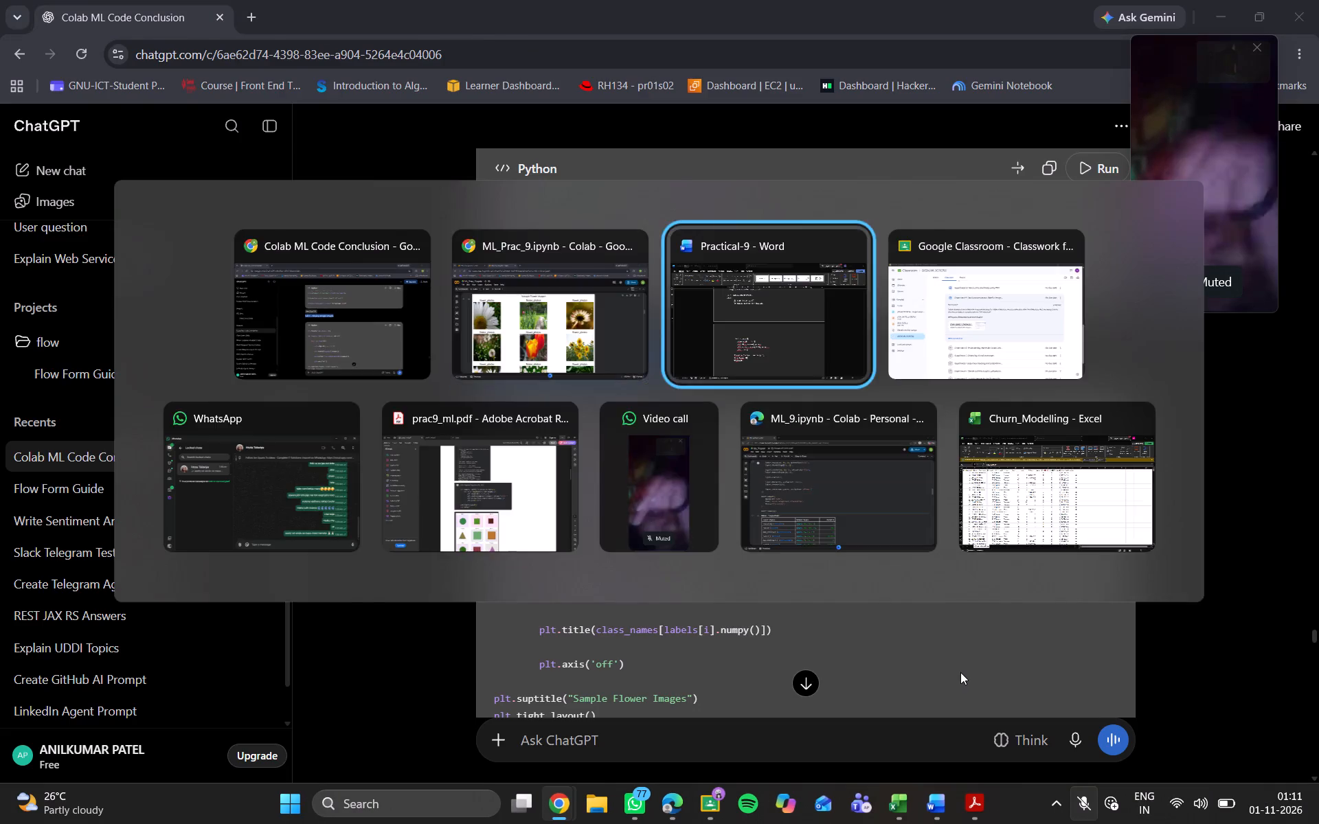
key("Return")
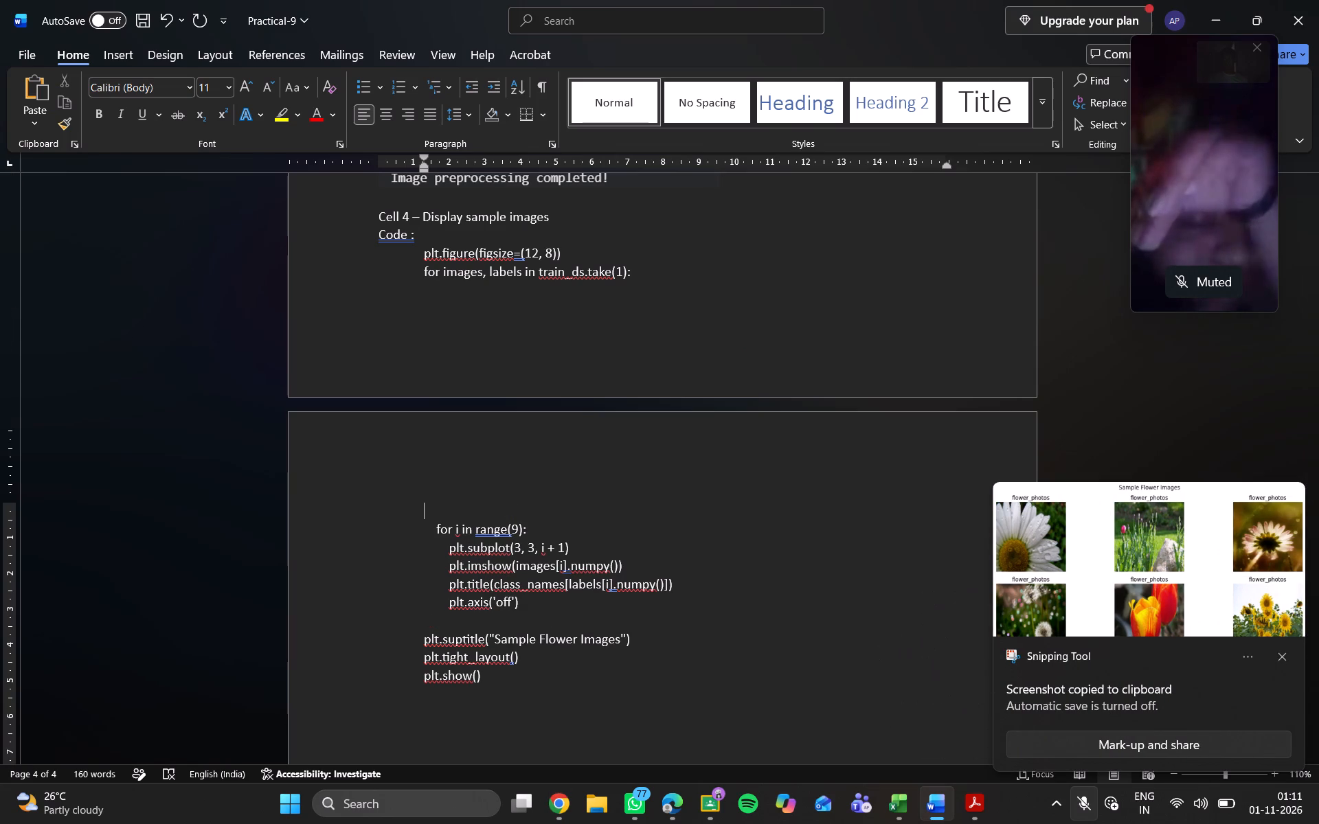
key("ctrl+z")
key("Down")
key("Down")
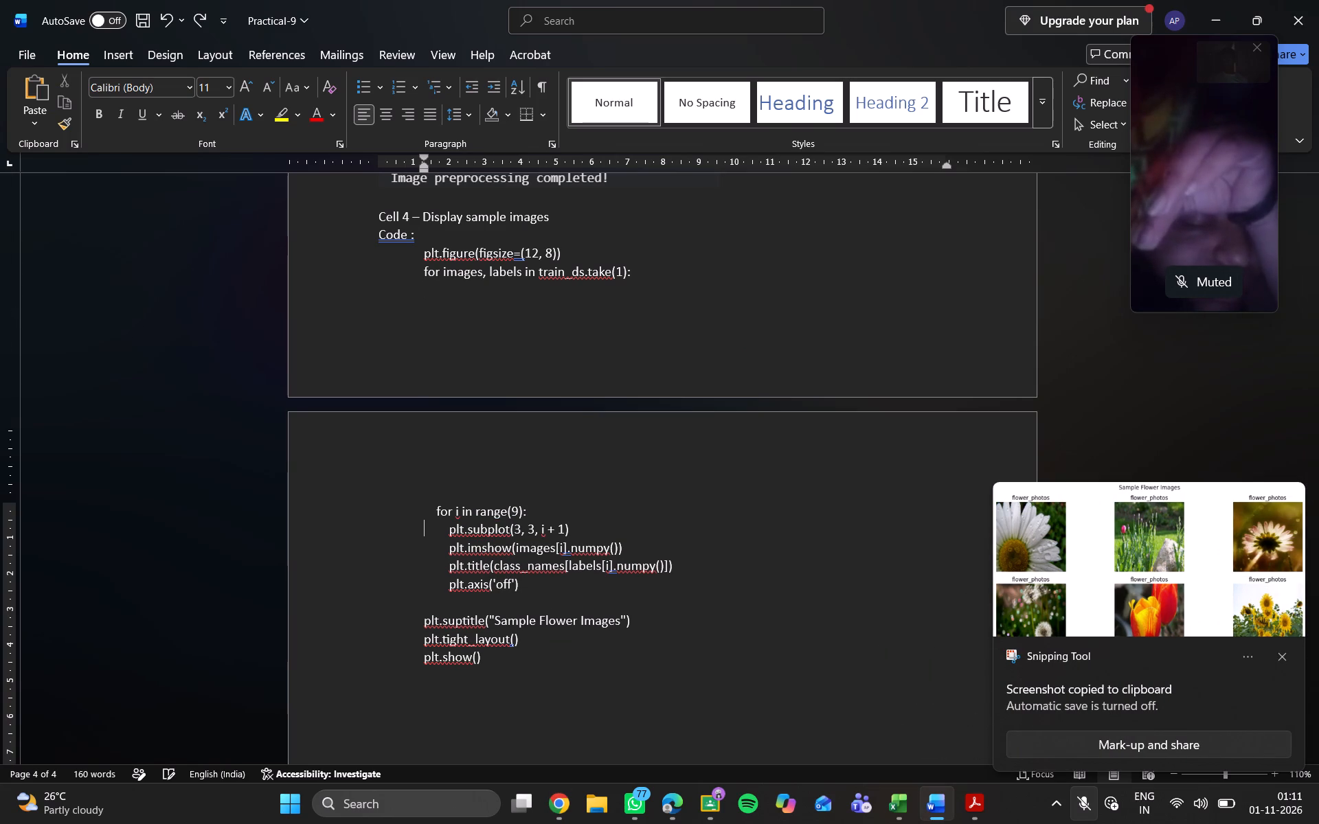
key("Down")
key("Down")
key("Down")
key("Down")
key("Down")
key("Down")
key("Down")
key("Down")
key("Down")
key("Down")
key("Down")
key("Down")
key("Down")
key("Down")
key("Down")
key("Down")
key("Down")
key("Down")
key("Down")
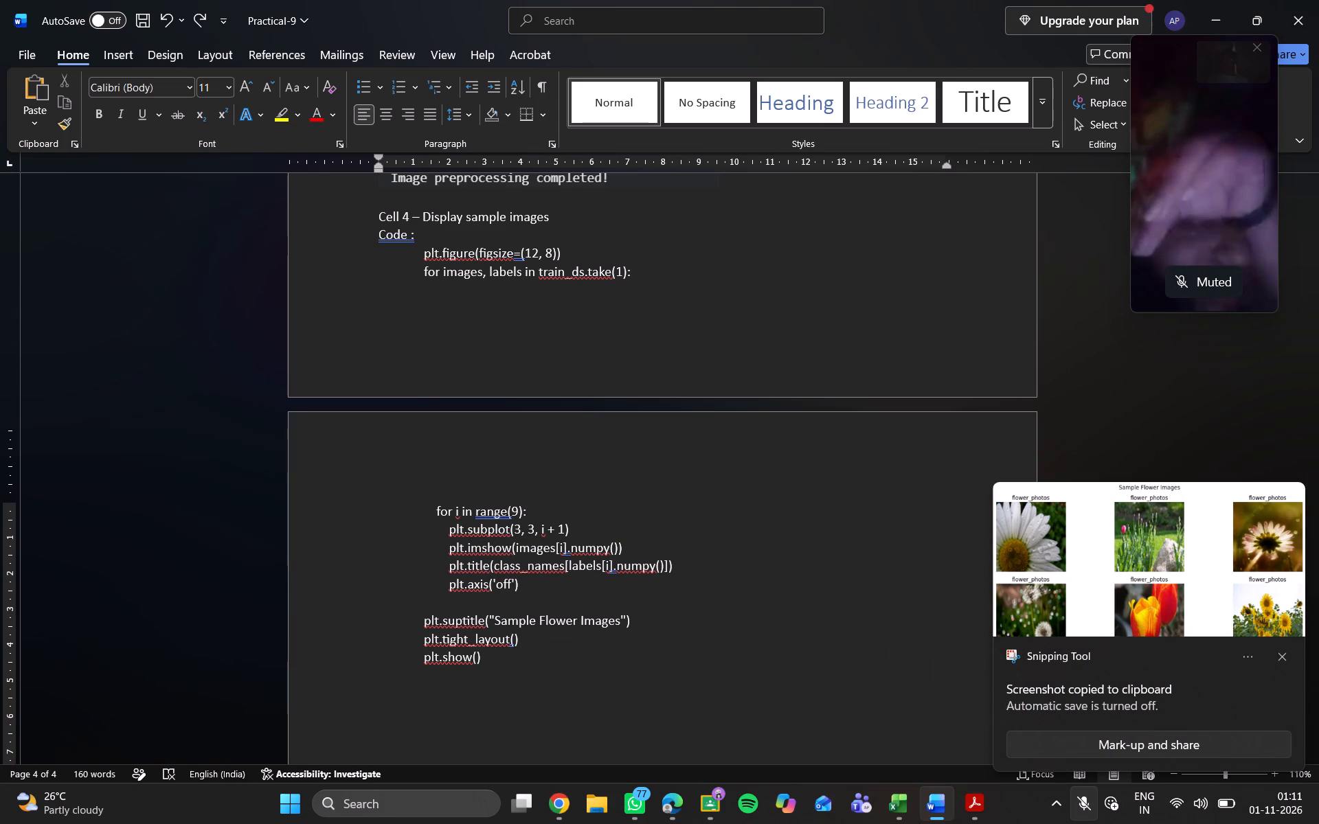
type("output :")
key("space")
key("Return")
key("ctrl+v")
Capture the last row of flower images from the Colab output and paste it directly below the first screenshot in Word.
key("alt+Tab")
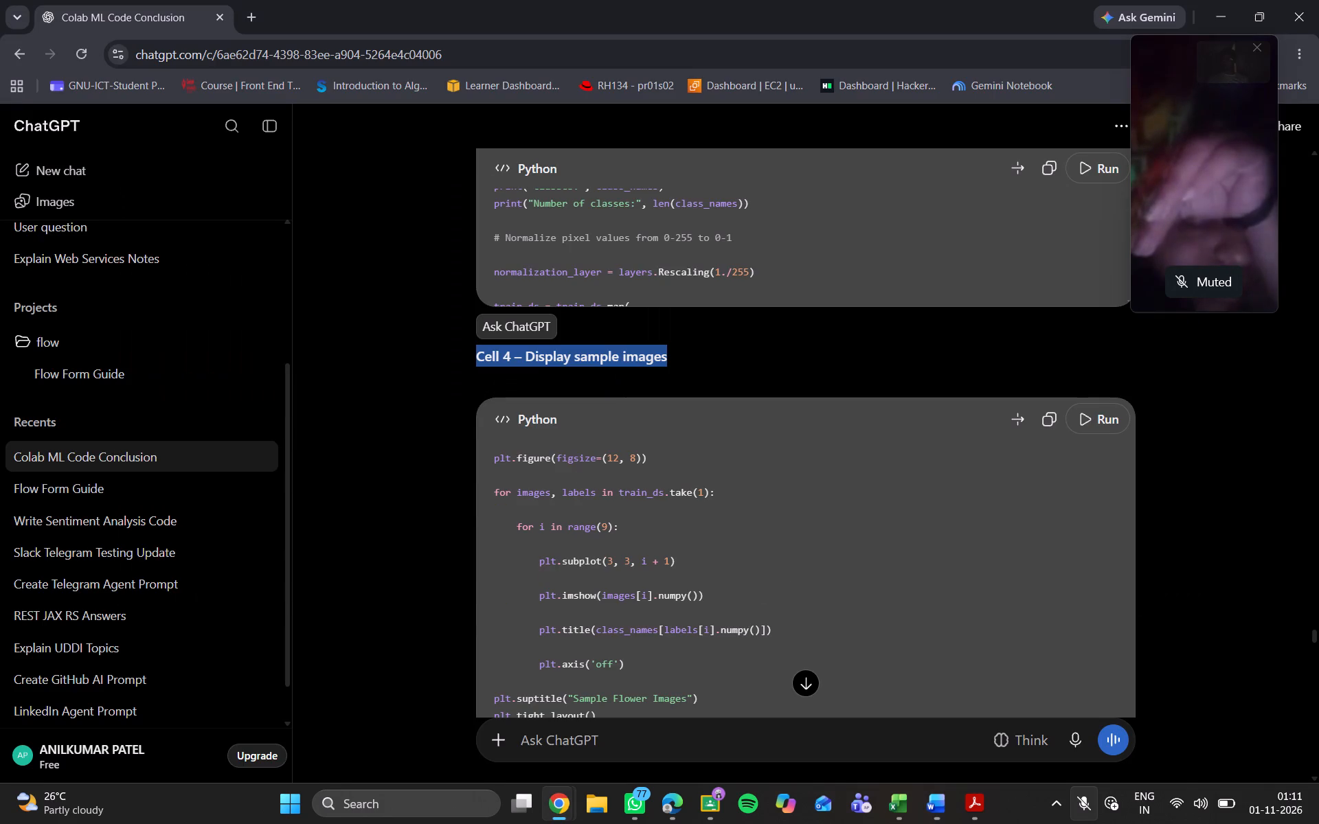
key("alt+Tab")
key("alt+Tab")
key("alt+Tab")
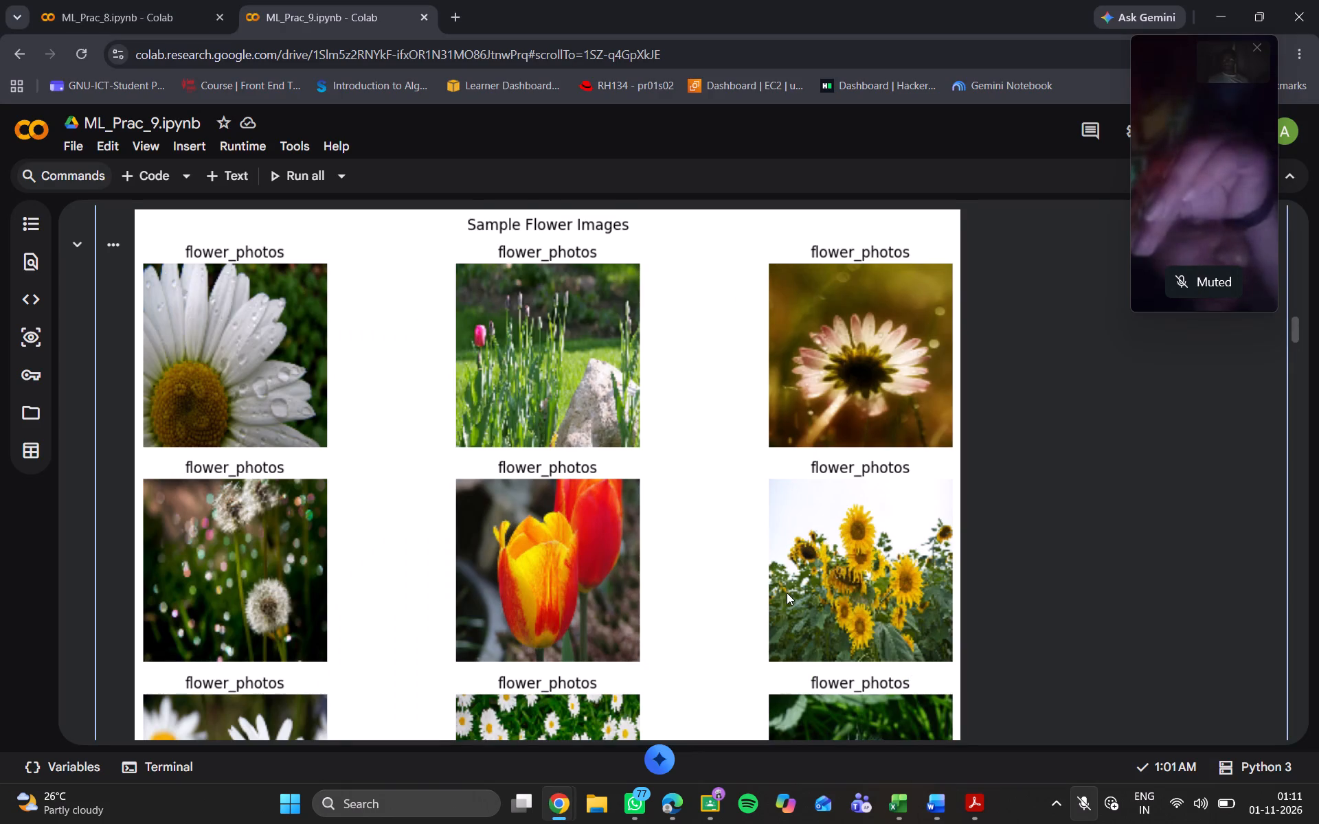
scroll(787, 593, "down", 3)
key("shift+super+s")
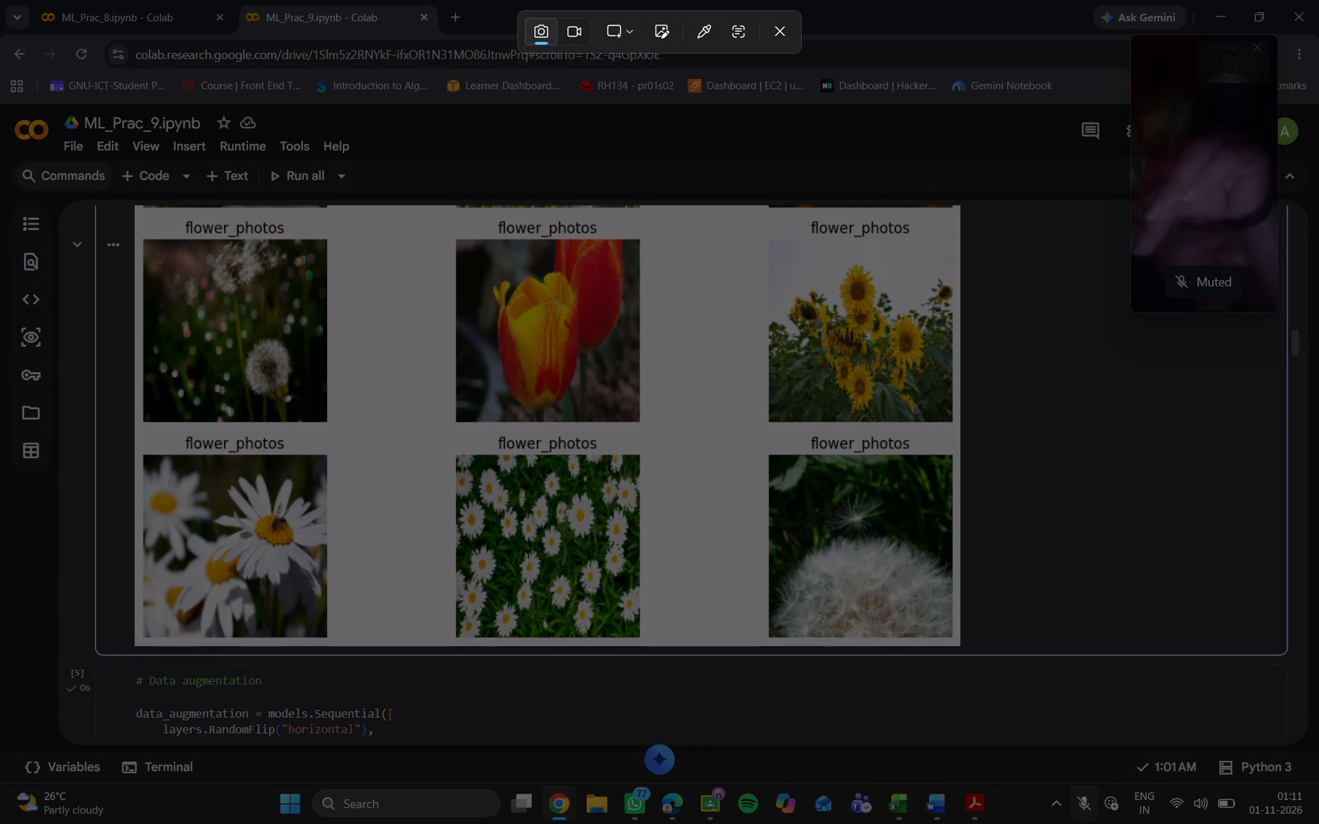
left_click_drag(959, 645, 138, 437)
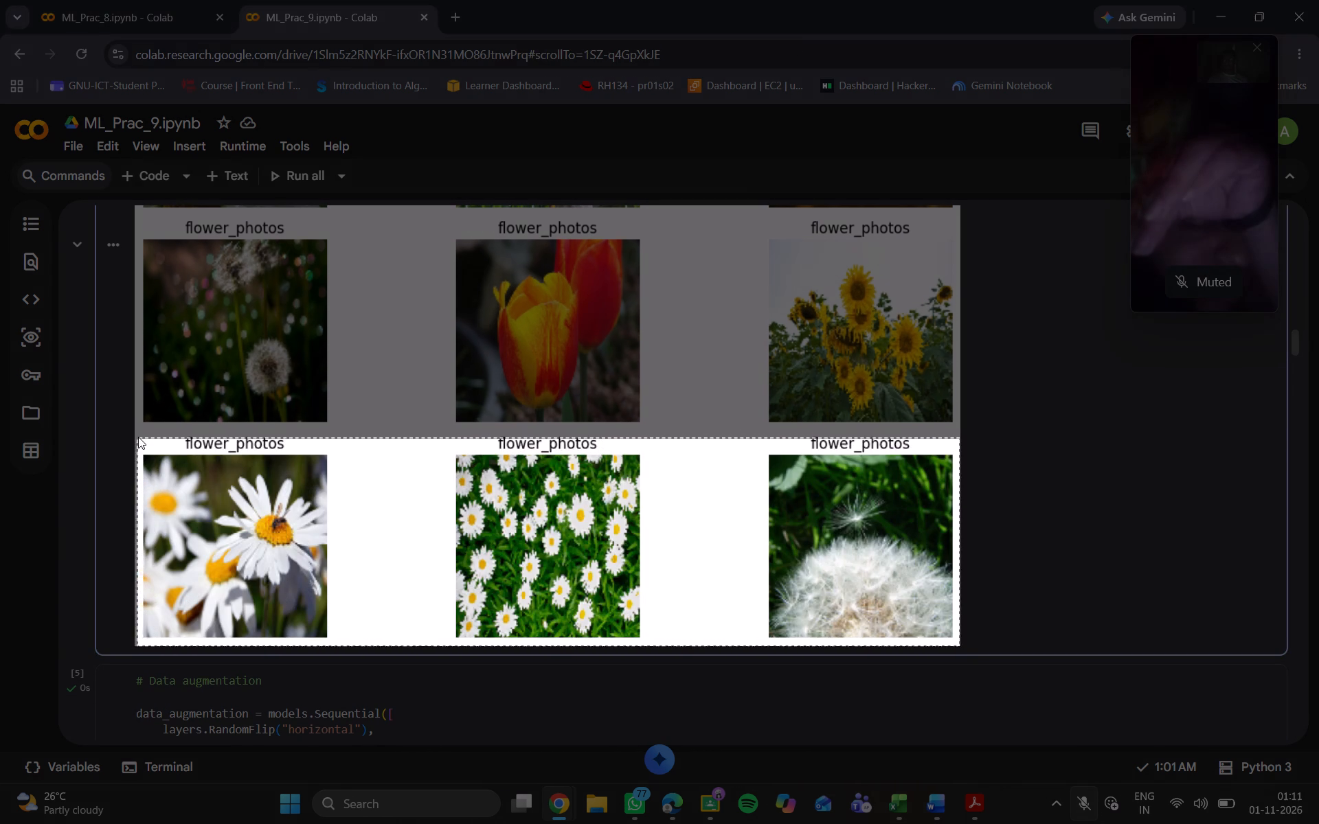
left_click_drag(138, 437, 135, 436)
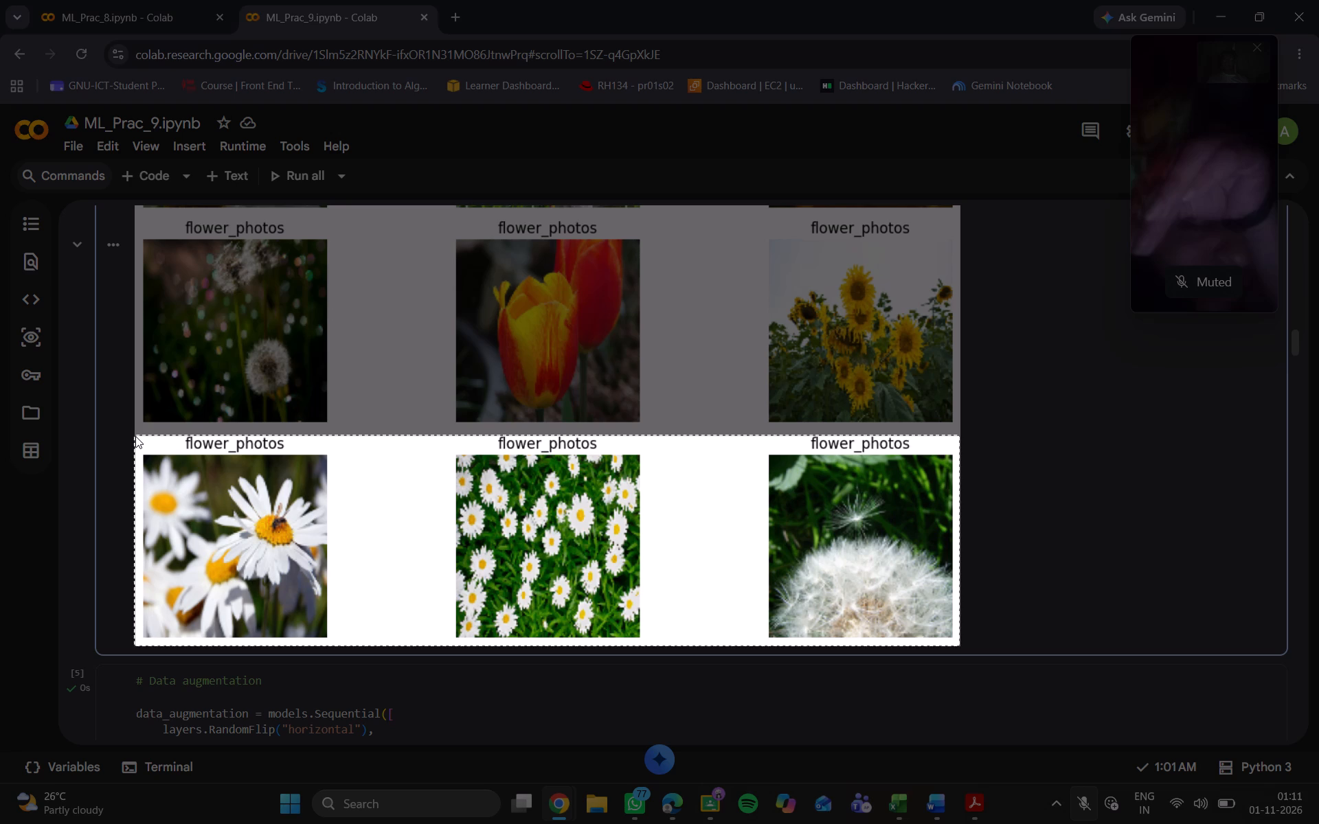
left_click_drag(135, 436, 137, 433)
key("alt+Tab")
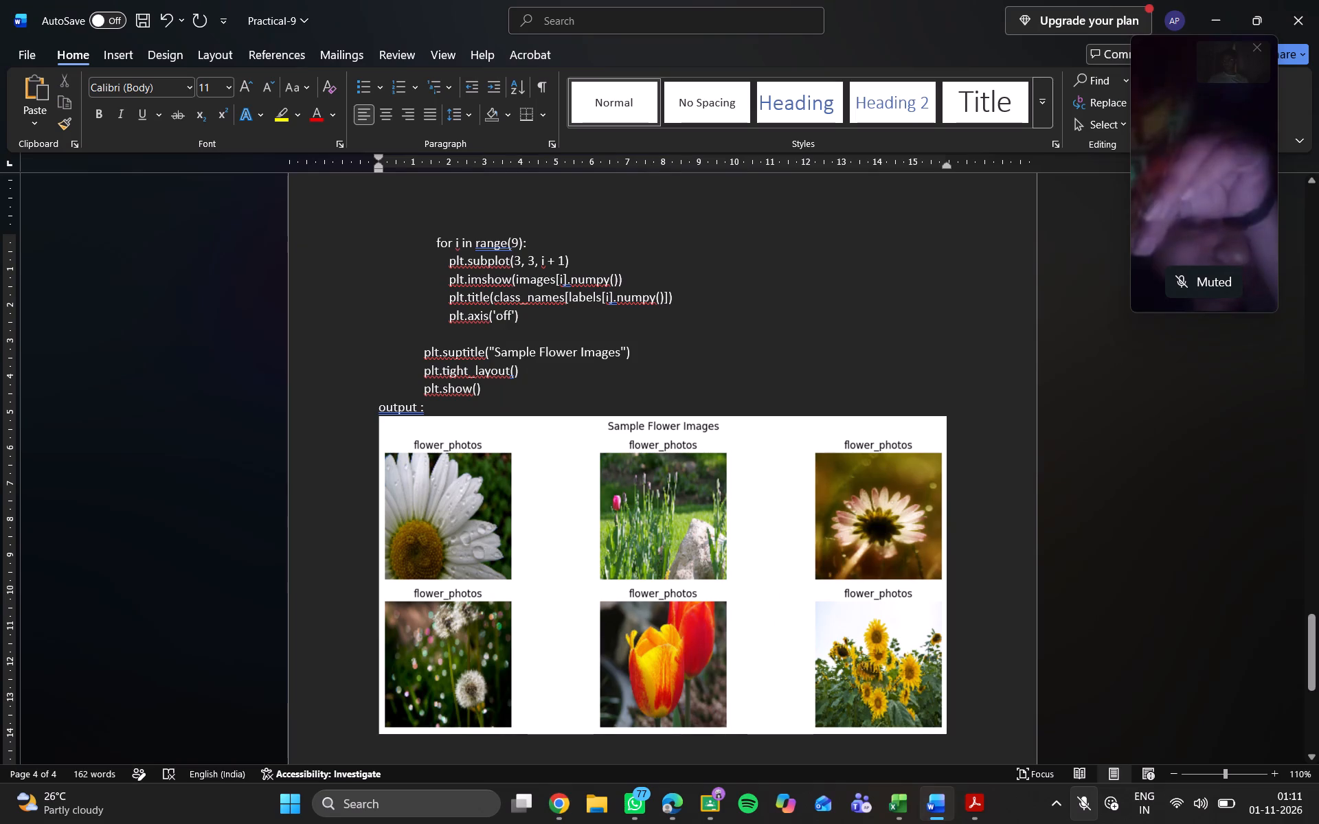
key("Return")
key("ctrl+v")
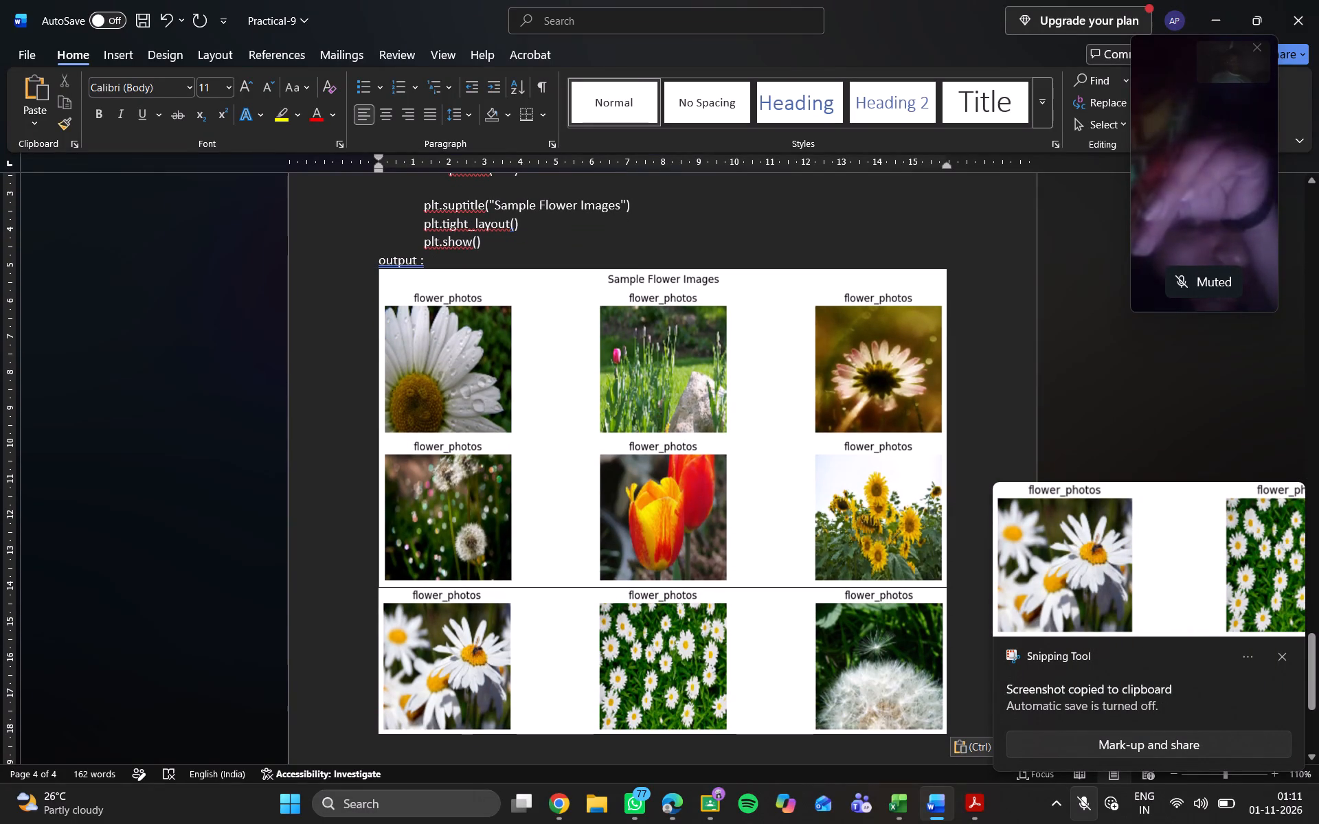
In the Colab data augmentation cell, remove the blank line between layers.Input and data_augmentation.
key("alt+Tab")
scroll(765, 562, "down", 4)
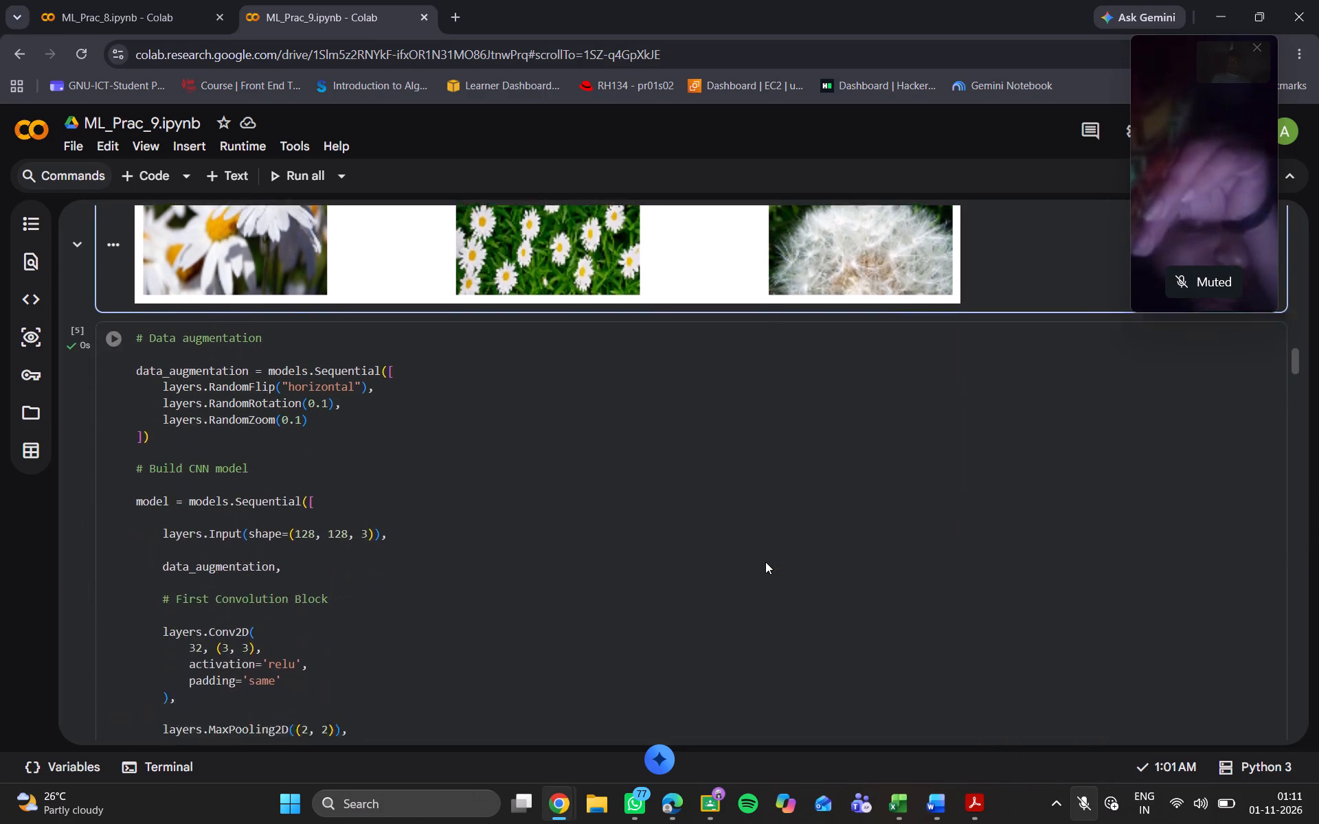
scroll(765, 562, "down", 1)
left_click(457, 538)
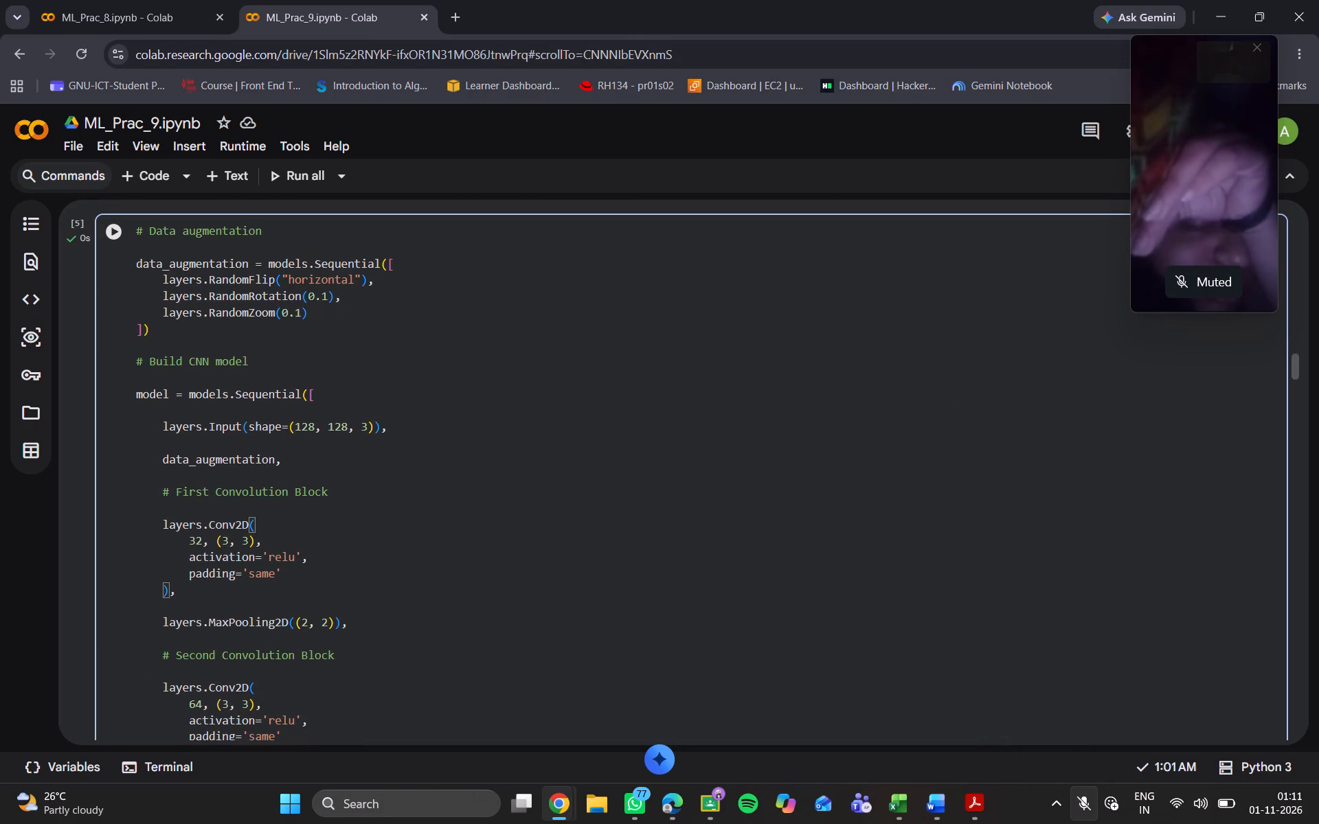
scroll(457, 538, "down", 2)
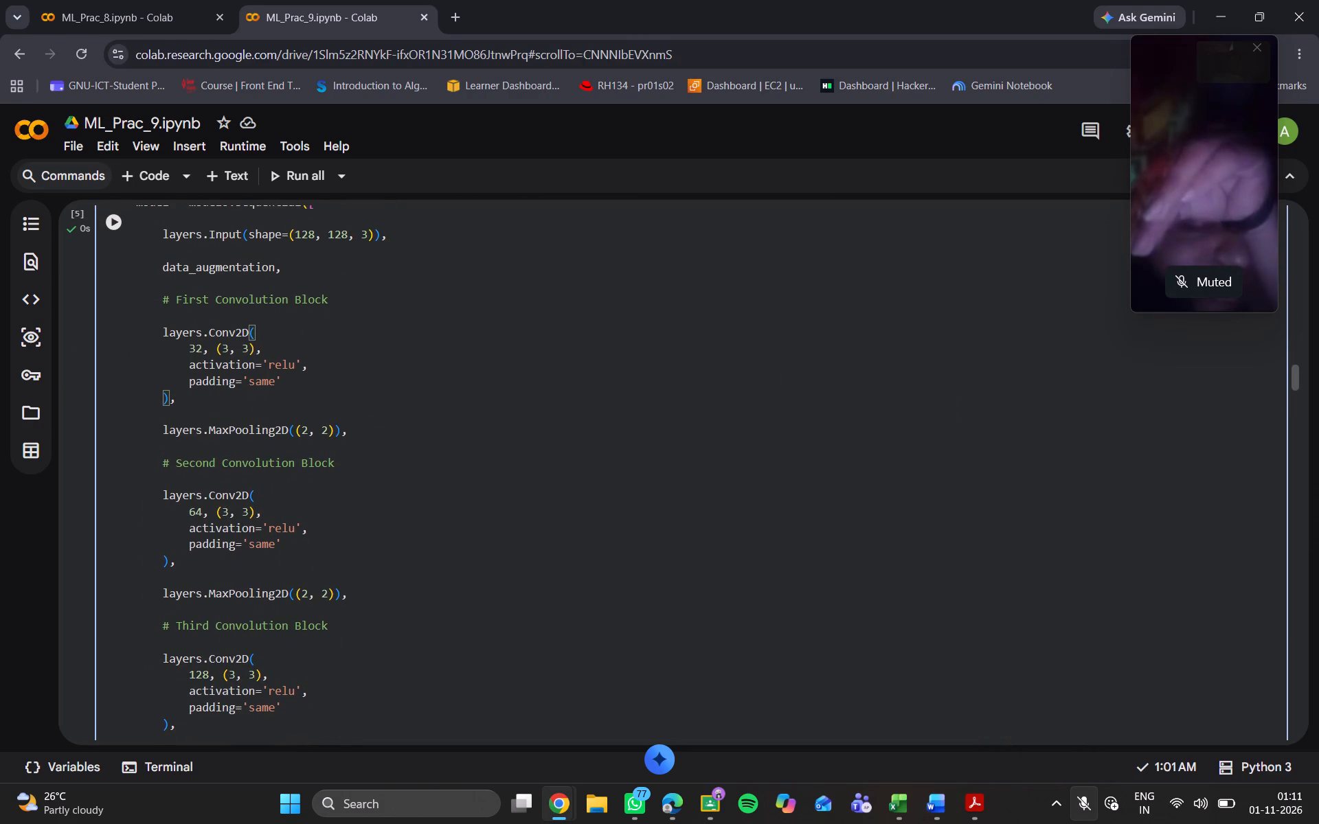
left_click(251, 251)
key("BackSpace")
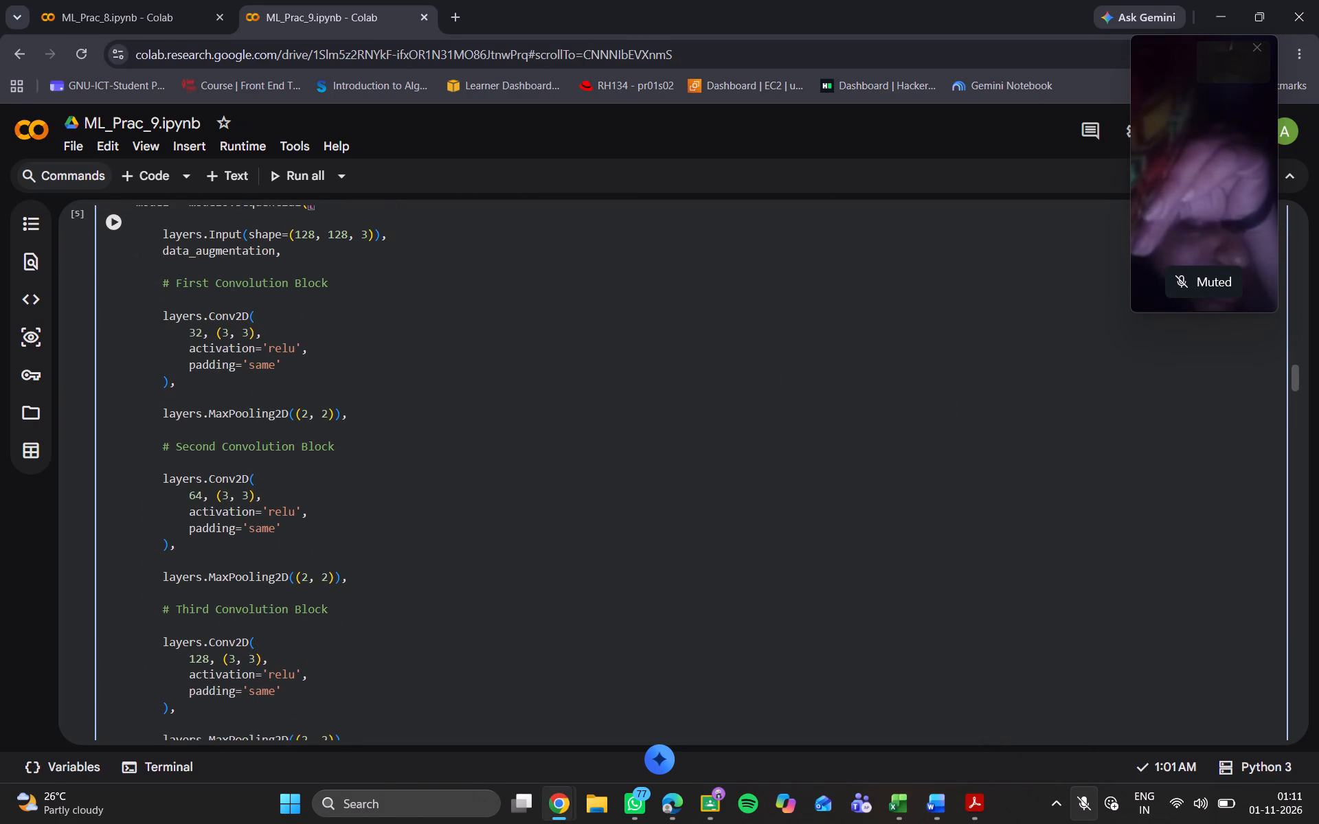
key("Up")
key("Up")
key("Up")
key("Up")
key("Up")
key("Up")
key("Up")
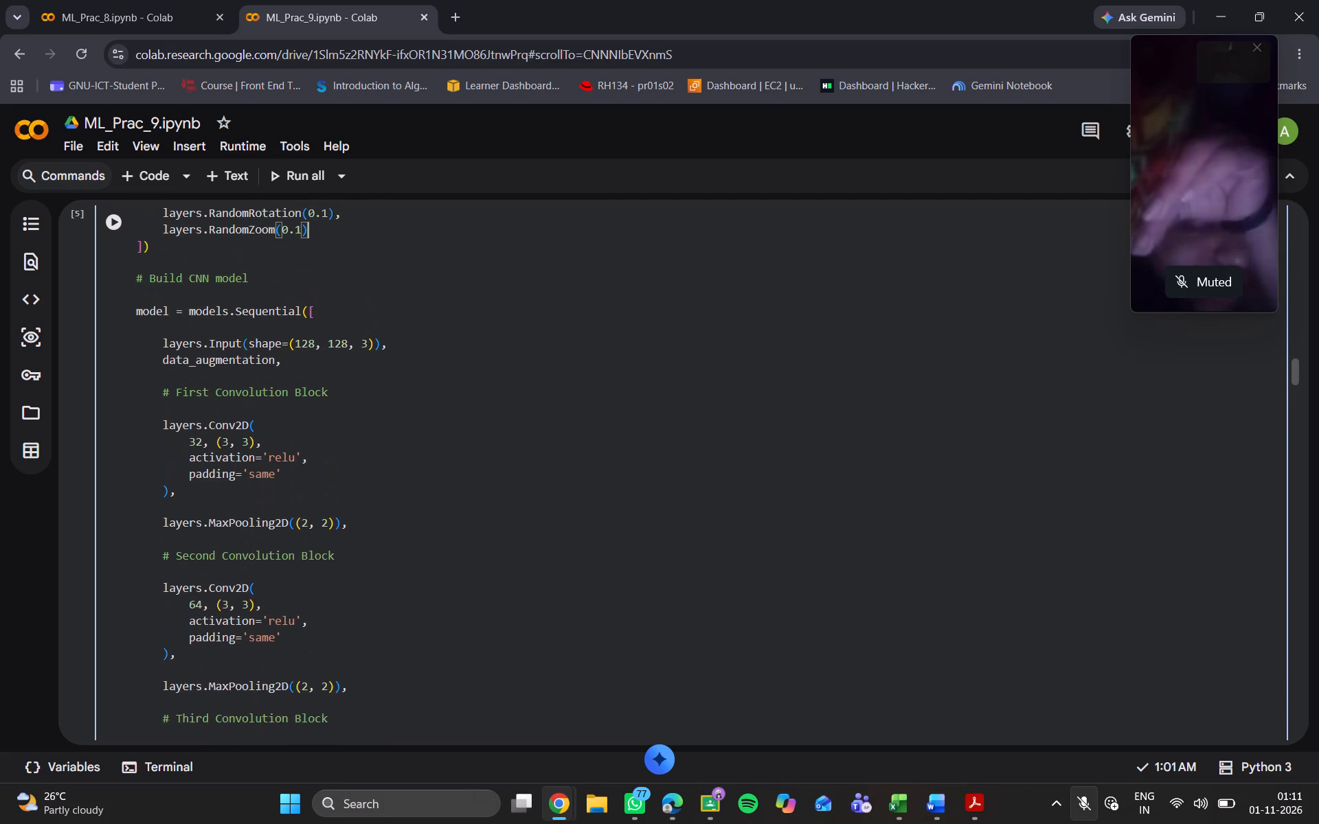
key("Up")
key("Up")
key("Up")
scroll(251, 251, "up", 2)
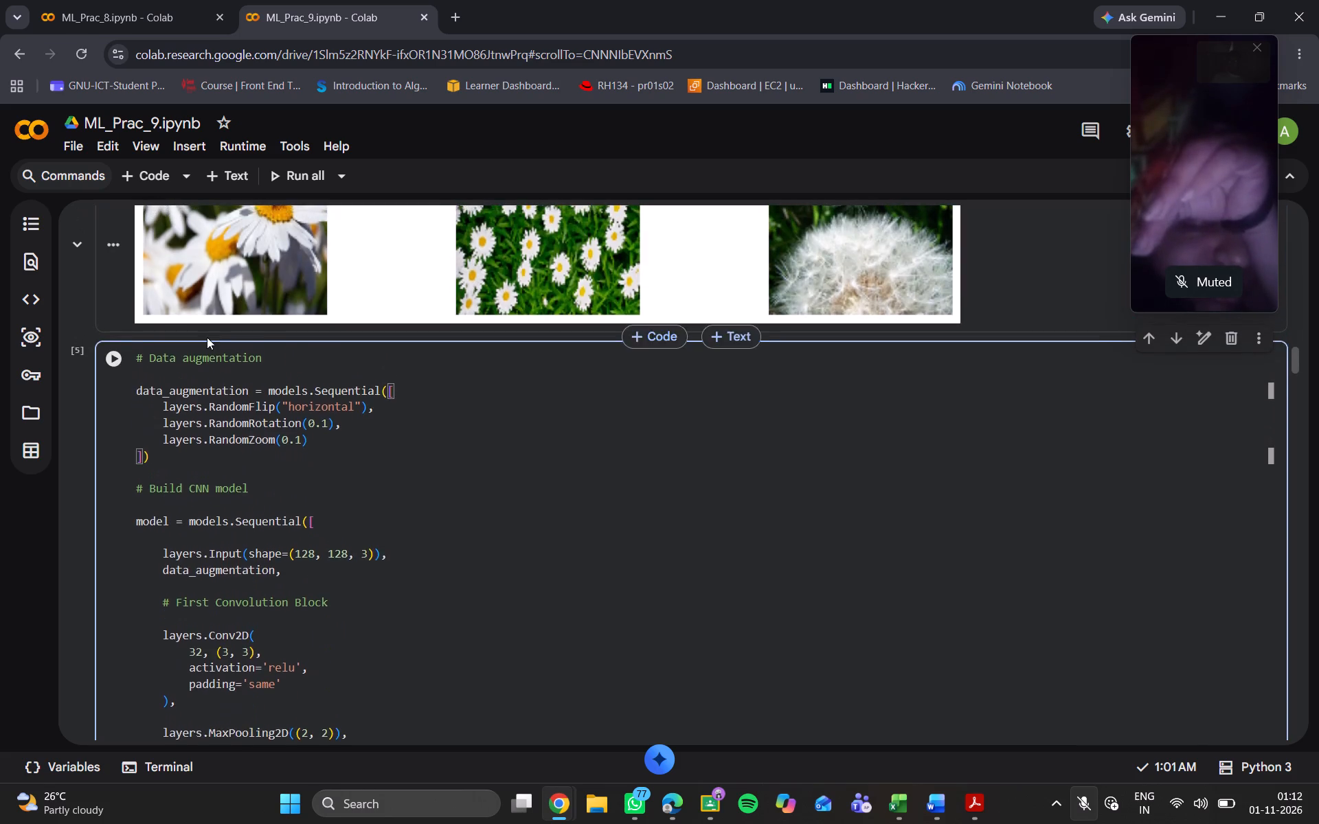
Remove the blank lines in the Colab CNN model code from above "# Flatten" through the softmax Dense layer.
scroll(207, 337, "down", 3)
scroll(214, 538, "down", 4)
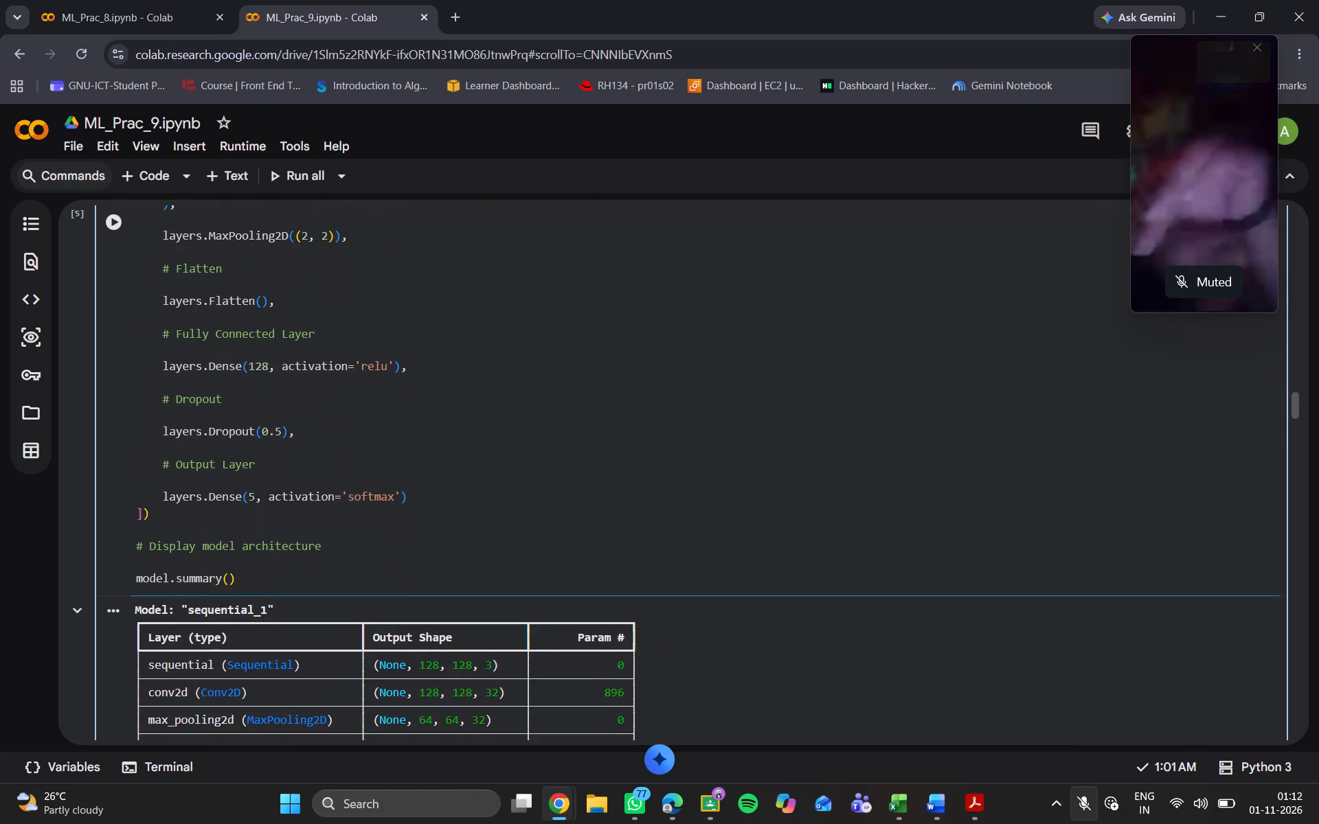
left_click(257, 476)
key("BackSpace")
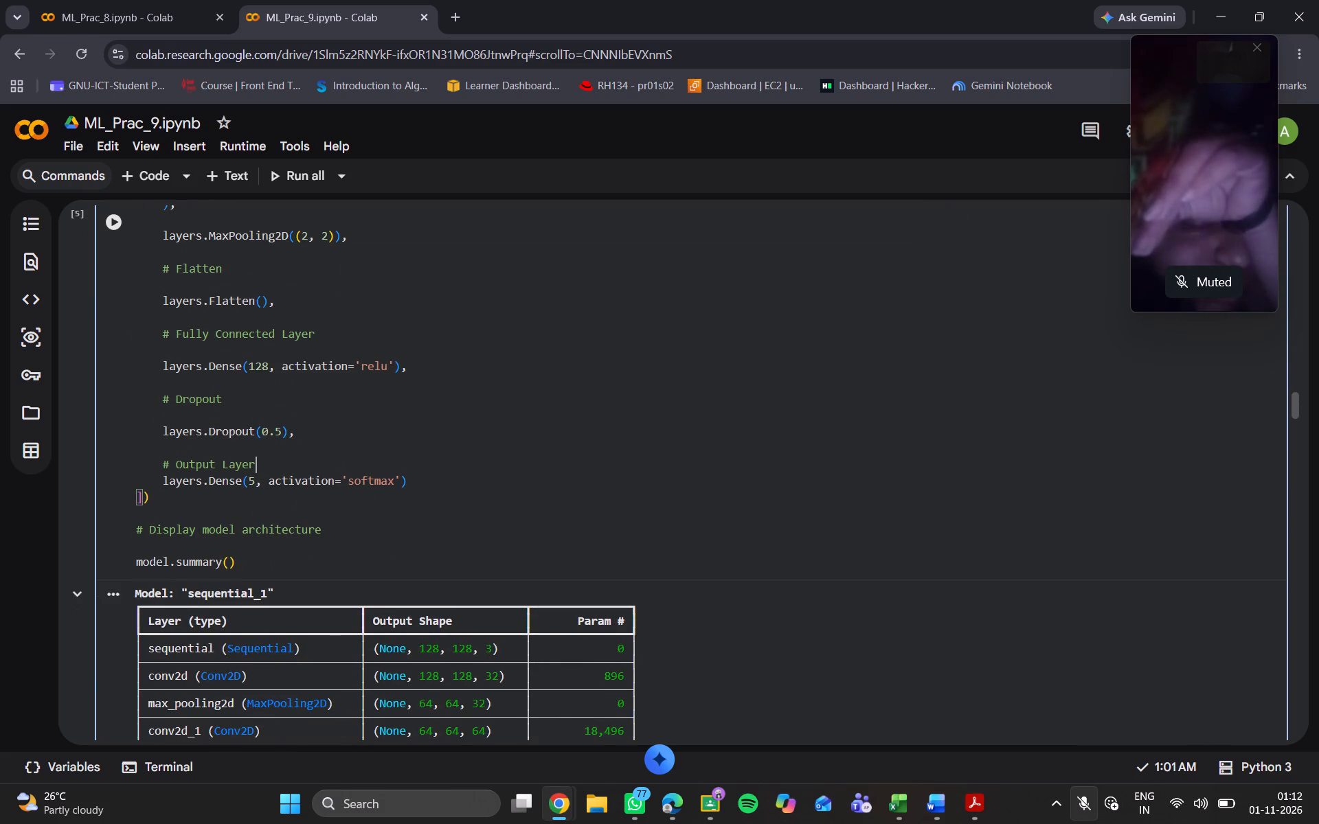
key("Up")
key("BackSpace")
key("Up")
key("Up")
key("Down")
key("BackSpace")
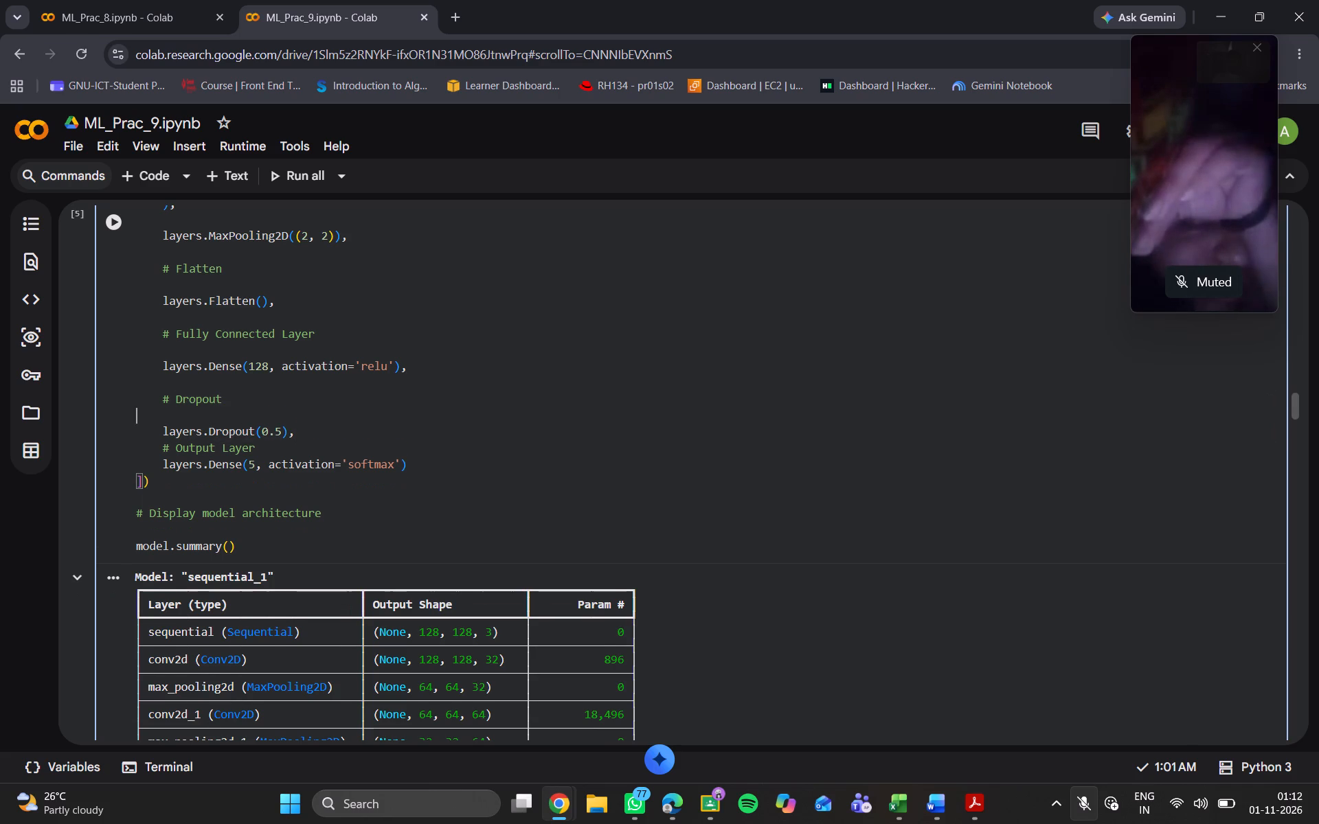
key("Up")
key("BackSpace")
key("Up")
key("BackSpace")
key("Up")
key("BackSpace")
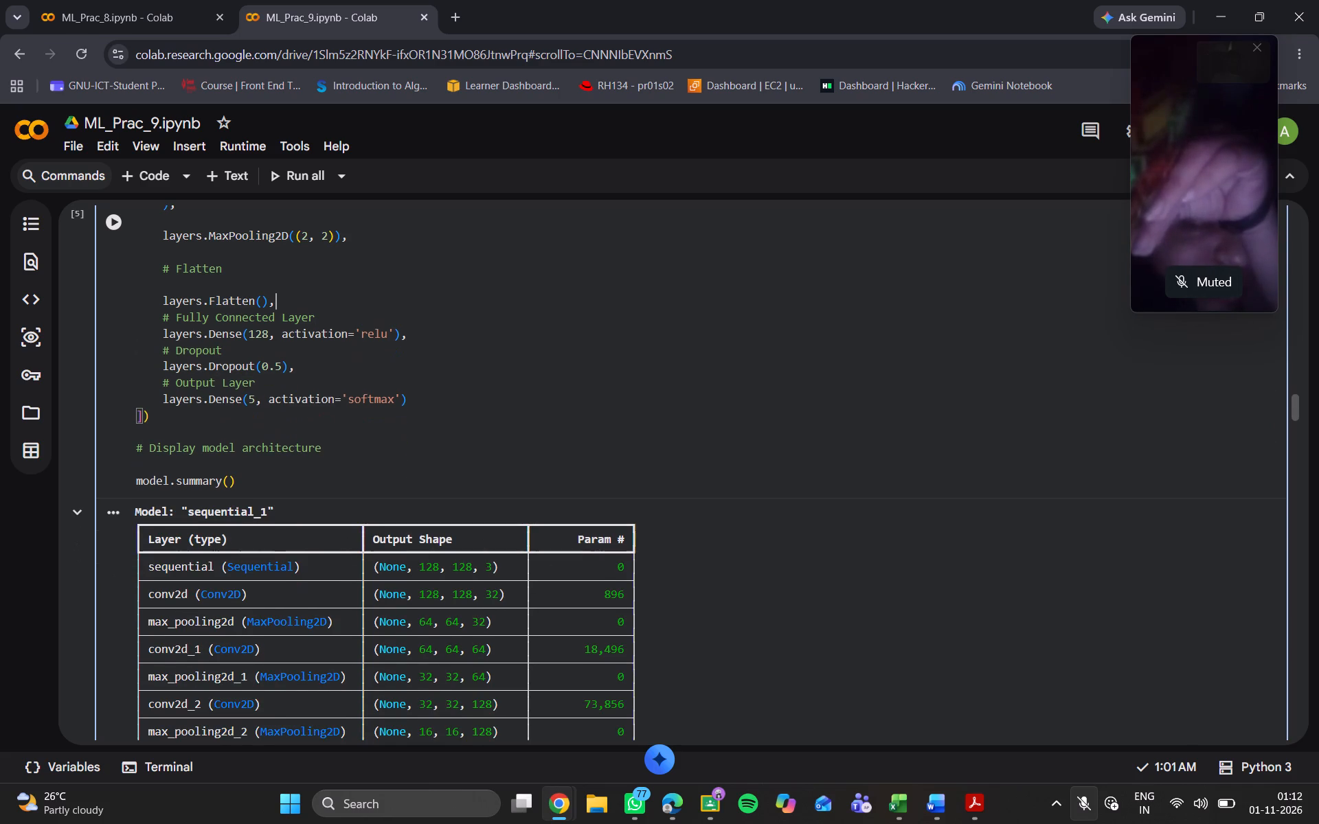
key("Up")
key("BackSpace")
key("Up")
key("BackSpace")
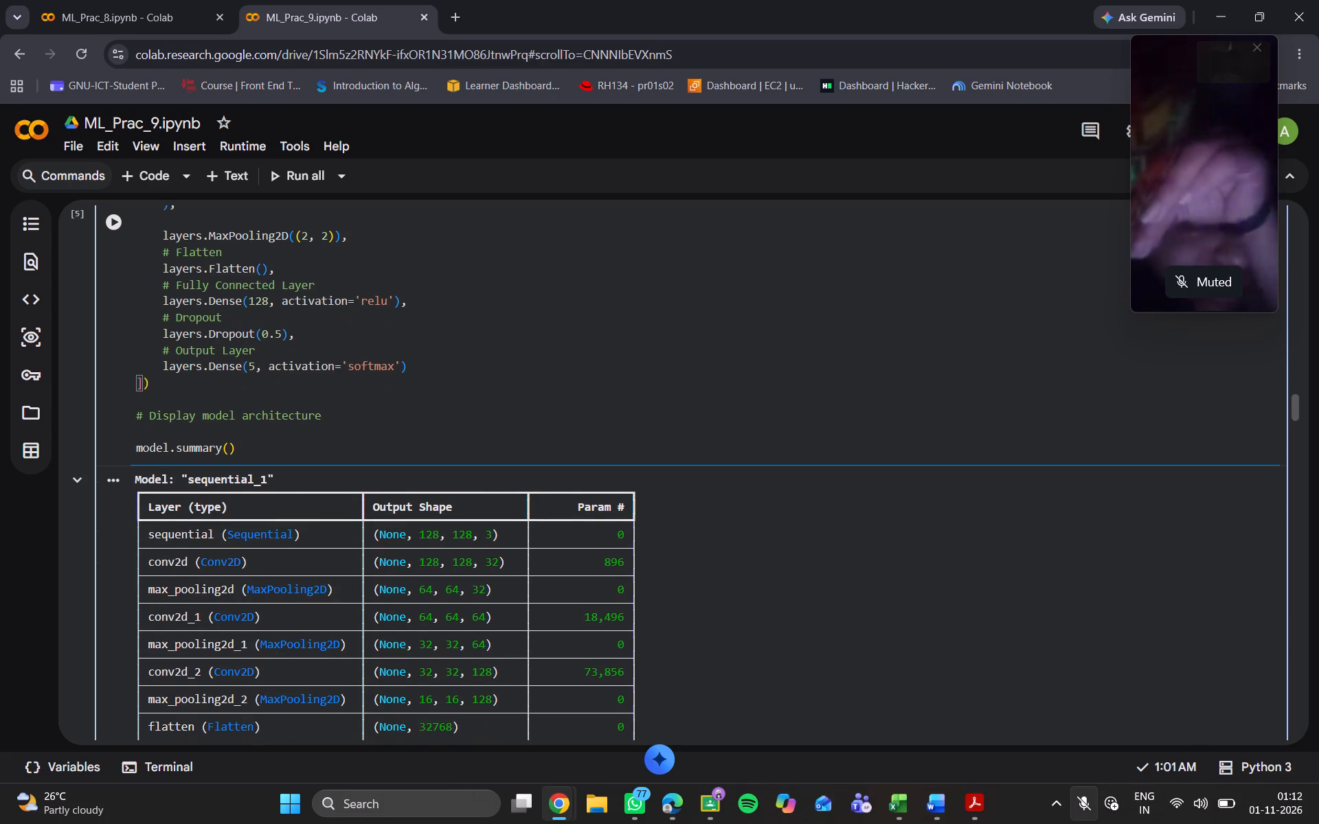
Remove the blank line between "# Display model architecture" and model.summary().
left_click(289, 437)
key("BackSpace")
Copy the entire code of the Colab data augmentation and CNN model cell.
scroll(289, 437, "up", 4)
scroll(354, 360, "up", 1)
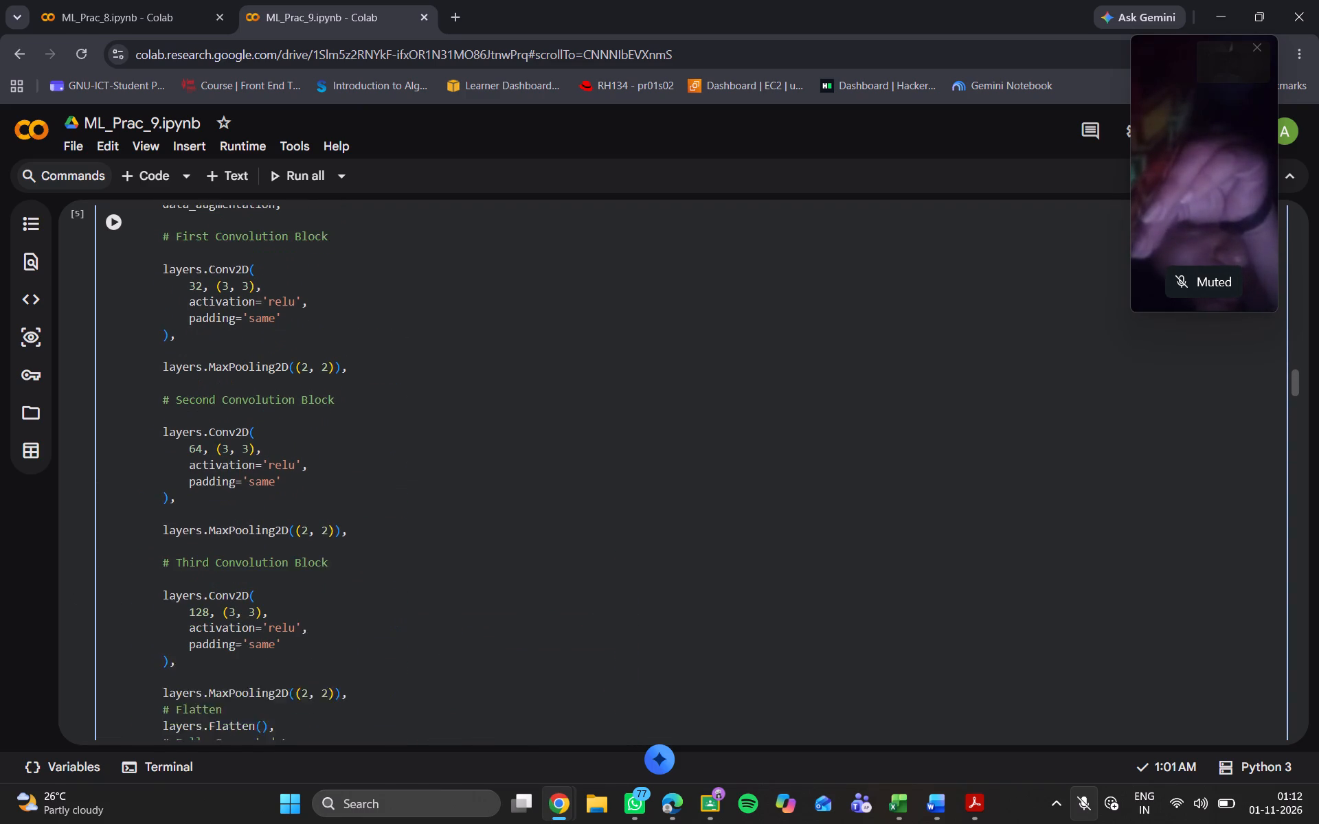
scroll(354, 360, "up", 1)
left_click(312, 463)
key("ctrl+a")
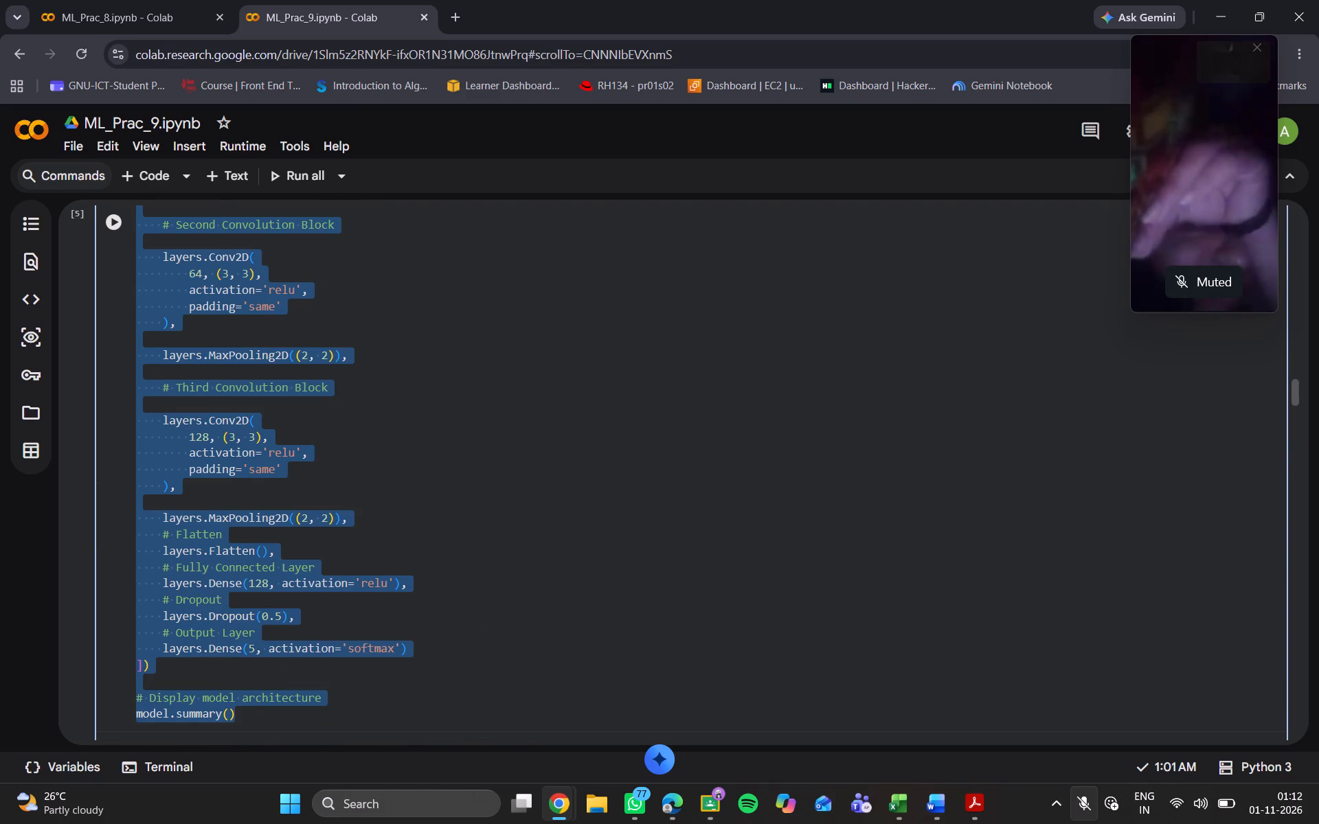
key("ctrl+c")
In the Word report, add a "Code :" label below the sample flower images and paste the copied CNN model code under it.
key("alt+Tab")
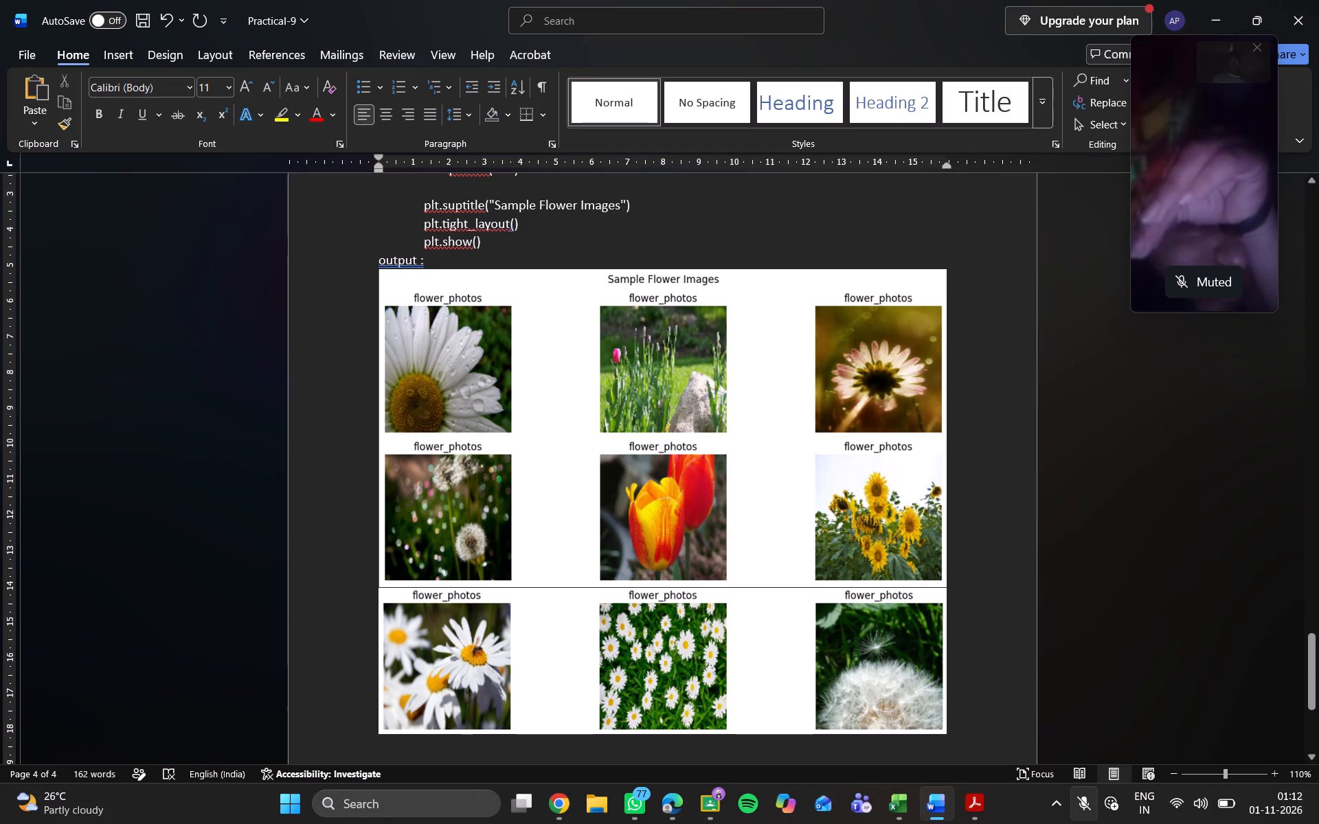
scroll(664, 516, "up", 4)
scroll(664, 516, "down", 5)
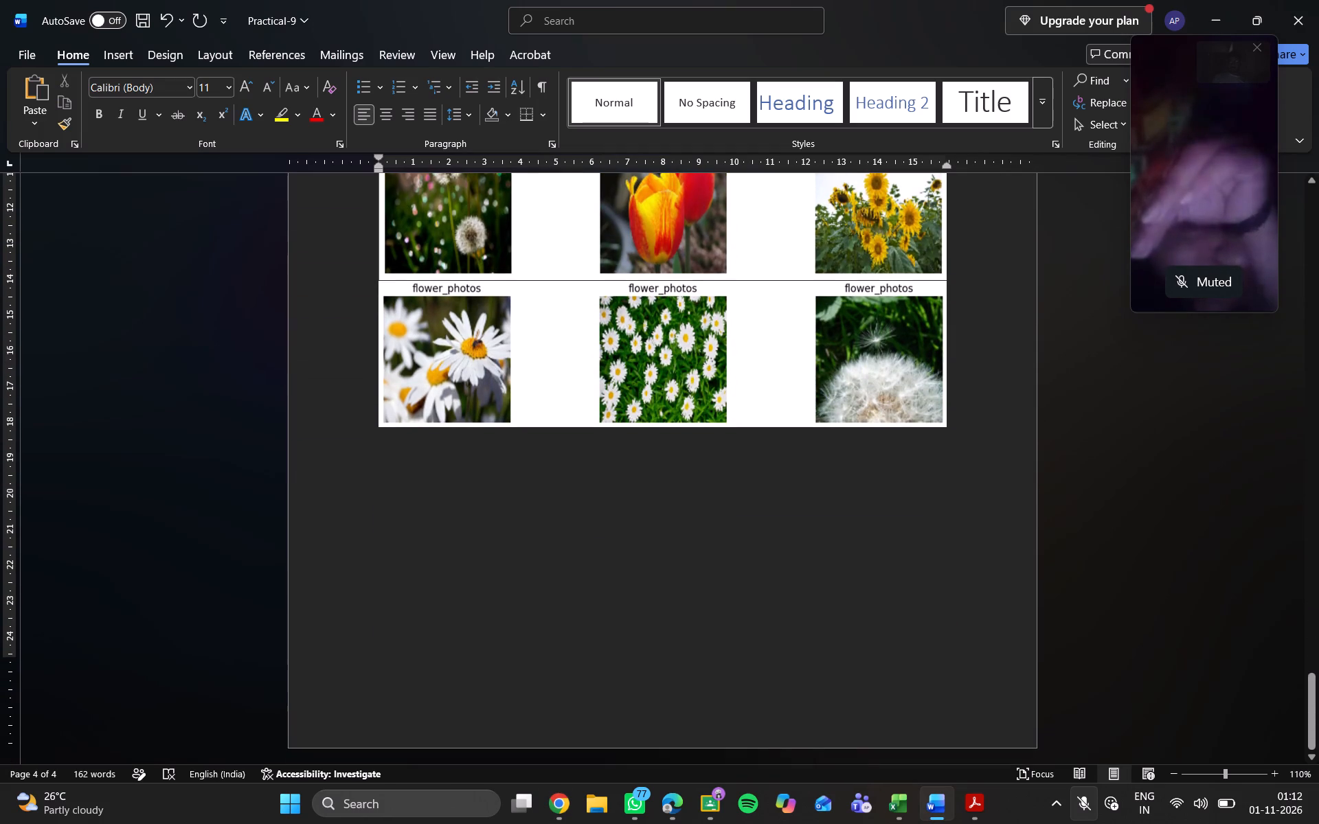
key("Return")
key("Return")
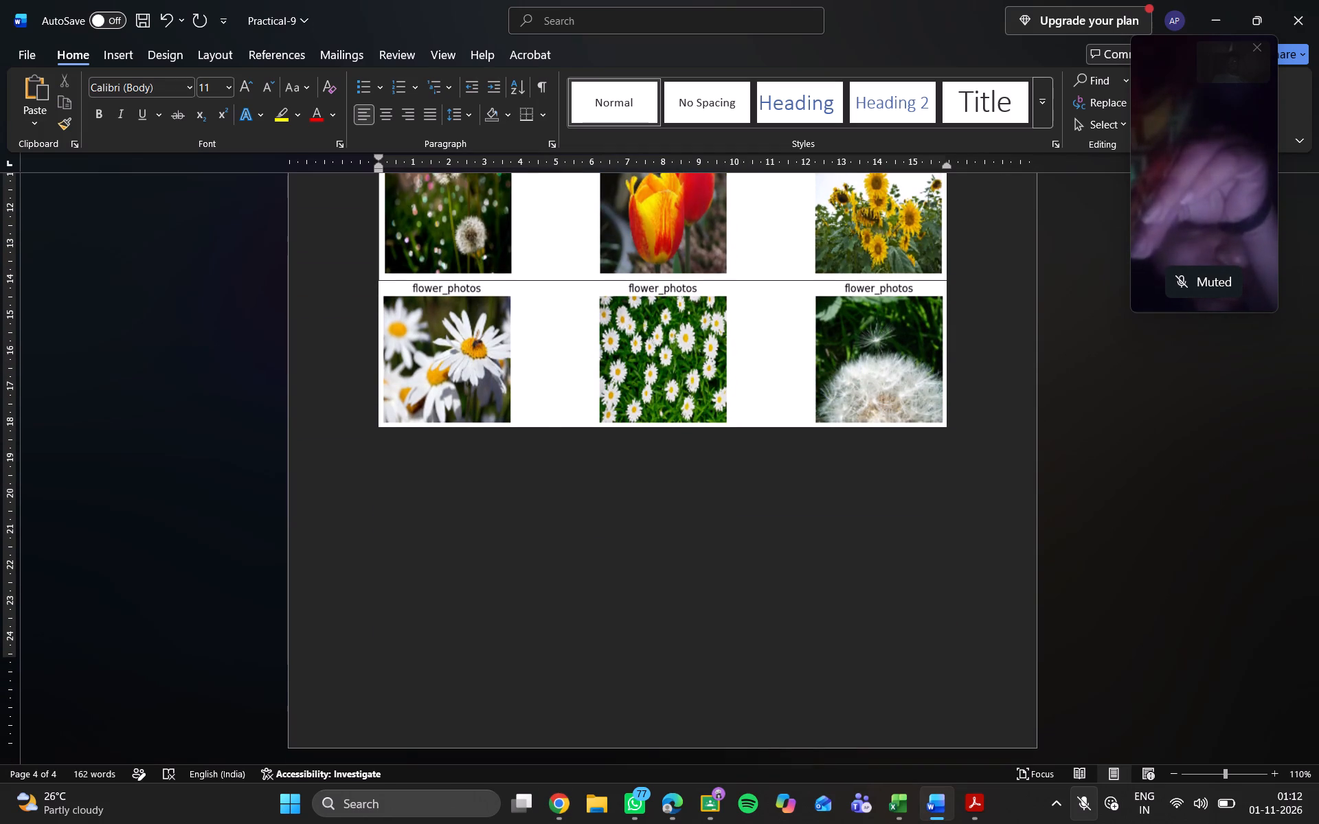
type("code L")
key("space")
key("BackSpace")
key("BackSpace")
type(":")
key("space")
key("Return")
key("ctrl+v")
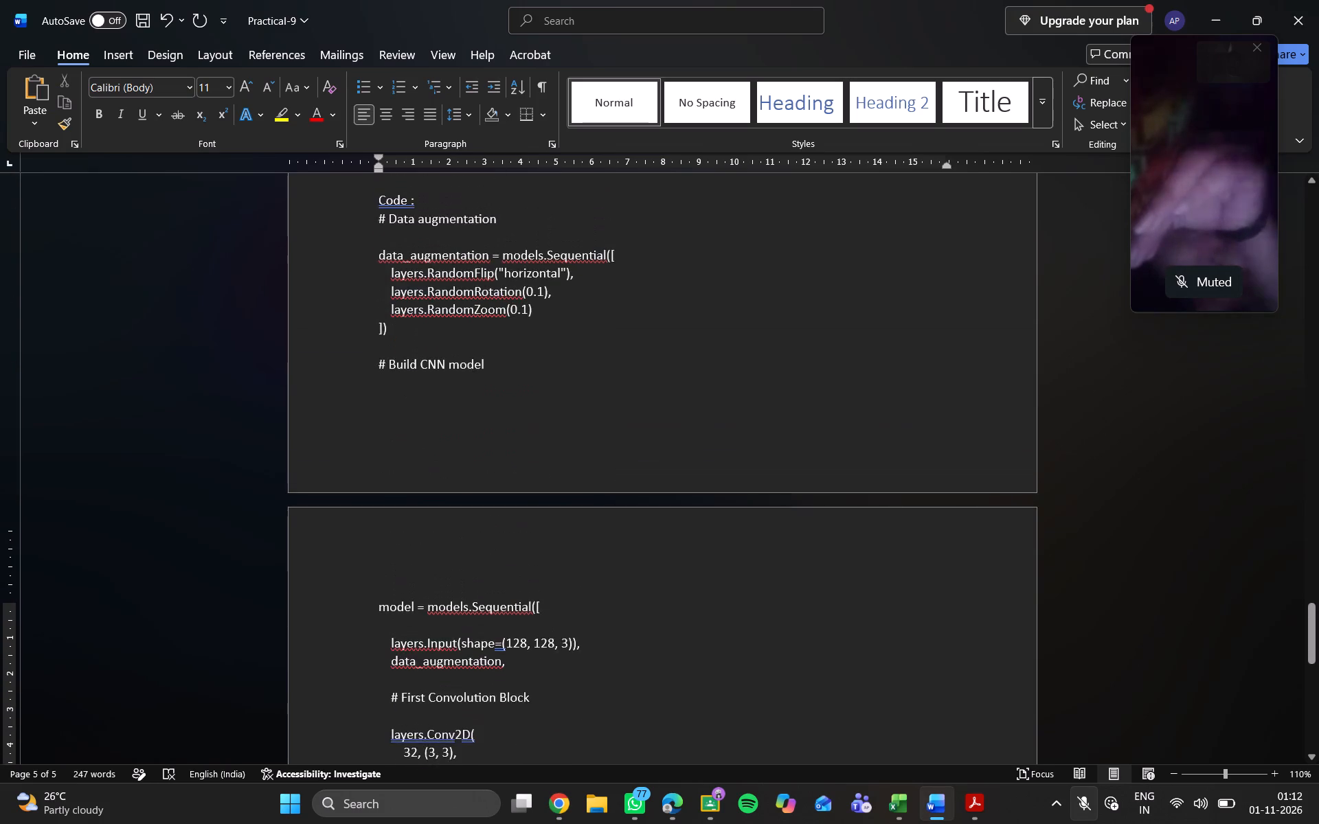
scroll(488, 467, "up", 1)
left_click(445, 426)
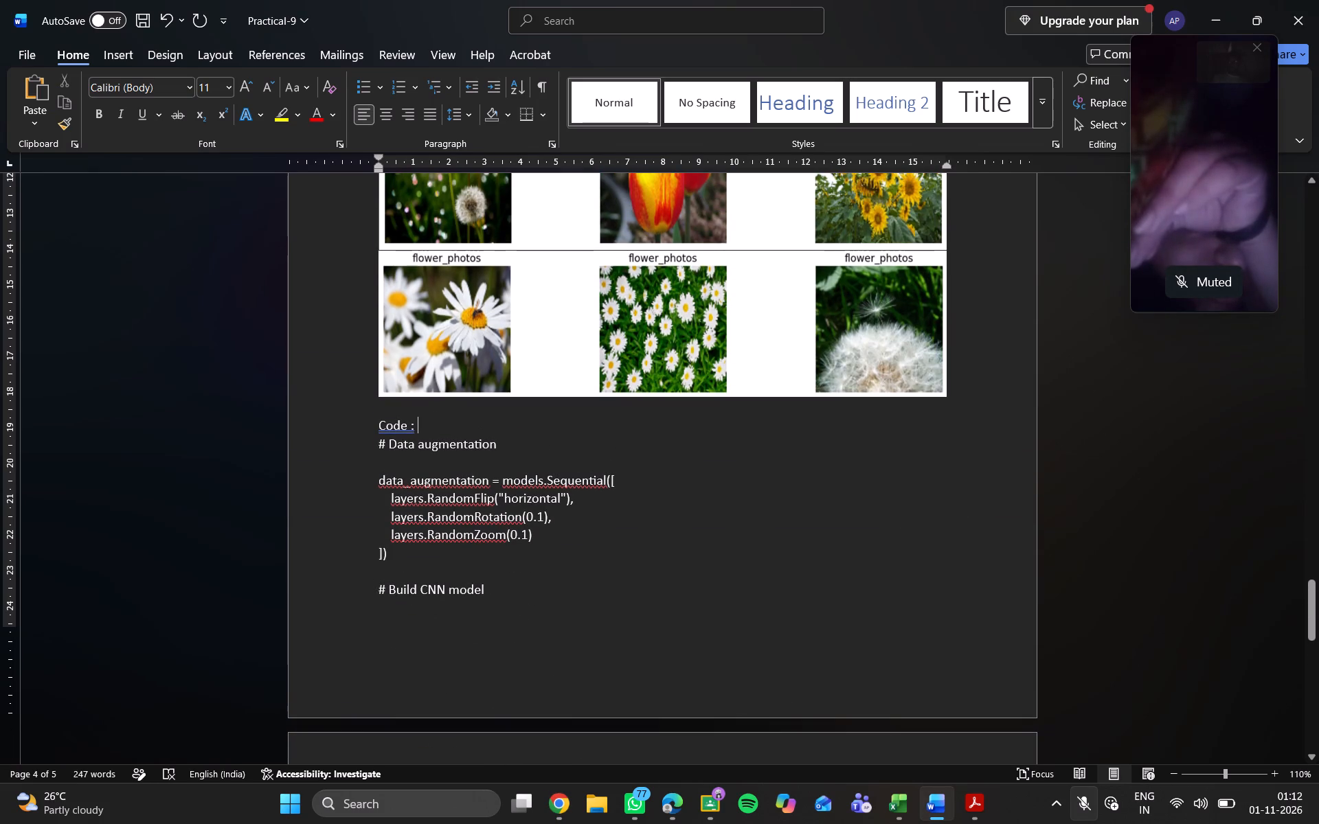
key("Up")
key("Return")
key("ctrl+v")
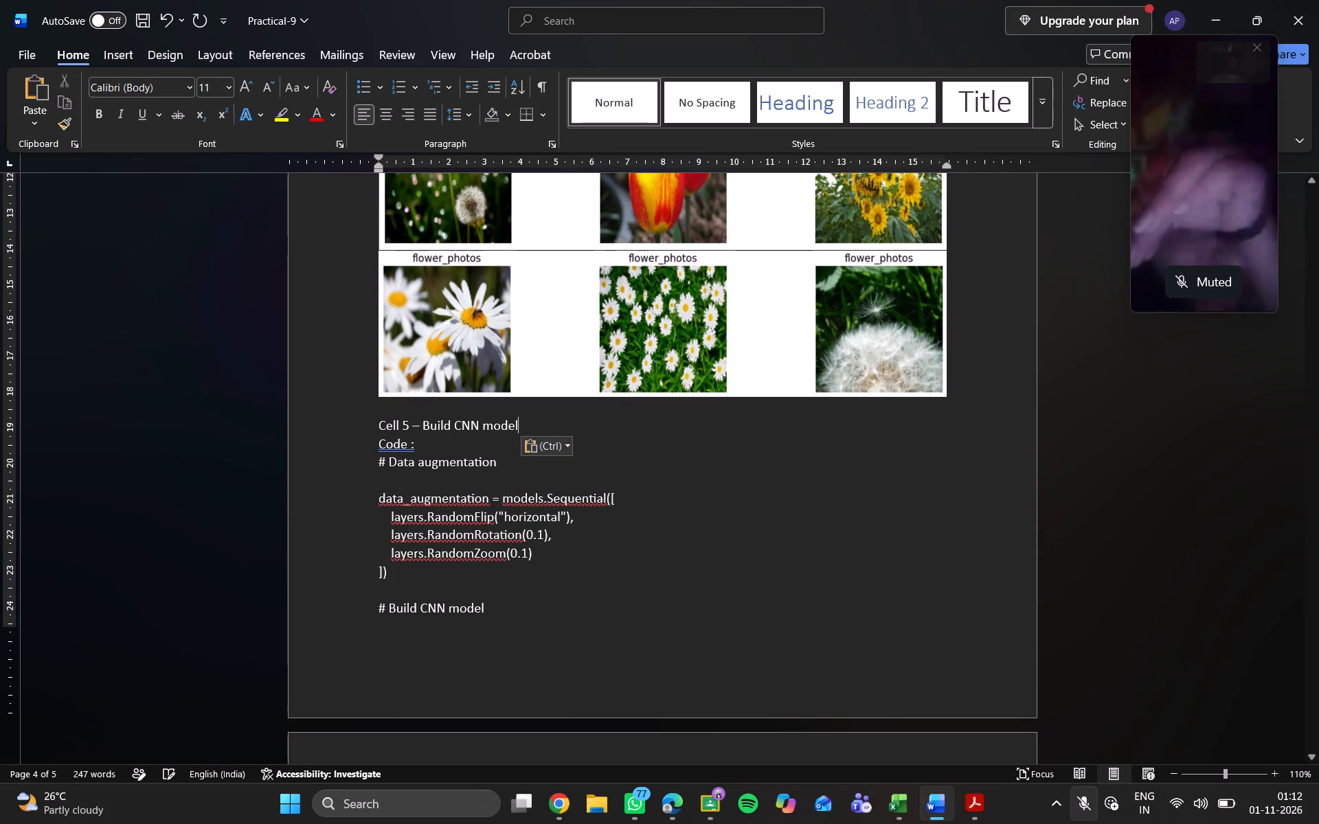
Indent the whole Cell 5 code block, from "# Data augmentation" through model.summary(), by one tab stop.
left_click_drag(372, 464, 497, 823)
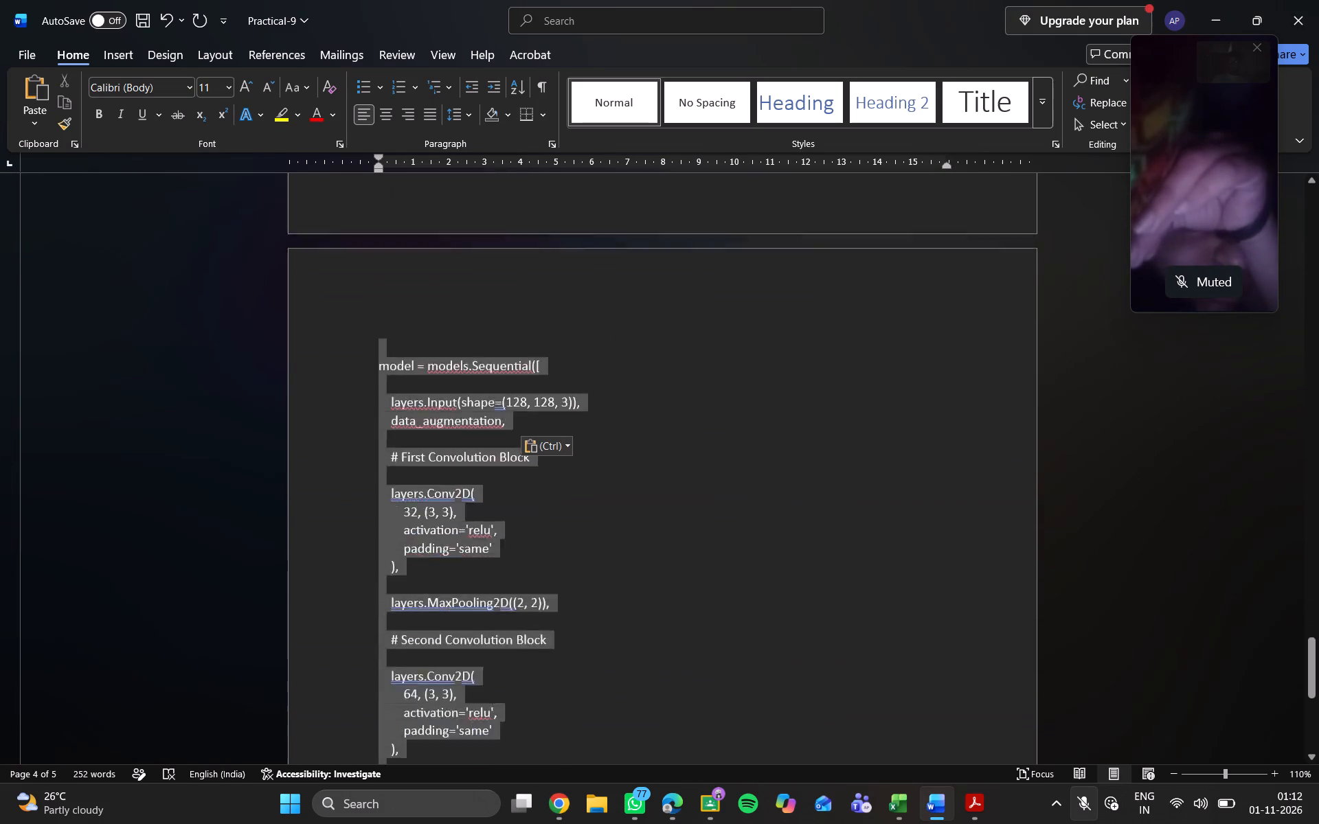
left_click_drag(497, 823, 574, 635)
key("Tab")
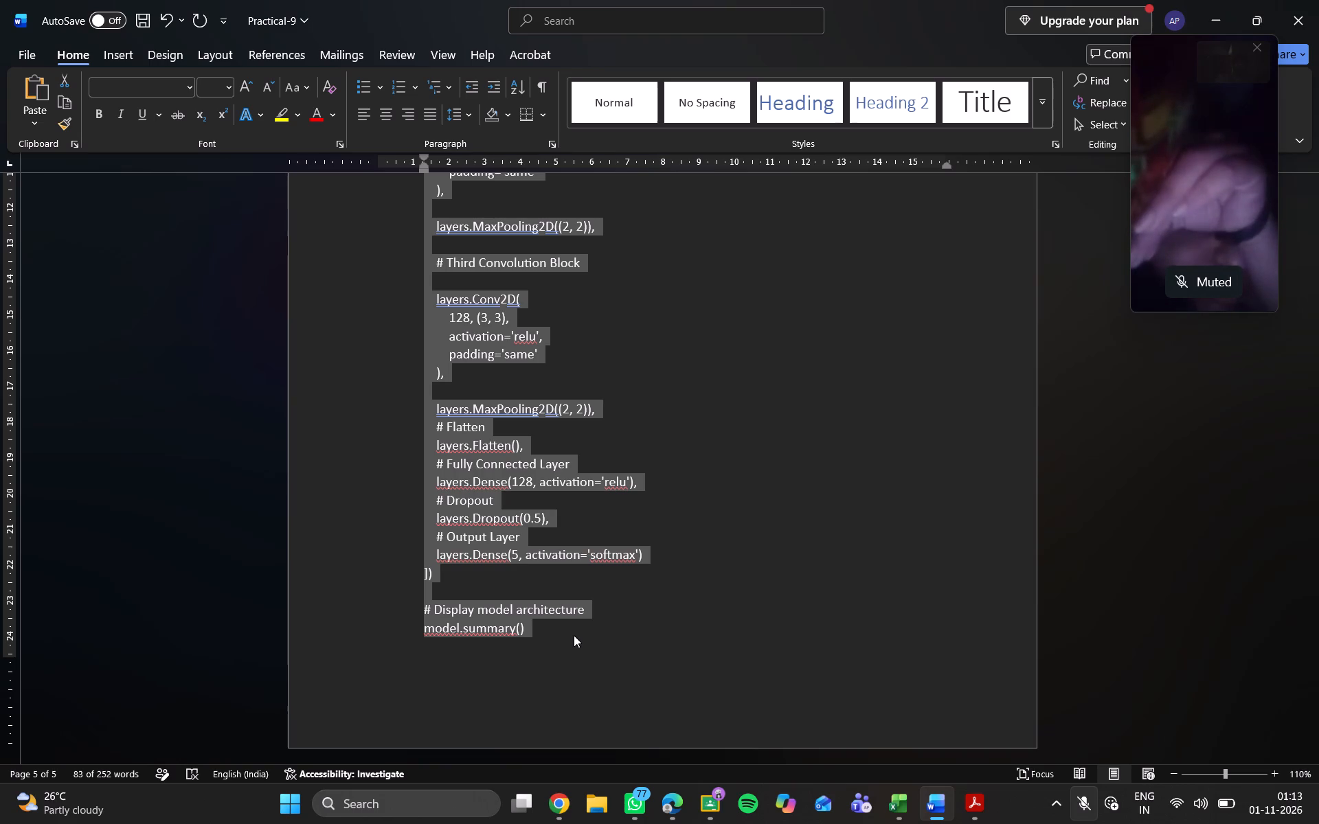
Add an "output :" label on the unindented line below model.summary(), followed by a new line.
left_click(550, 678)
scroll(550, 678, "up", 4)
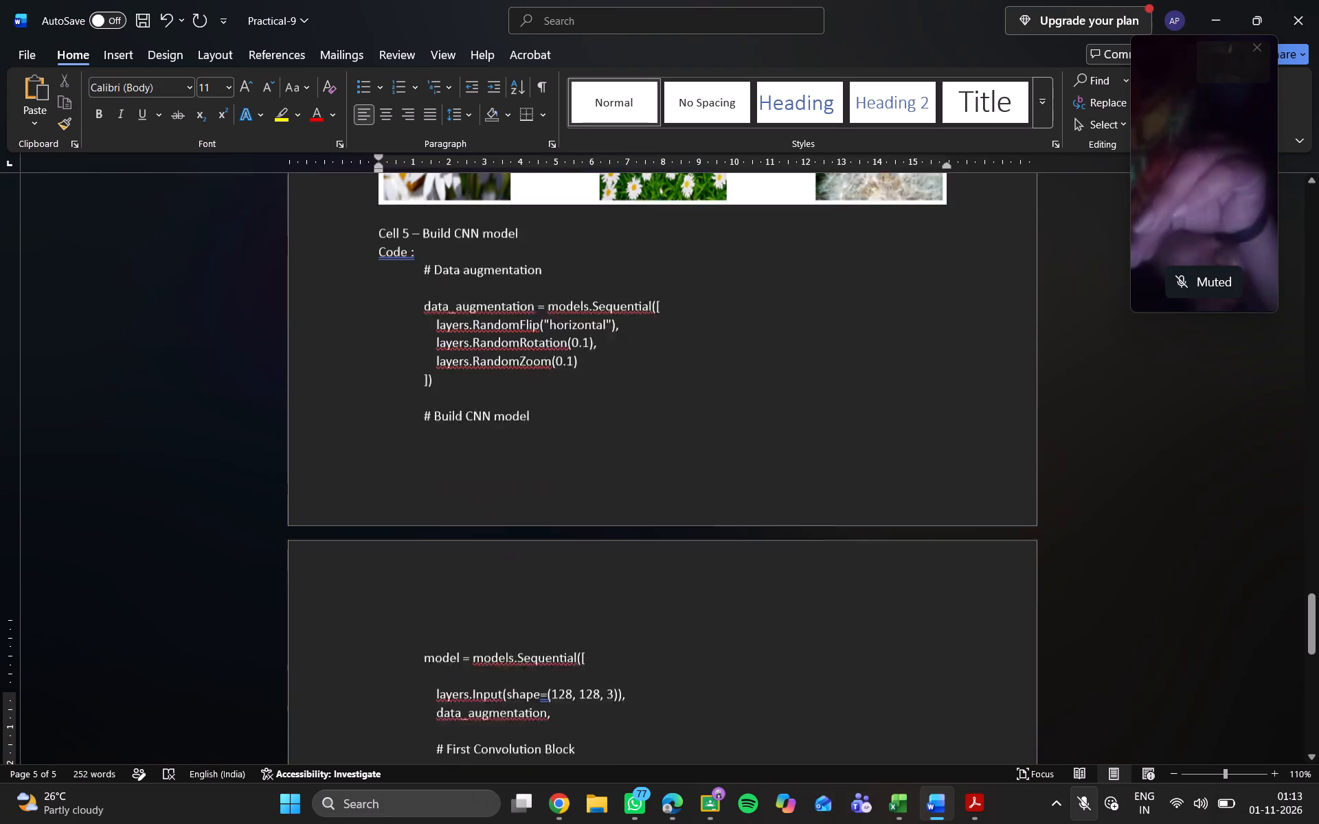
scroll(550, 678, "up", 1)
scroll(550, 678, "down", 7)
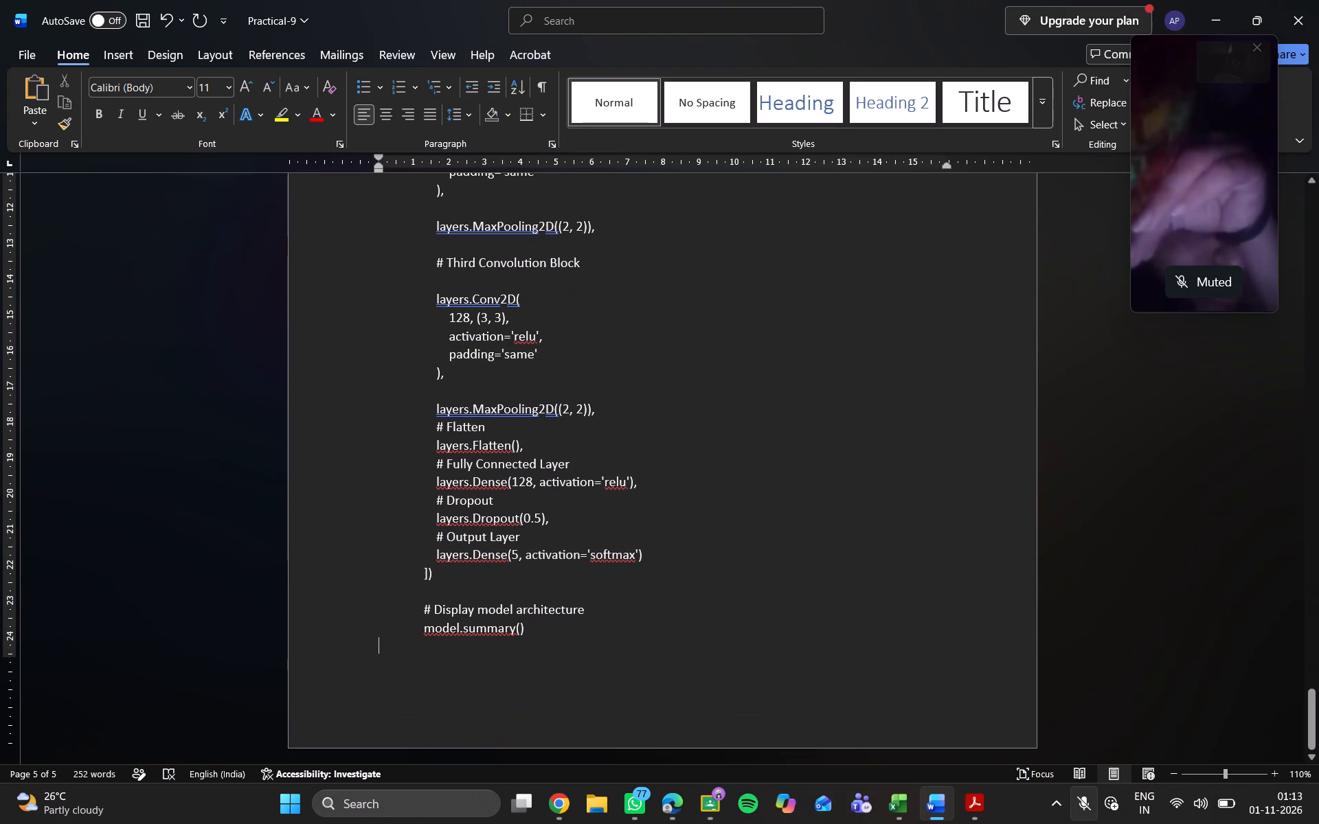
type("output :")
key("space")
key("Return")
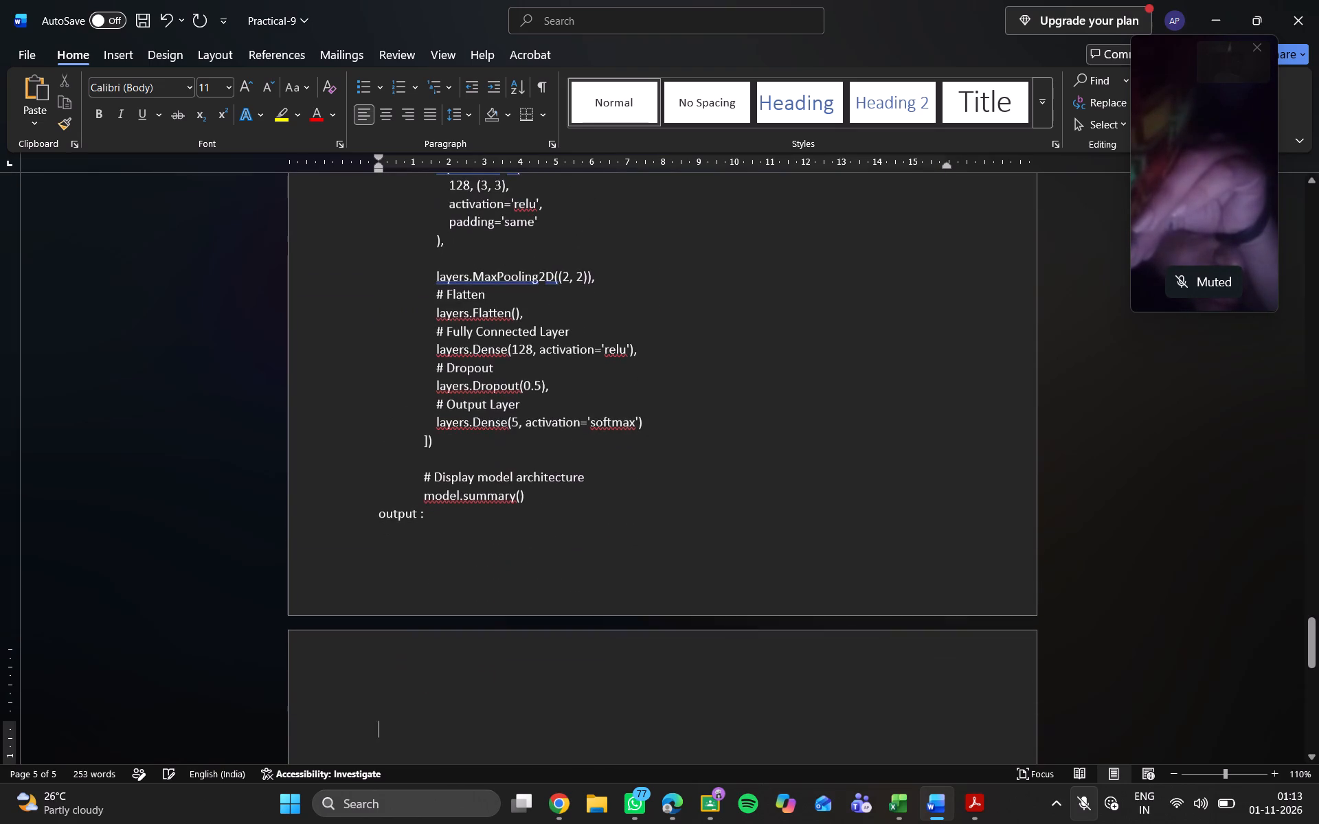
Capture the model summary table with its parameter totals from Colab and paste it under the Cell 5 "output :" label in Word.
key("alt+Tab")
key("alt+Tab")
key("alt+Tab")
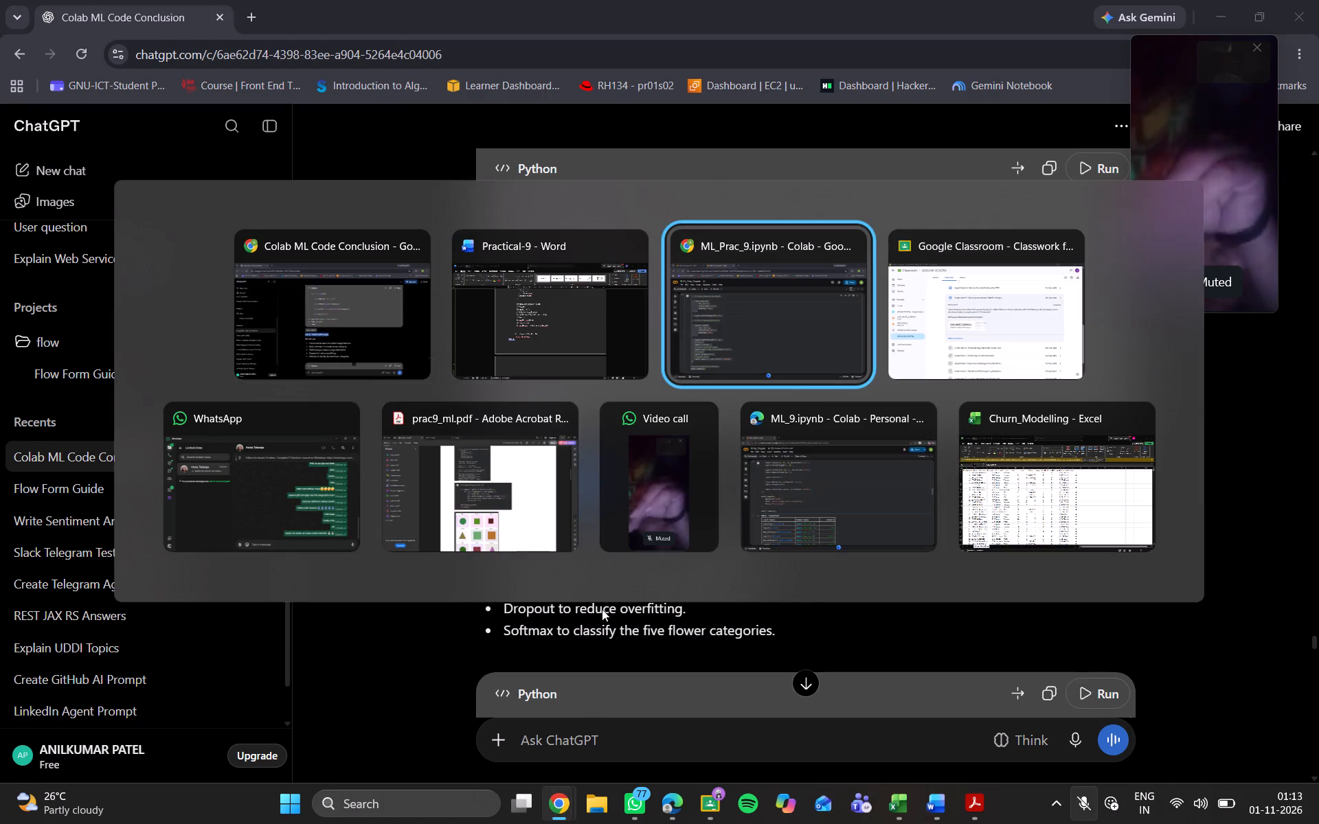
scroll(628, 562, "down", 4)
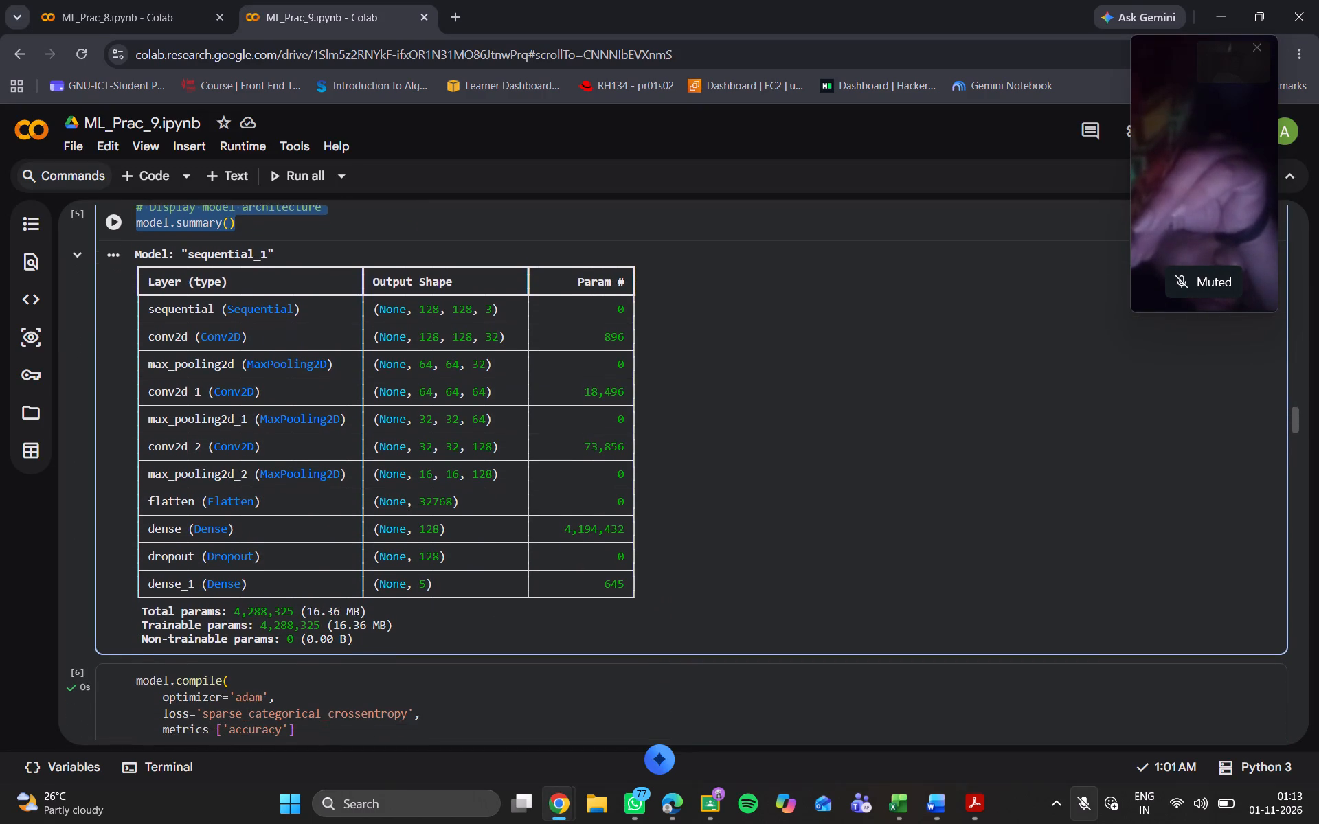
scroll(628, 562, "down", 1)
key("shift+super+s")
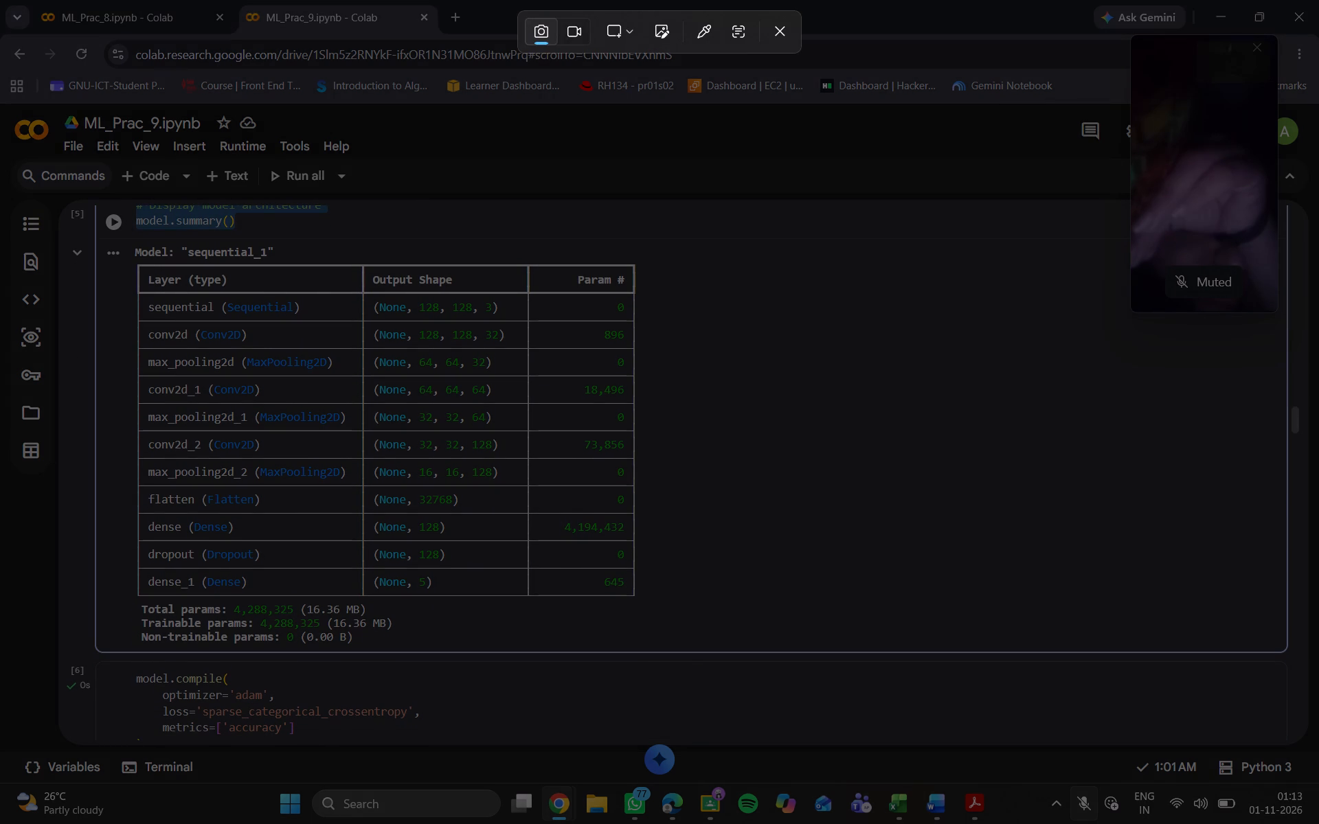
left_click_drag(127, 244, 692, 652)
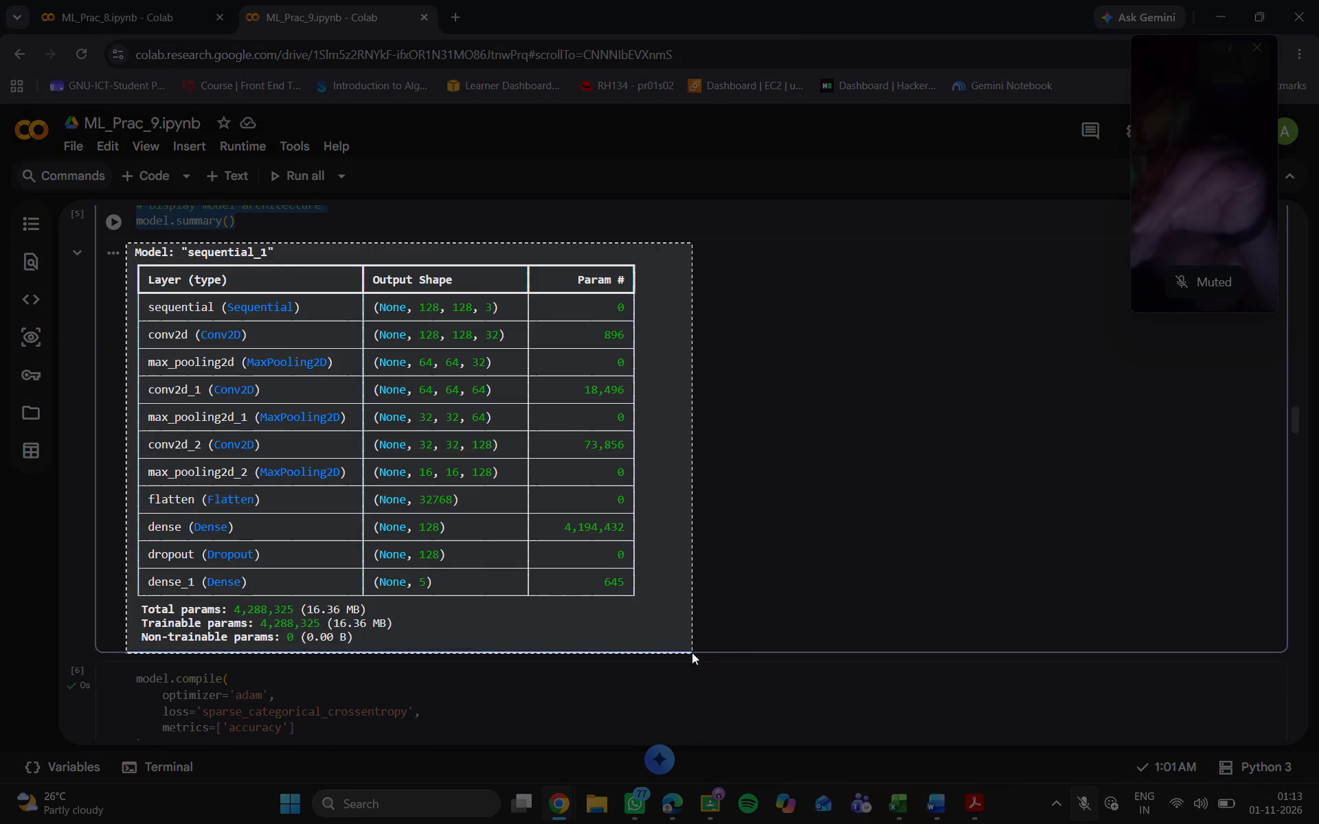
left_click_drag(692, 652, 672, 644)
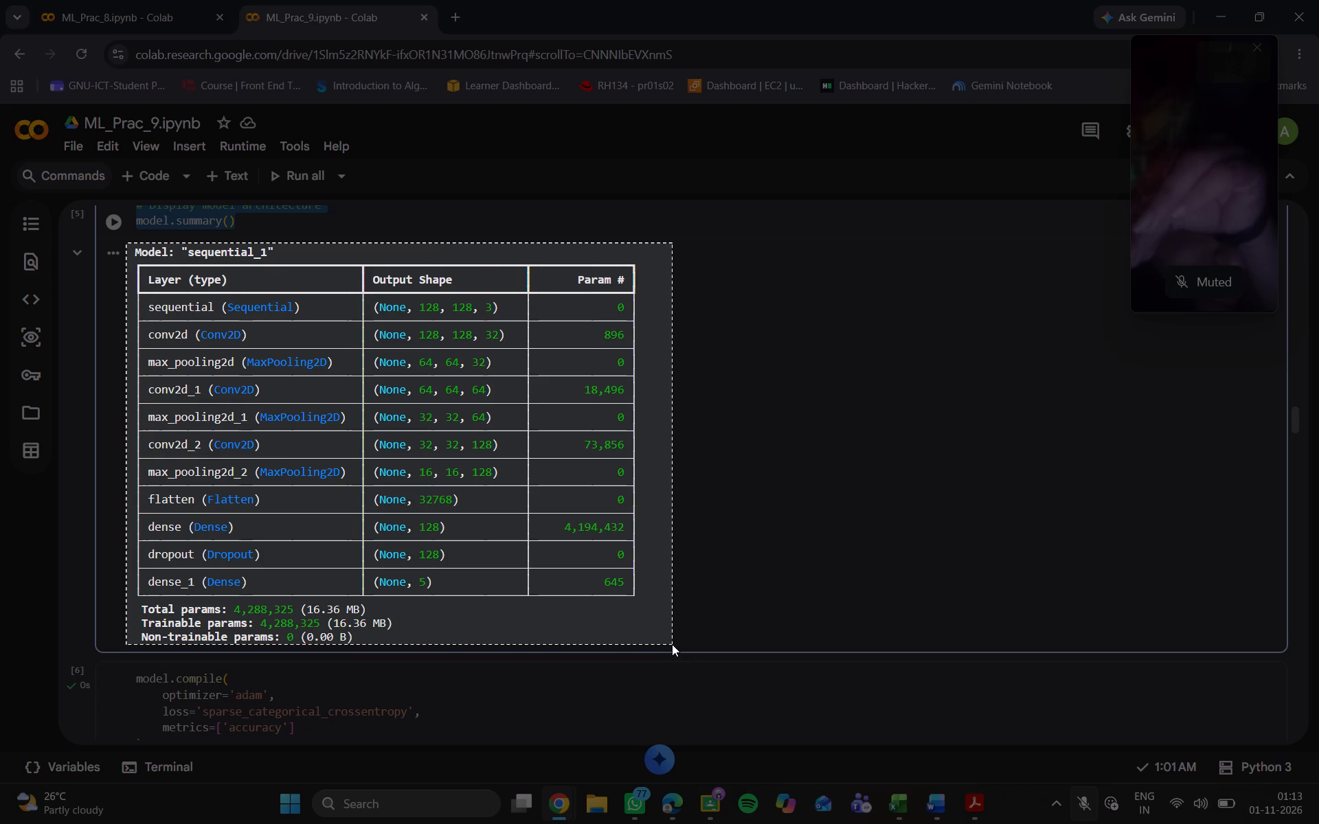
left_click_drag(672, 644, 672, 648)
key("alt+Tab")
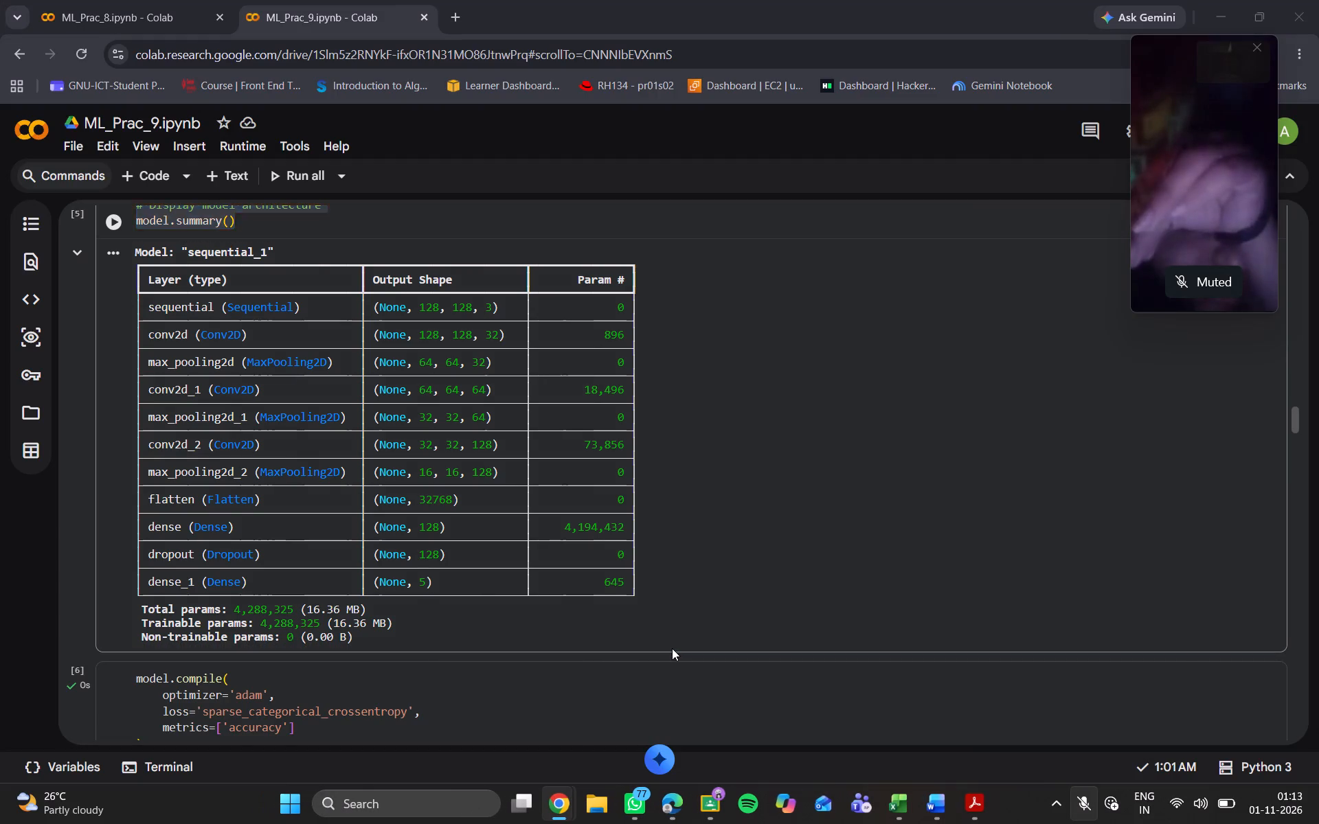
key("alt+Tab")
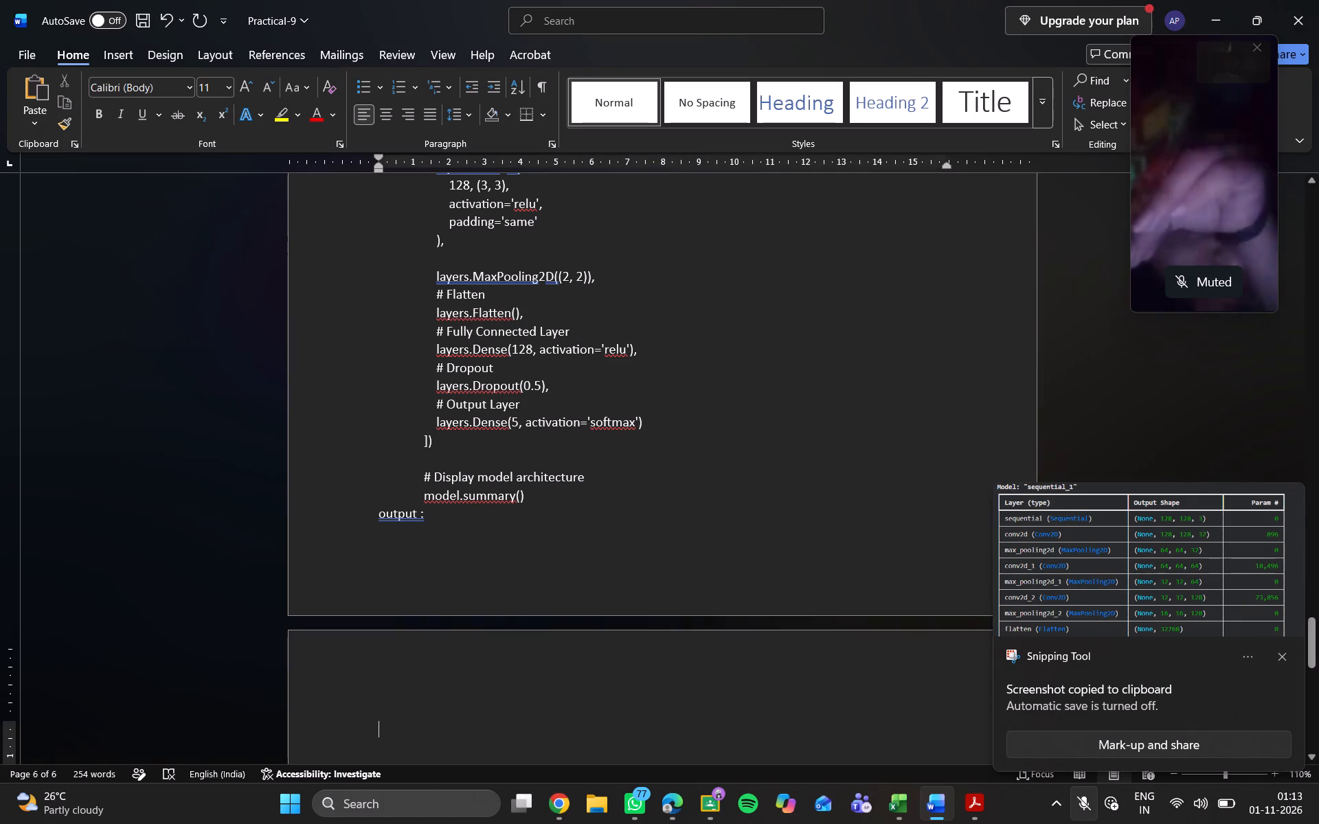
key("ctrl+v")
Capture the Colab model.compile cell together with its output and paste it in Word below the model summary image, after a blank line.
key("alt+Tab")
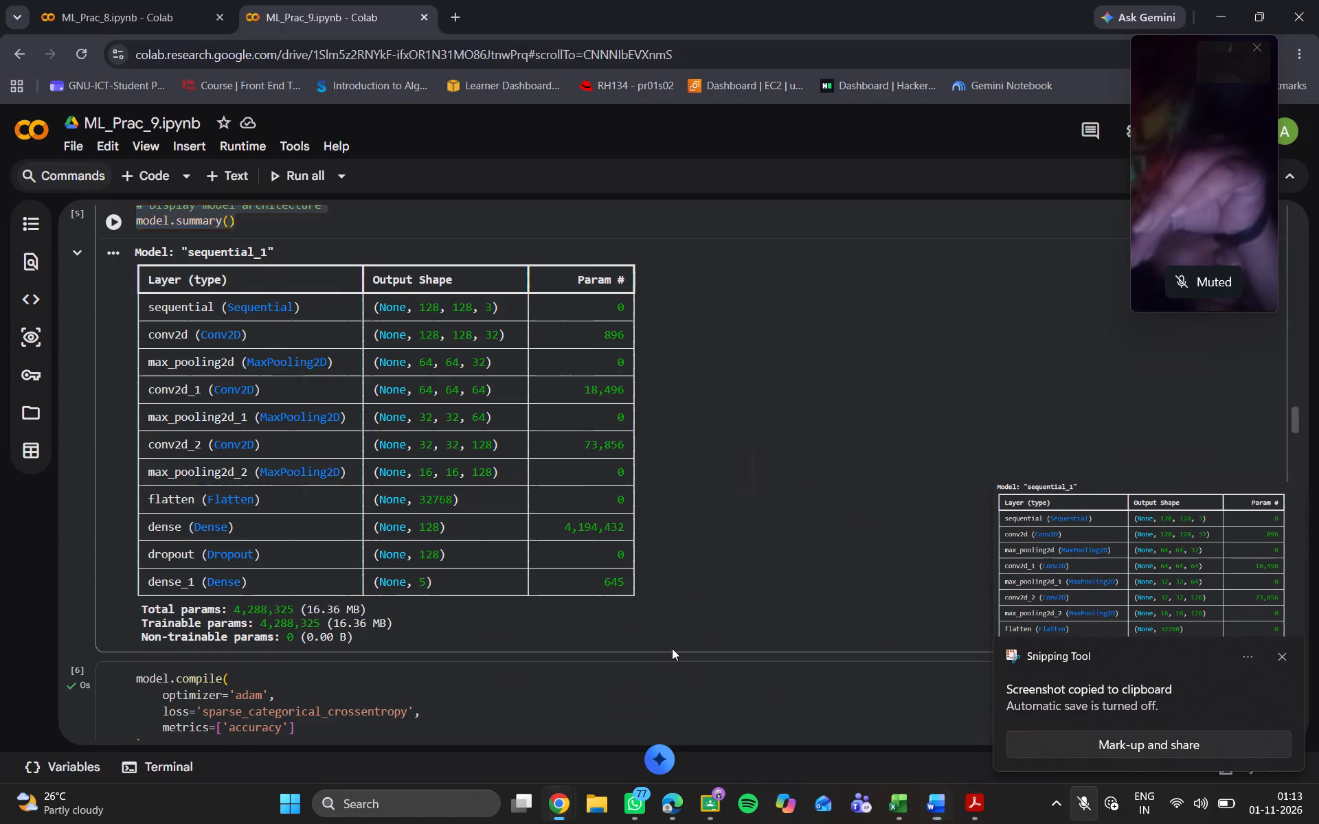
scroll(653, 510, "down", 4)
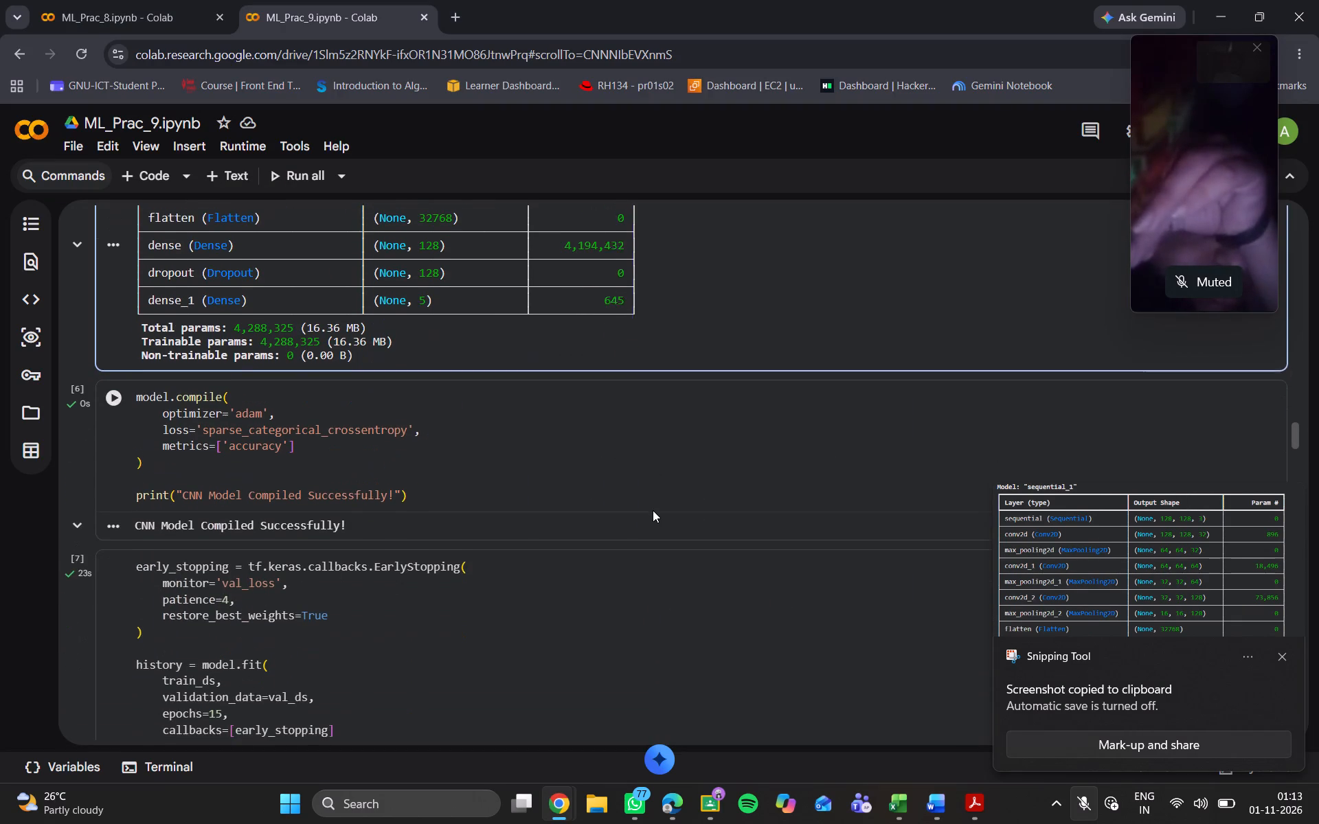
scroll(653, 510, "down", 1)
key("shift+super+s")
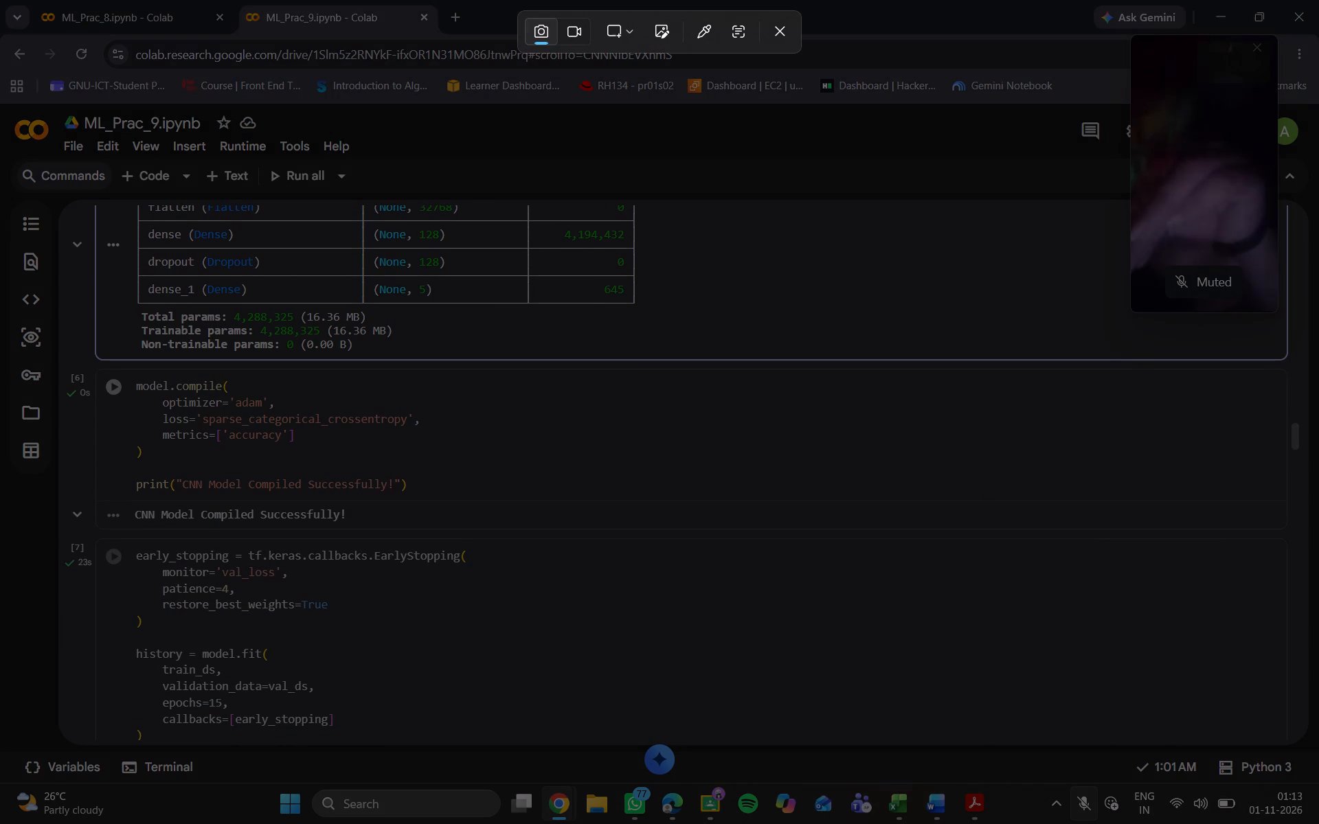
left_click_drag(95, 375, 493, 545)
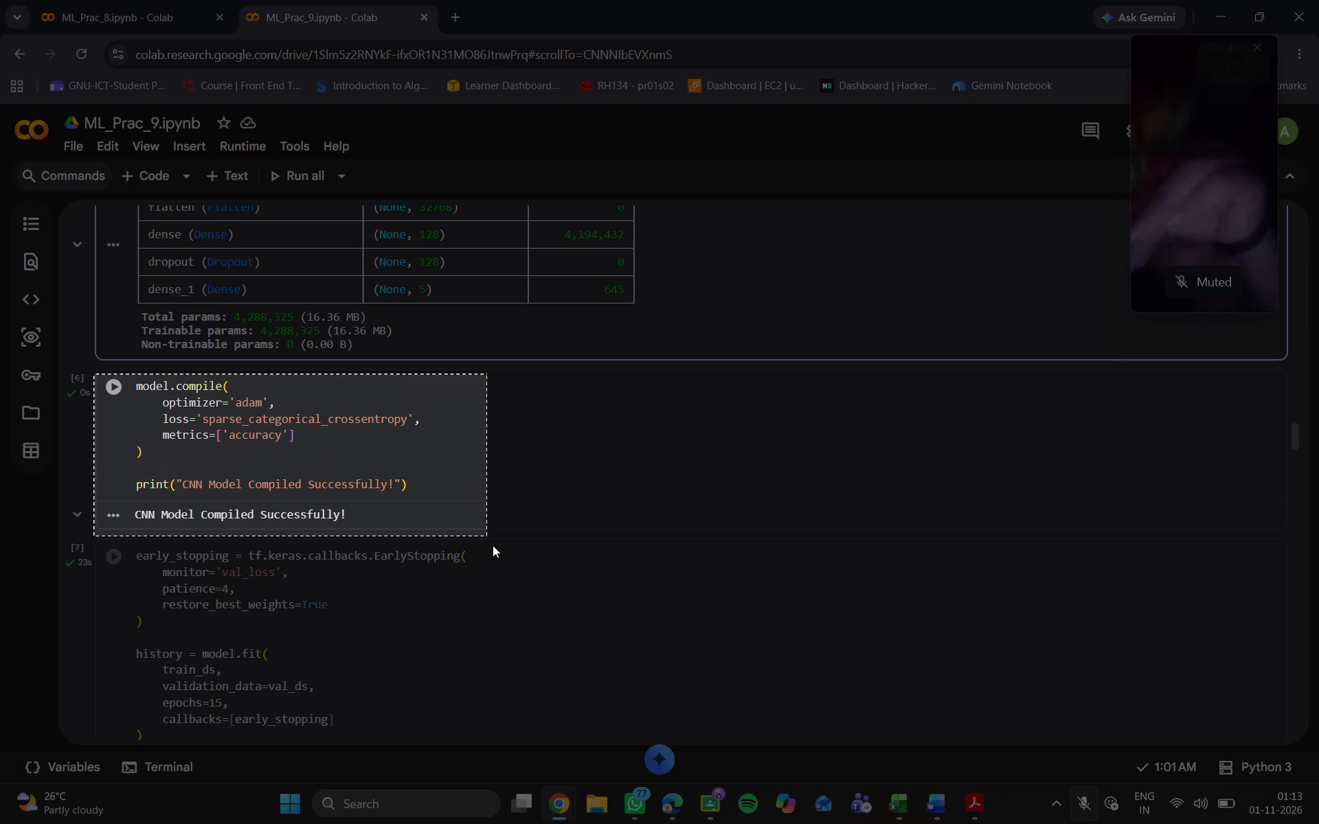
left_click_drag(493, 545, 498, 529)
key("alt+Tab")
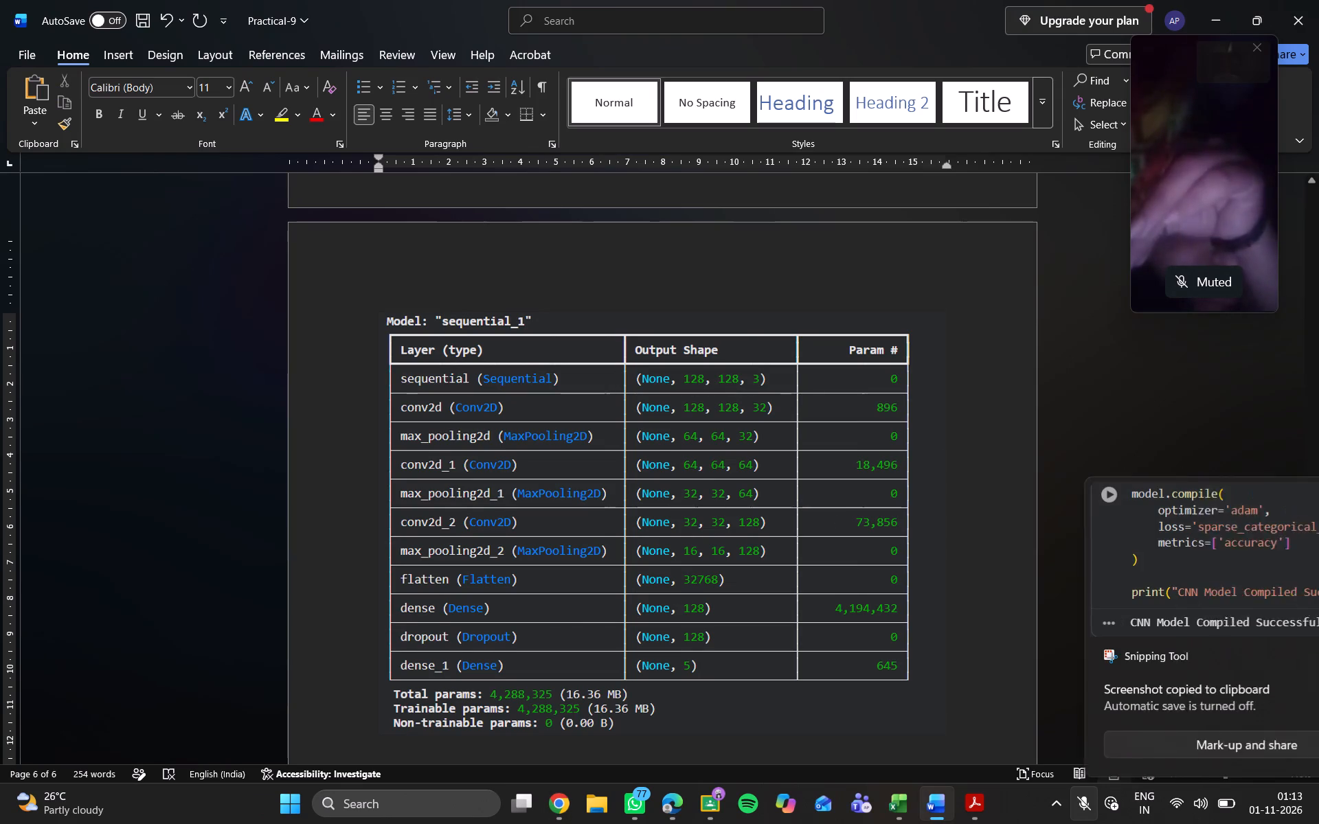
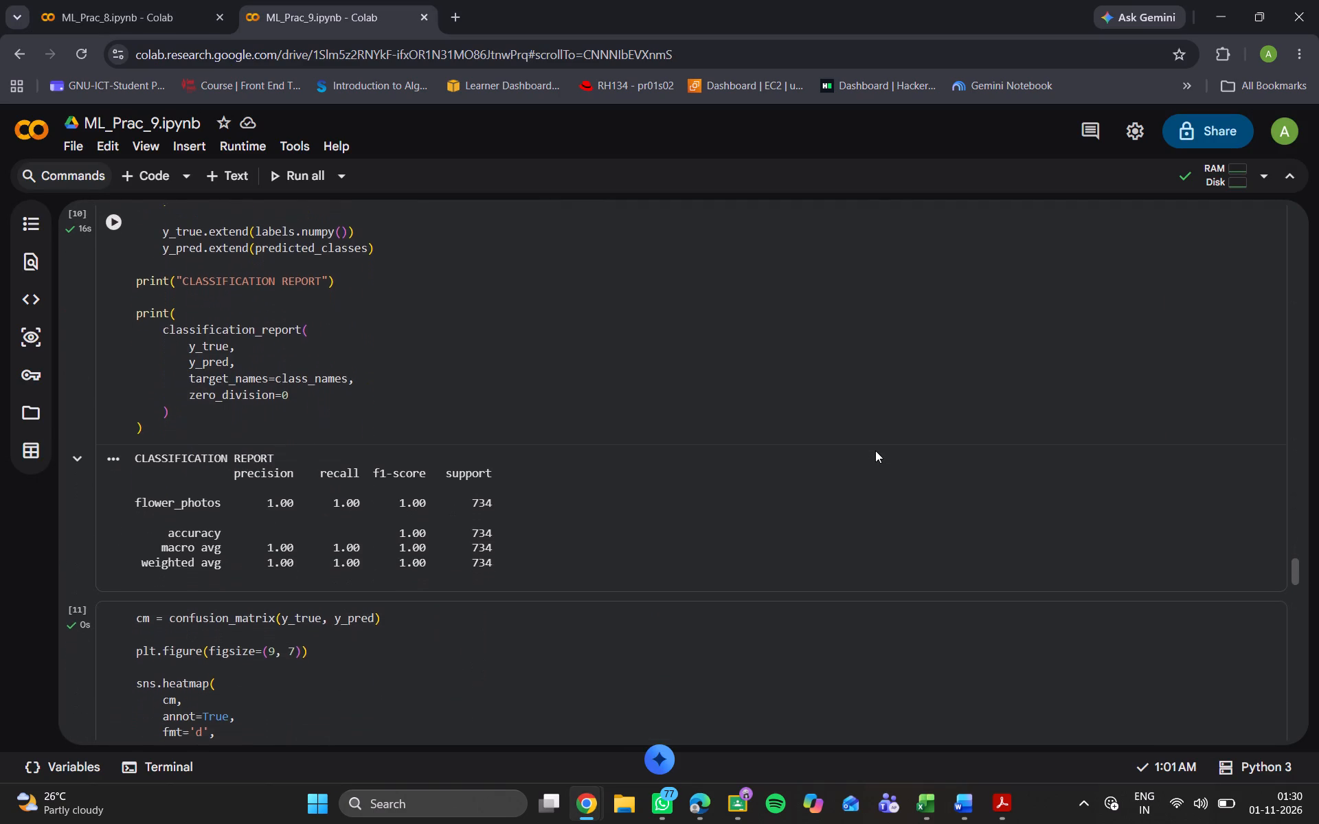
key("shift+super+s")
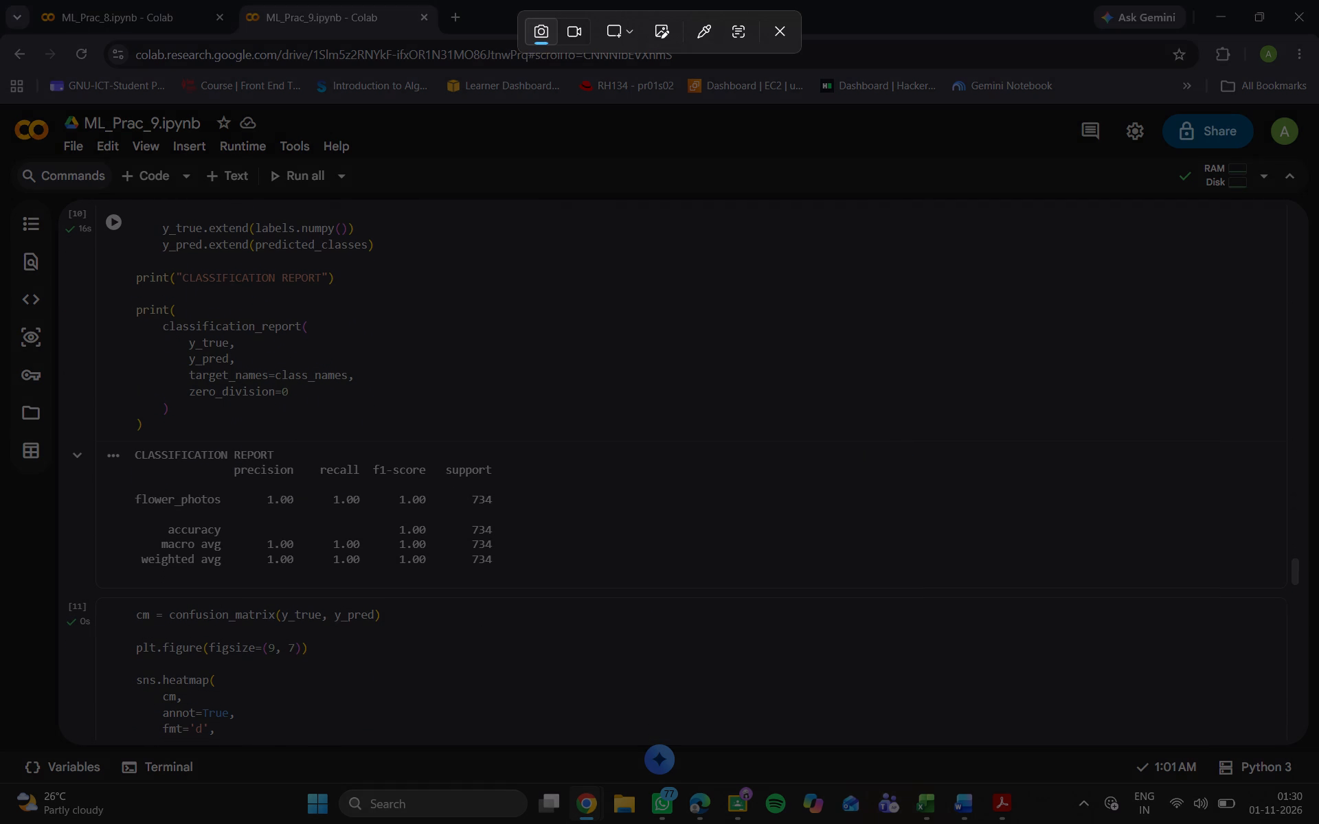
left_click(93, 447)
left_click_drag(122, 446, 576, 576)
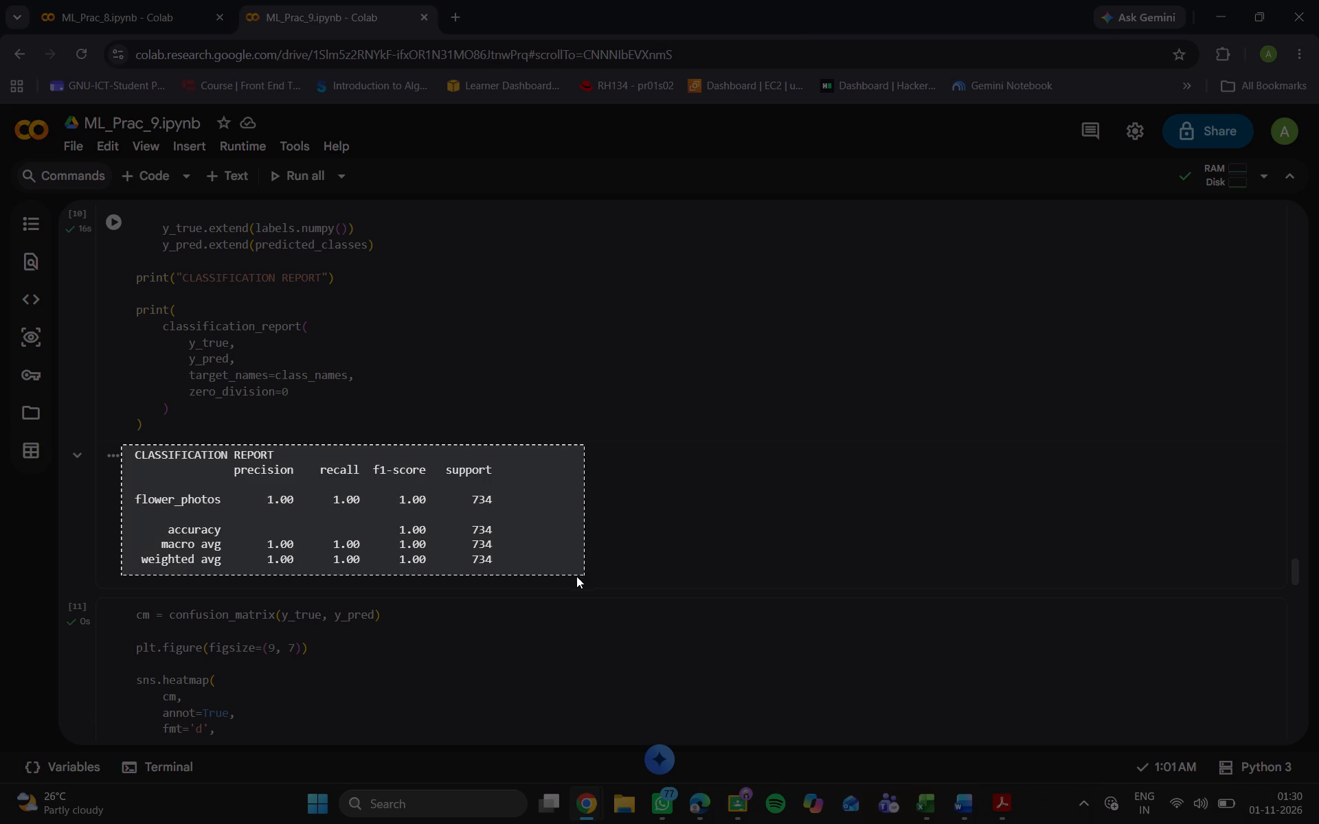
left_click_drag(576, 576, 546, 577)
Insert the captured classification report screenshot in Word on a new line below the Cell 10 heading.
key("alt+Tab")
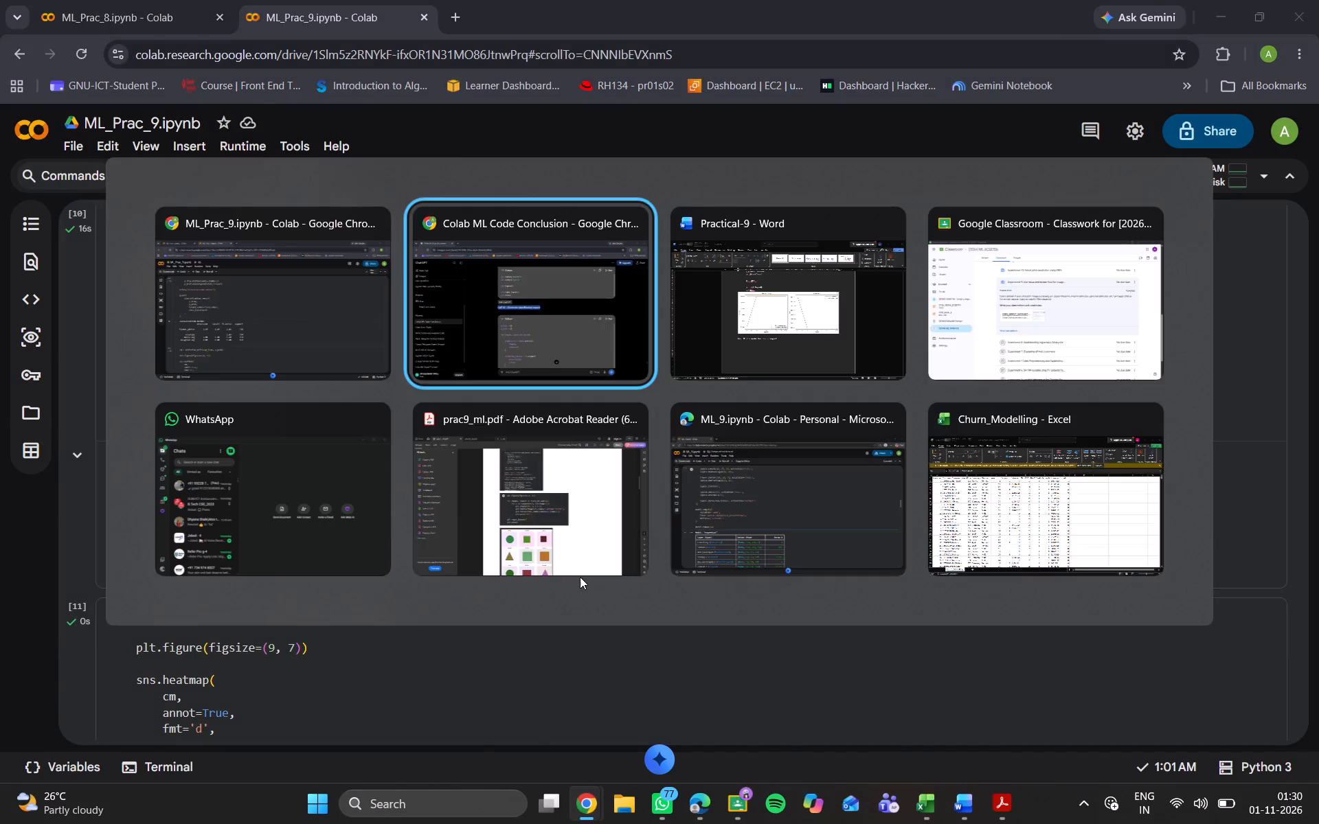
key("alt+Tab")
key("alt+Tab")
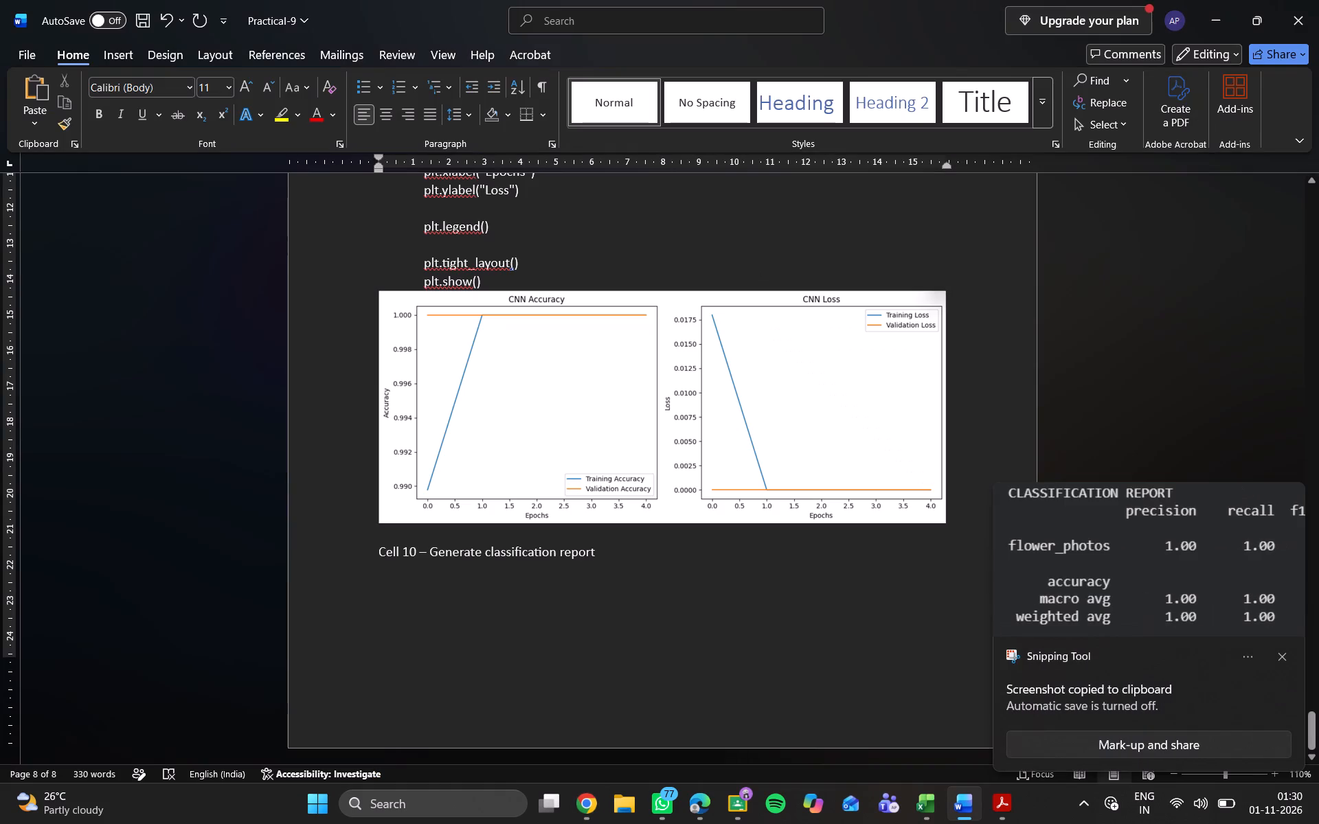
key("Return")
key("ctrl+v")
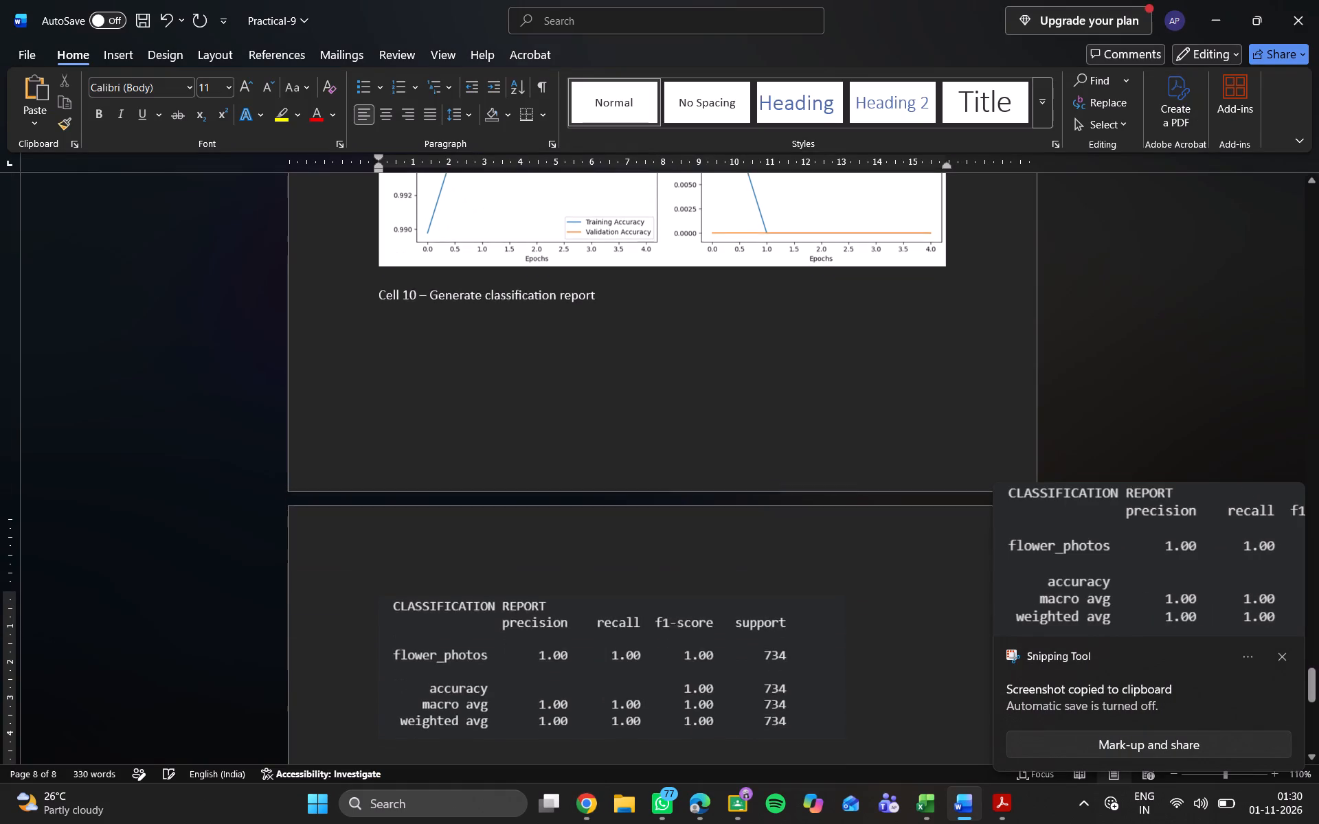
Switch to ChatGPT and copy the code block under "Cell 10 – Generate classification report".
key("alt+Tab")
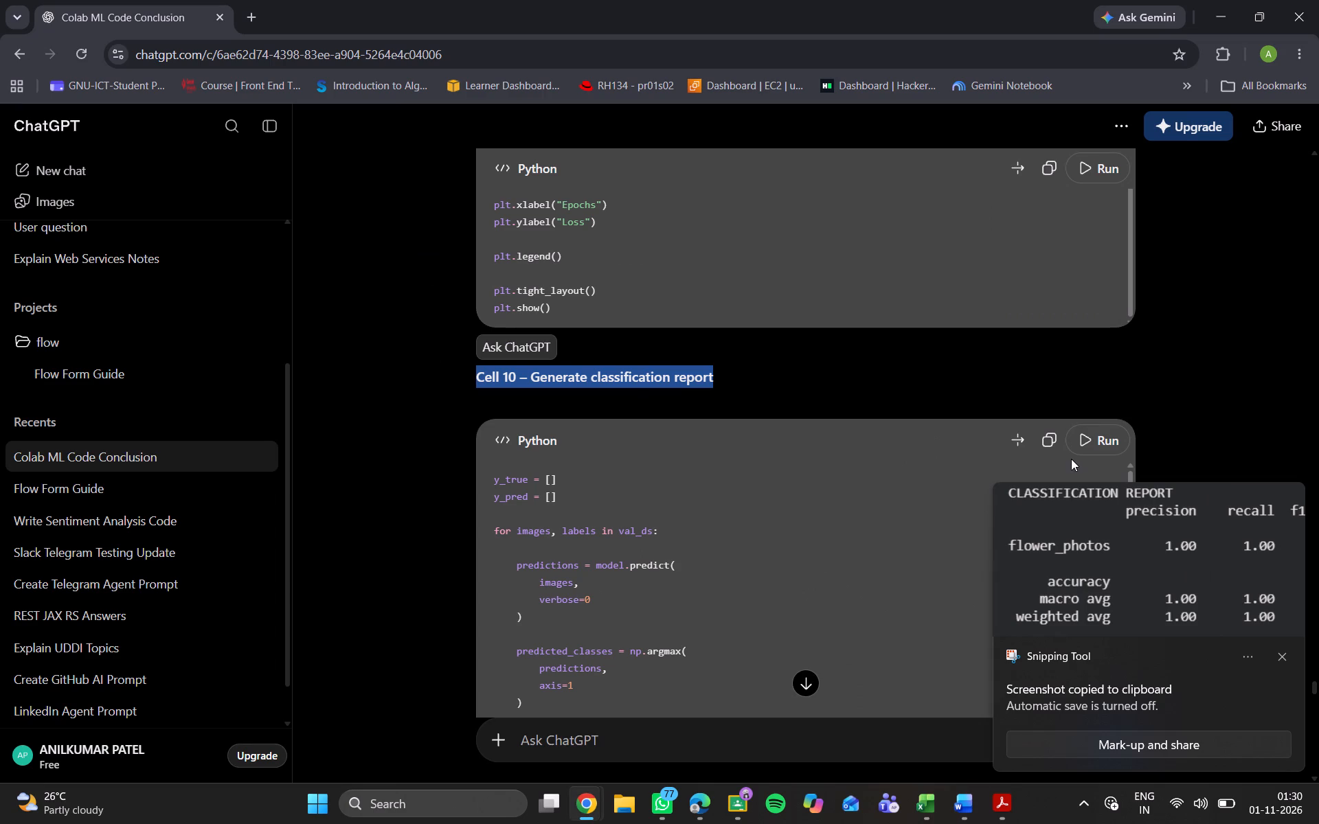
left_click(1049, 435)
In Word, add a line reading "Code :" between the Cell 10 heading and the classification report screenshot.
key("alt+Tab")
left_click(637, 366)
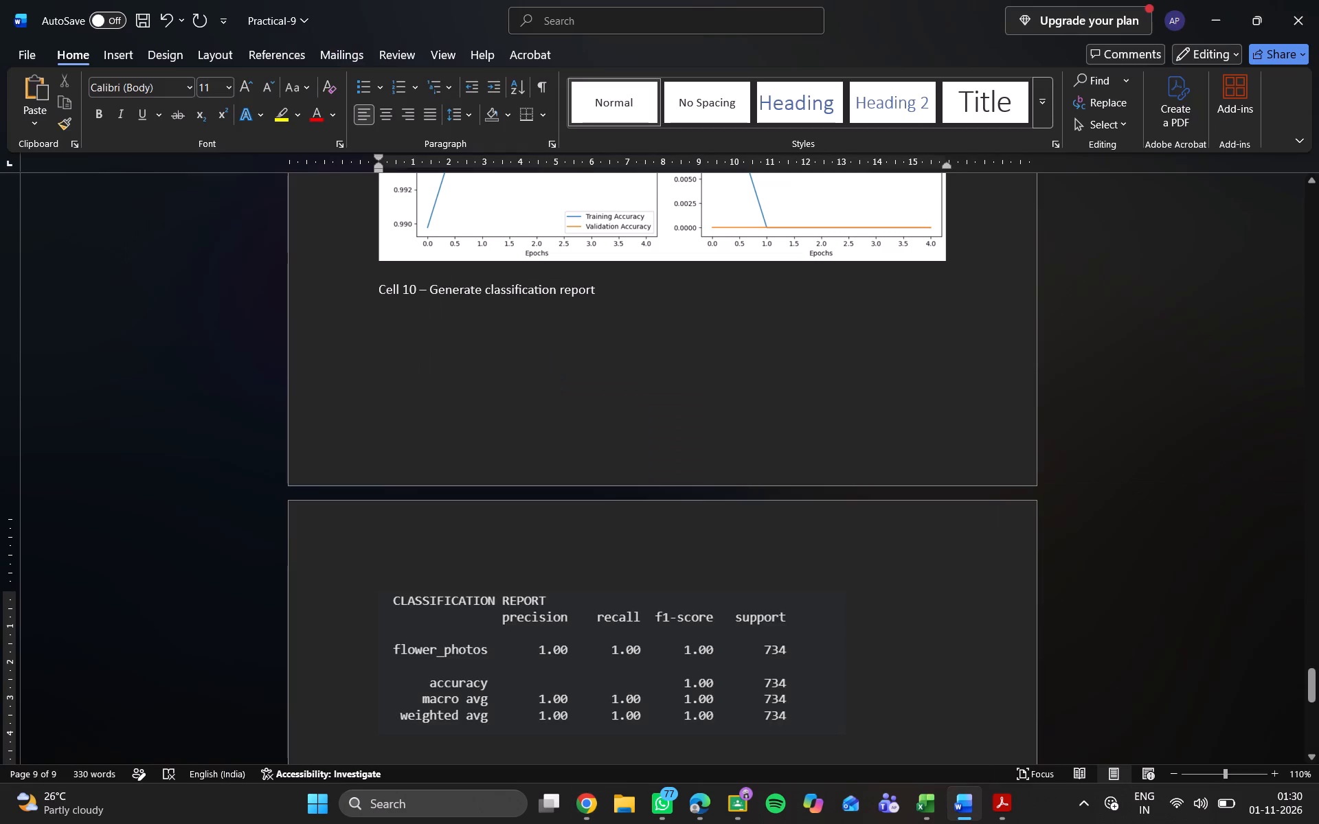
key("Return")
type("code L")
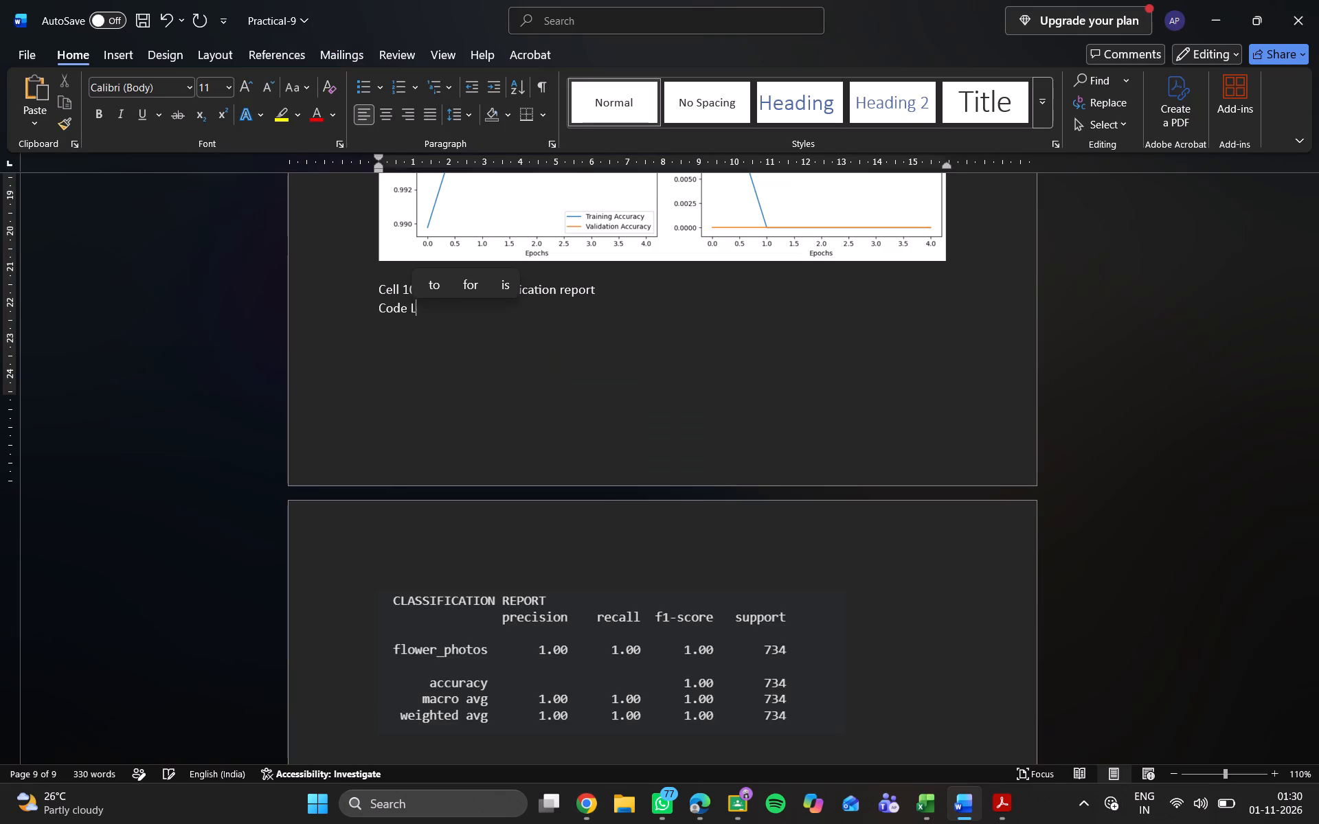
key("space")
key("Return")
key("BackSpace")
key("BackSpace")
key("BackSpace")
type(":")
key("space")
Insert the copied classification report code below the Cell 10 "Code :" label and indent the whole code block by one level.
key("Return")
key("ctrl+v")
scroll(544, 472, "up", 1)
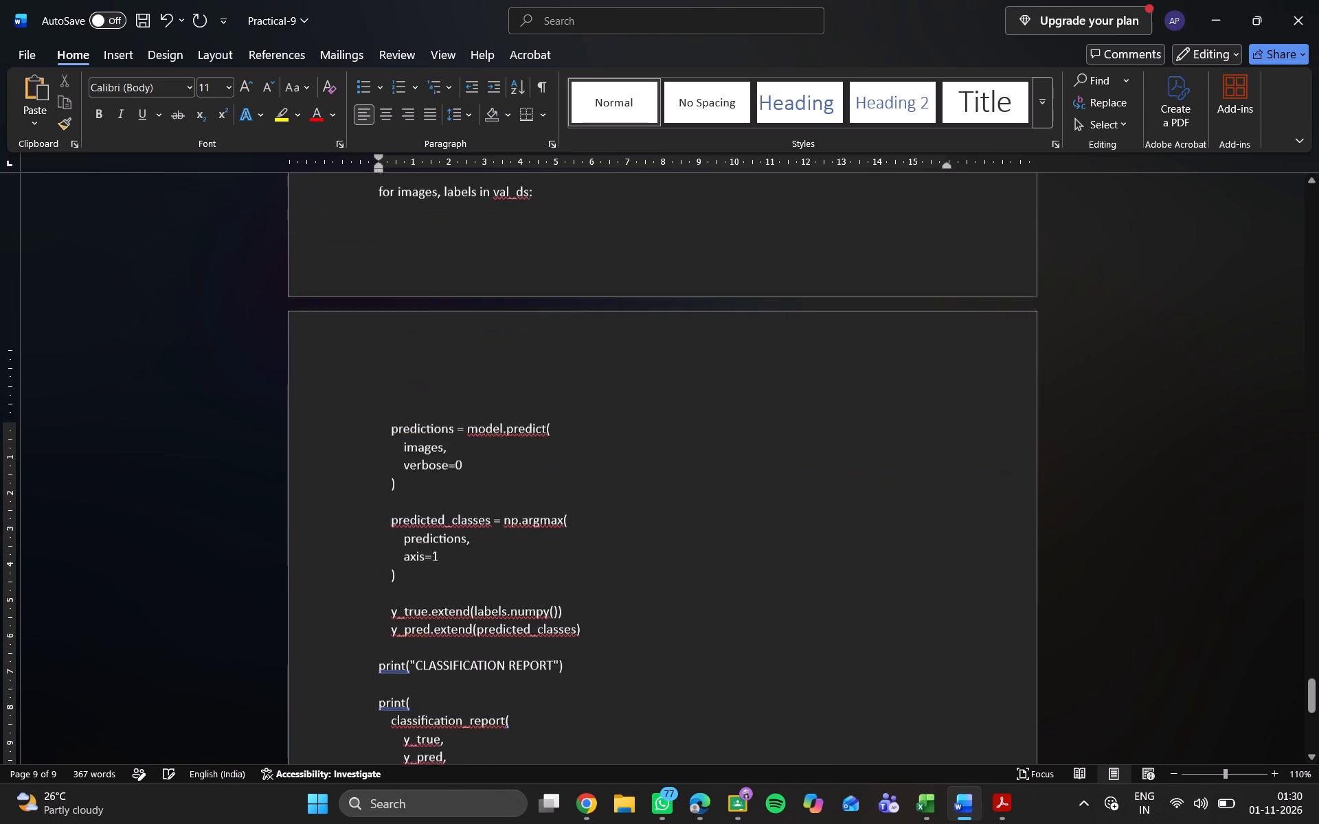
scroll(544, 472, "down", 2)
left_click_drag(419, 553, 375, 149)
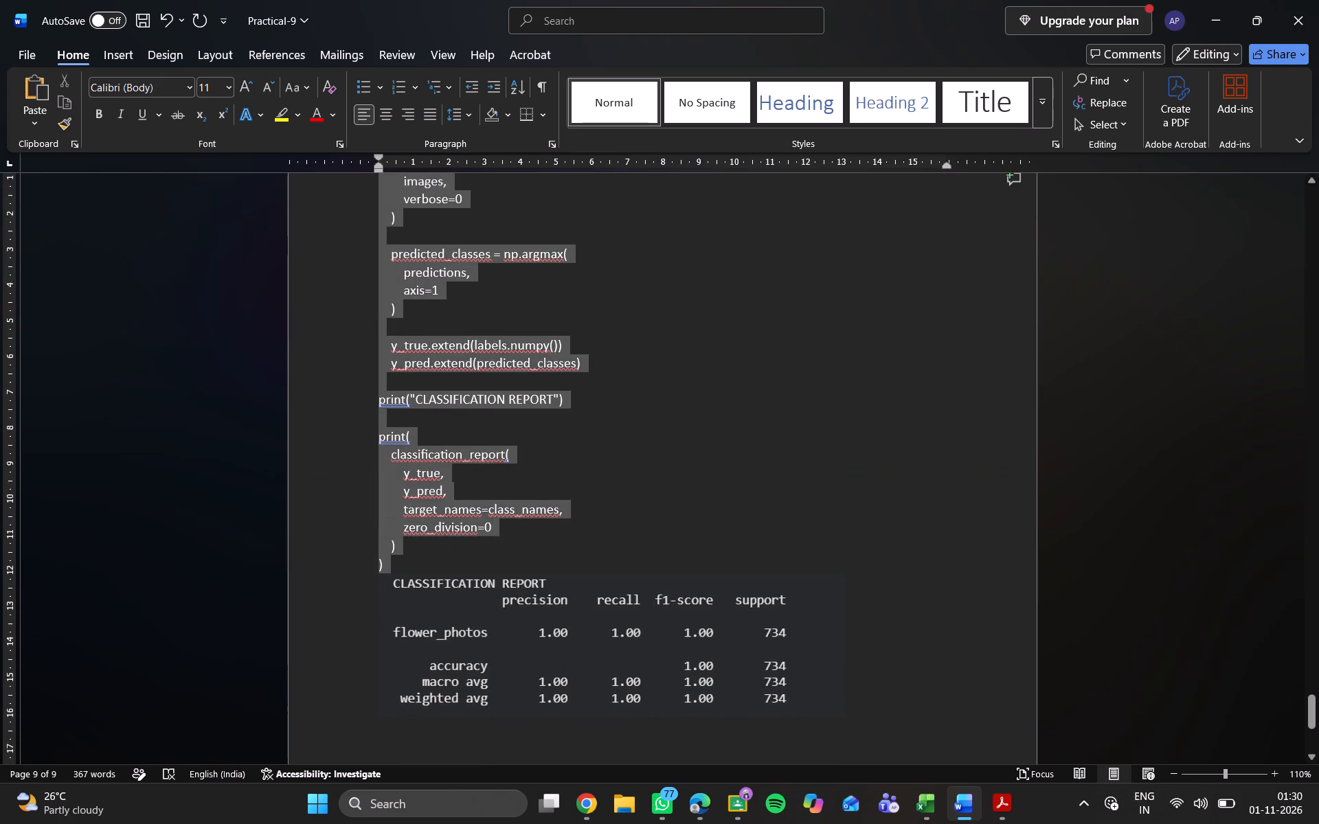
left_click_drag(375, 149, 367, 470)
key("Tab")
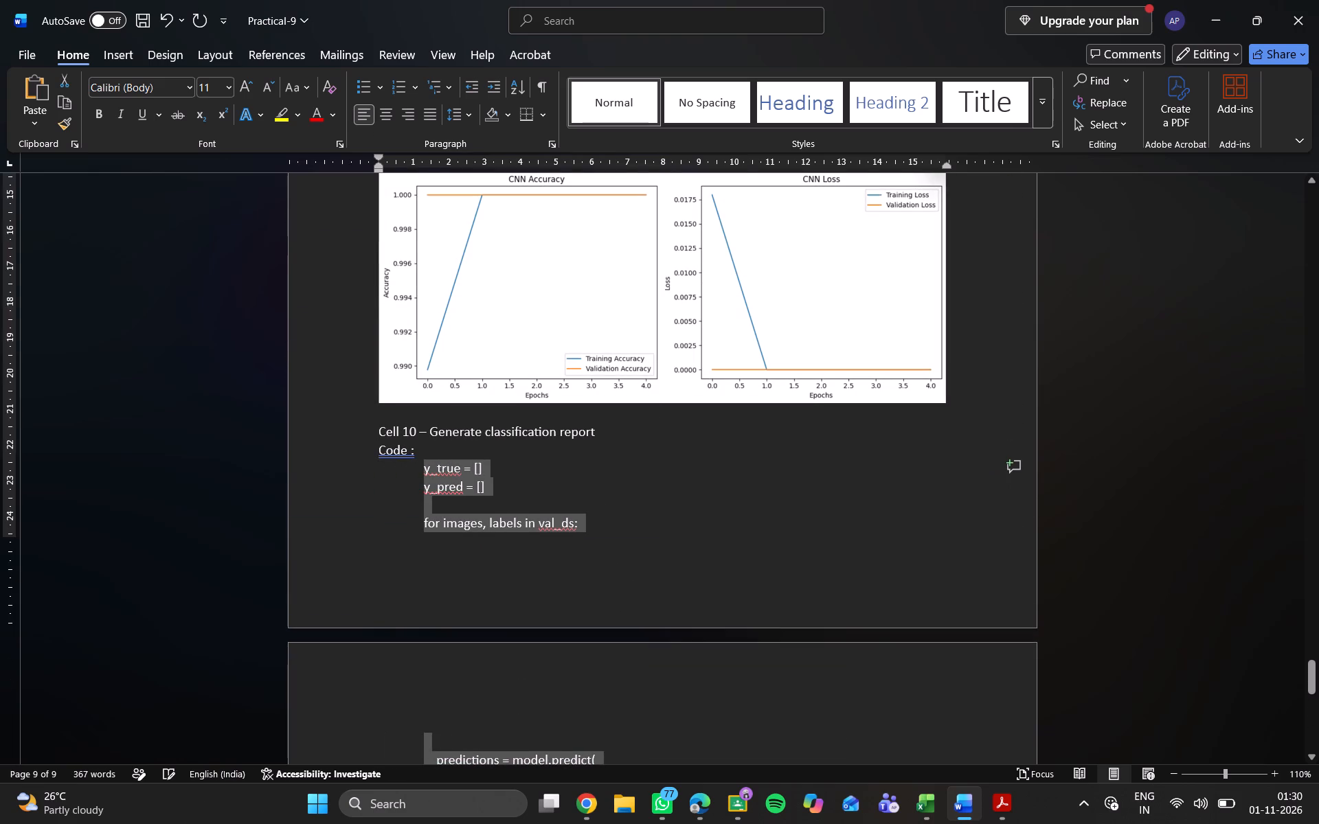
Add a line reading "Output :" directly above the classification report screenshot, separated from the Cell 10 code by a blank line.
scroll(475, 535, "down", 5)
key("Down")
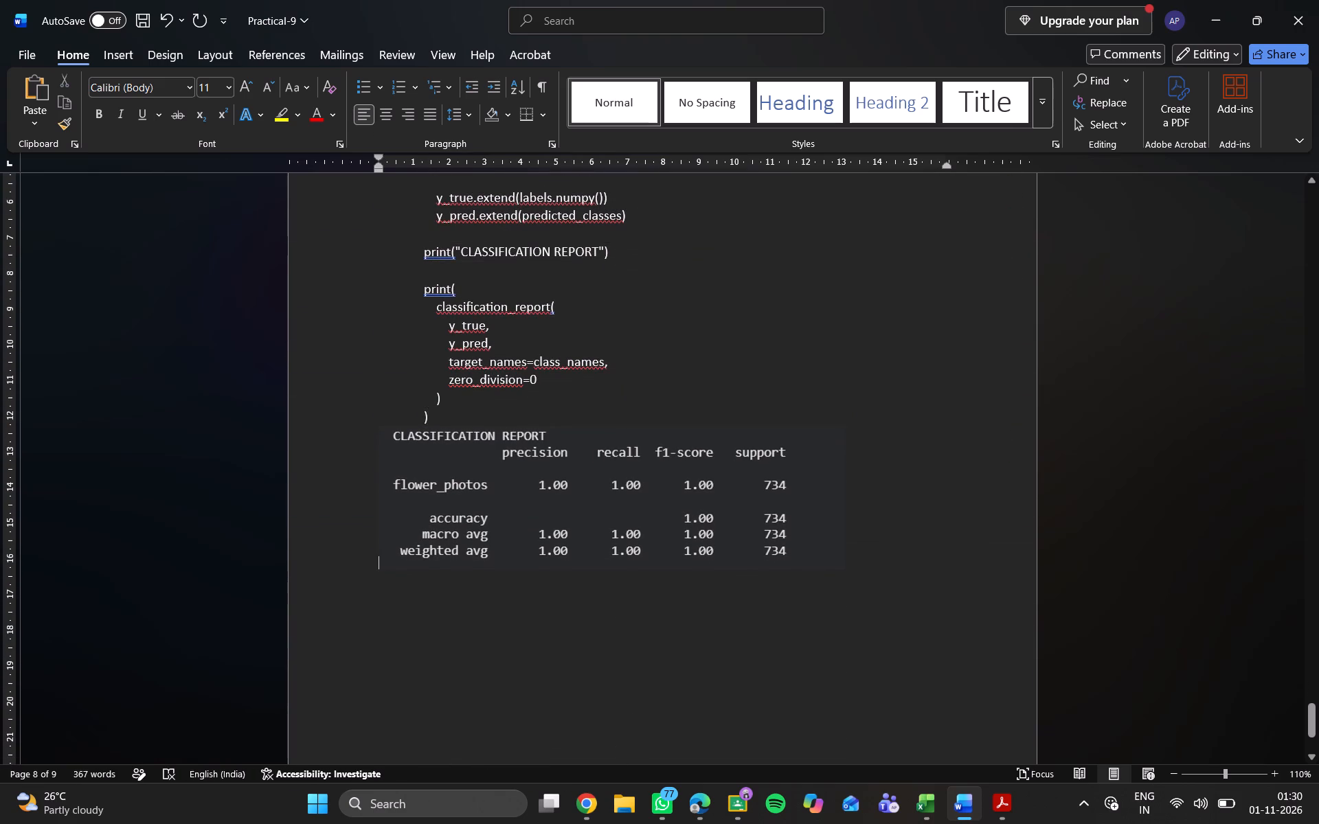
key("Left")
key("Return")
key("BackSpace")
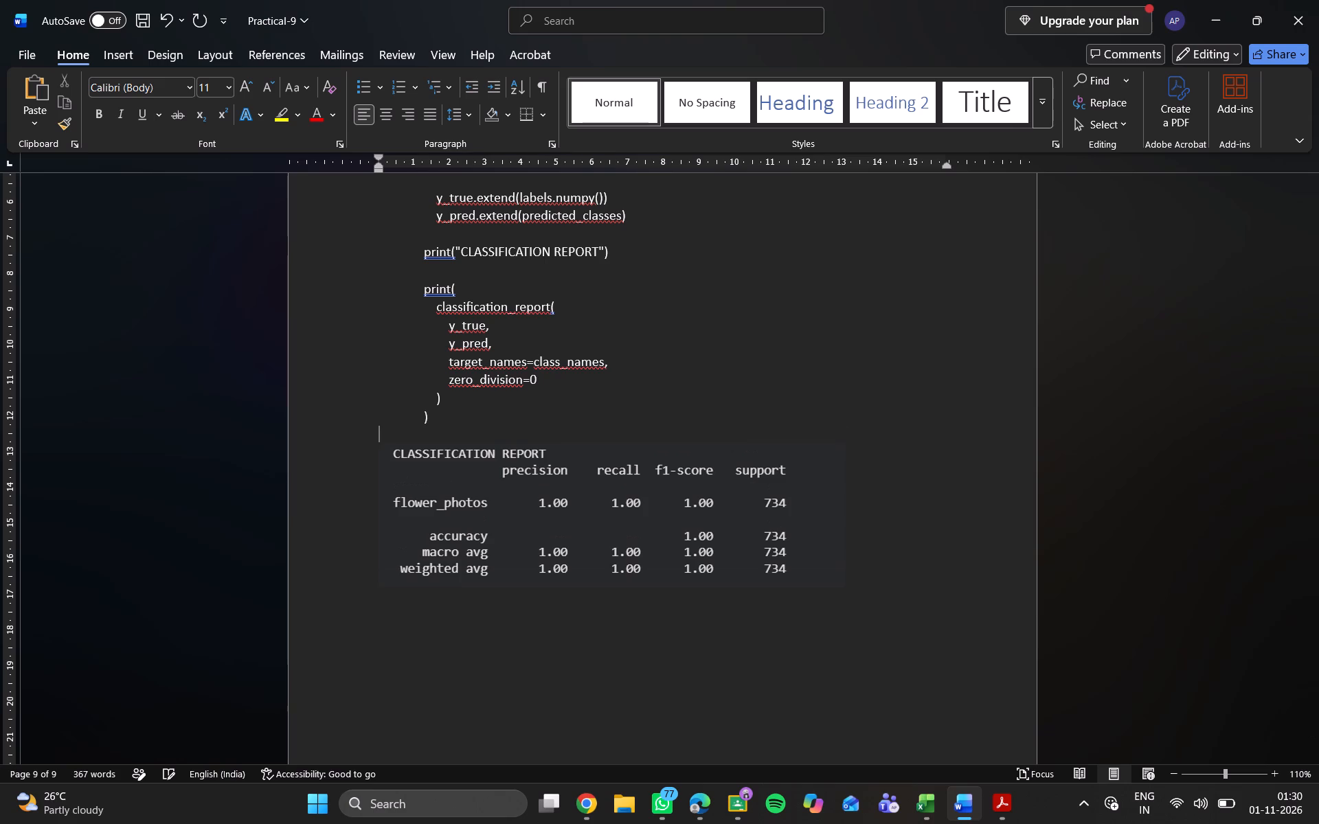
key("Return")
type("outop")
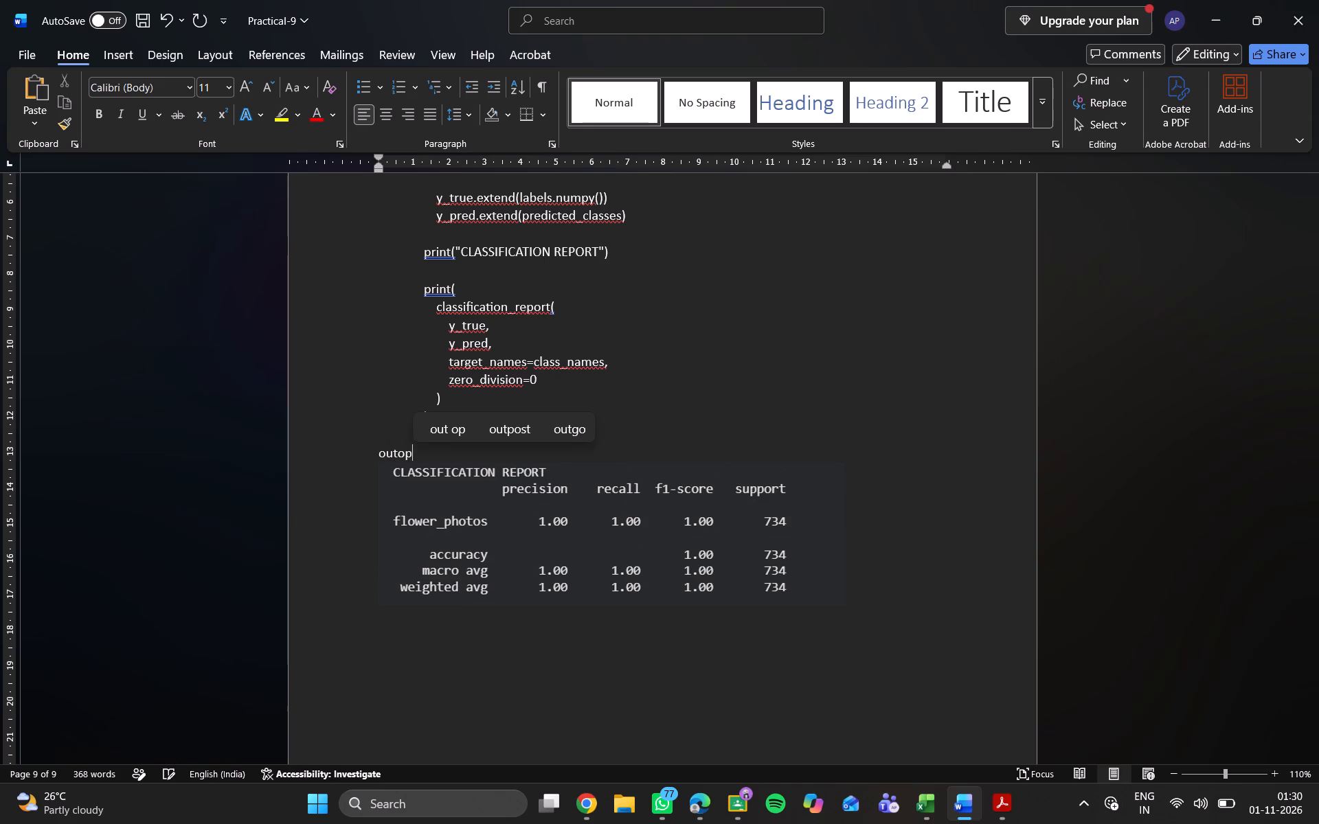
key("BackSpace")
key("BackSpace")
type("put :")
key("space")
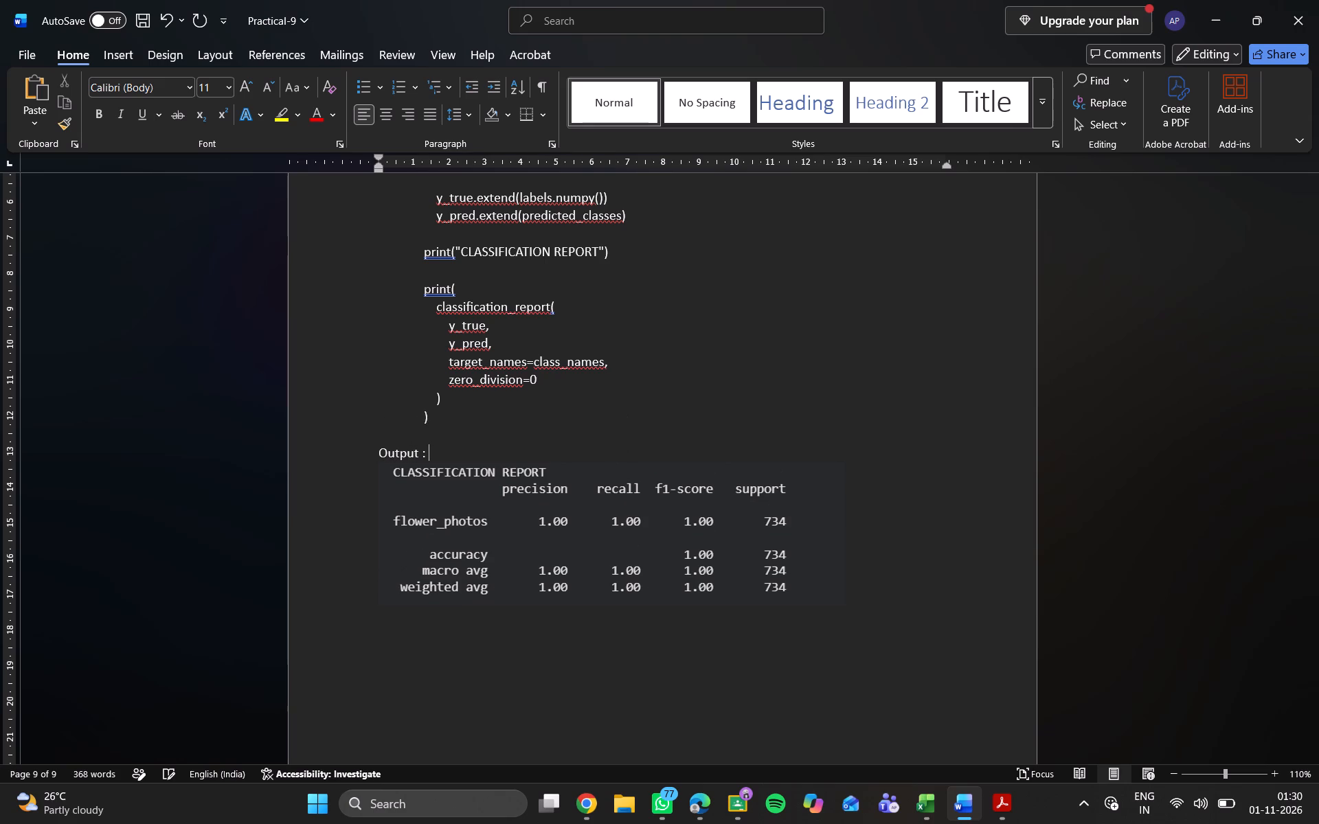
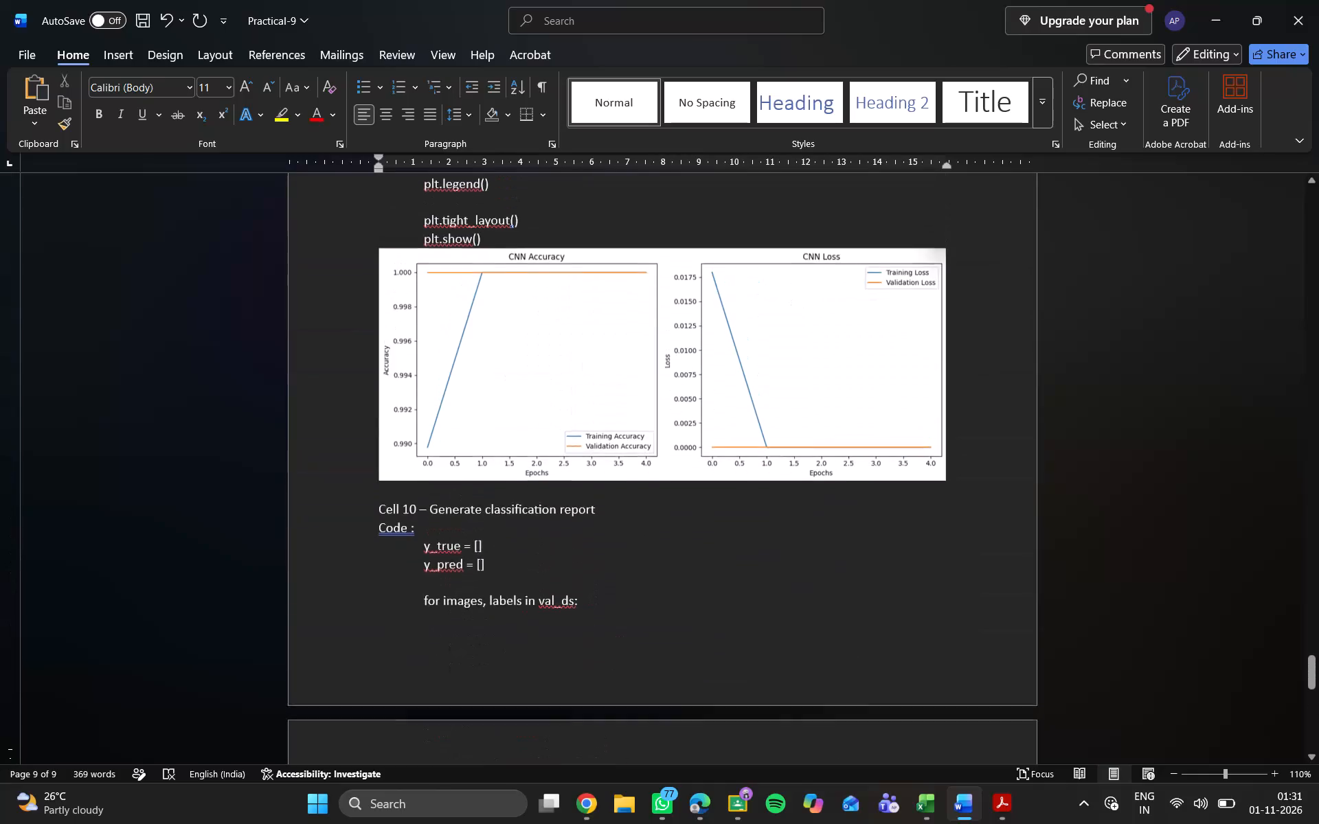
Add a blank line and a fresh line below the classification report screenshot.
scroll(659, 244, "down", 8)
left_click(899, 380)
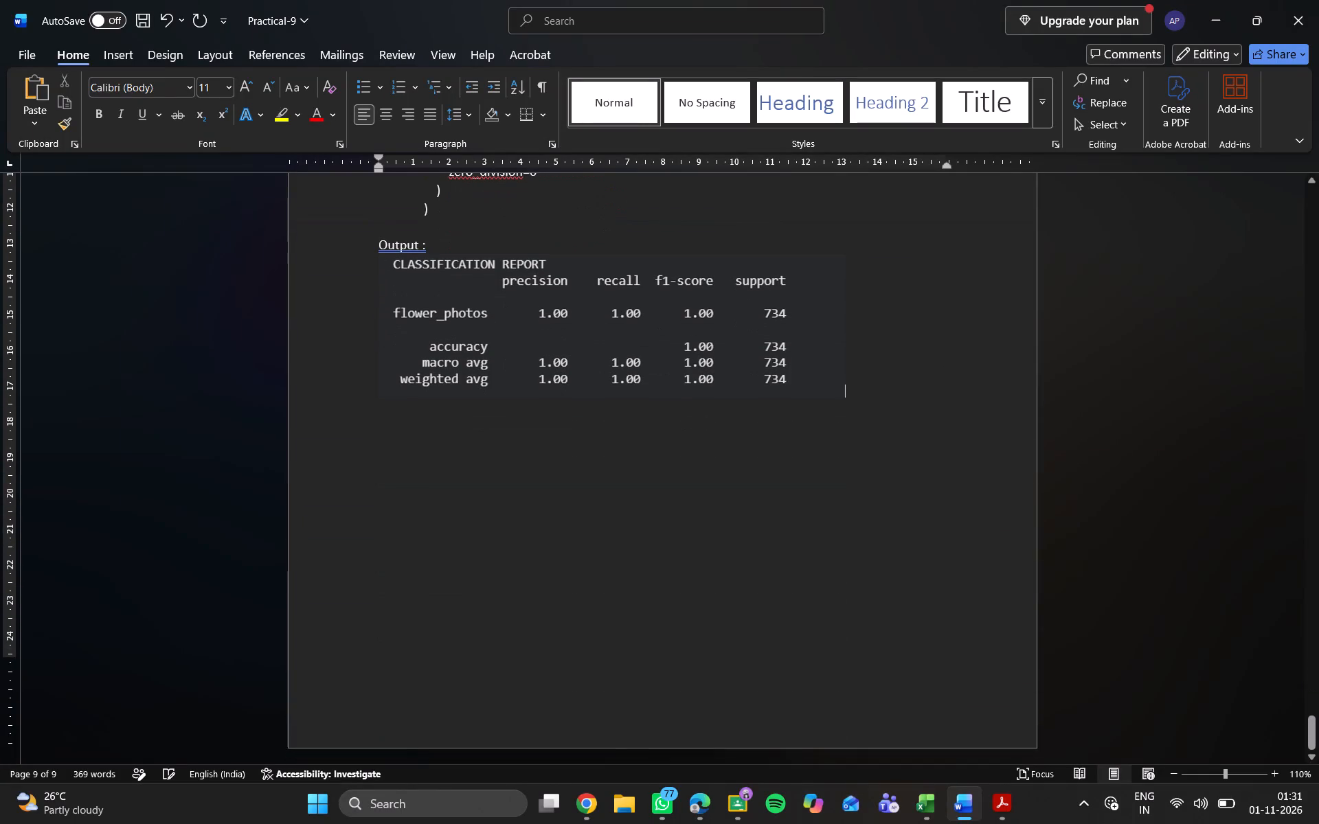
key("Return")
key("Return")
Switch to the Colab notebook and remove the blank lines between the plt.title, plt.xlabel, plt.ylabel and plt.show lines of the confusion matrix cell.
key("alt+Tab")
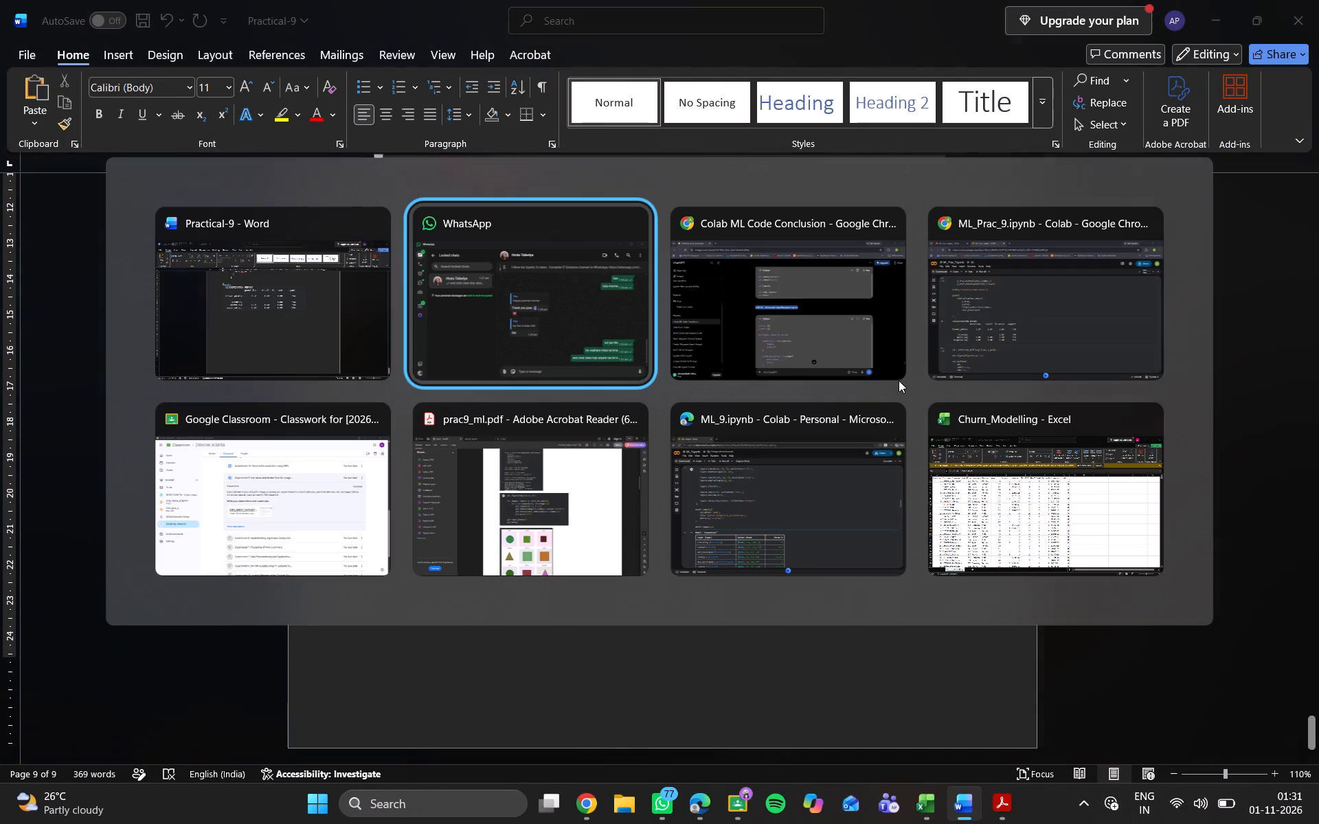
key("alt+Tab")
key("alt+Tab")
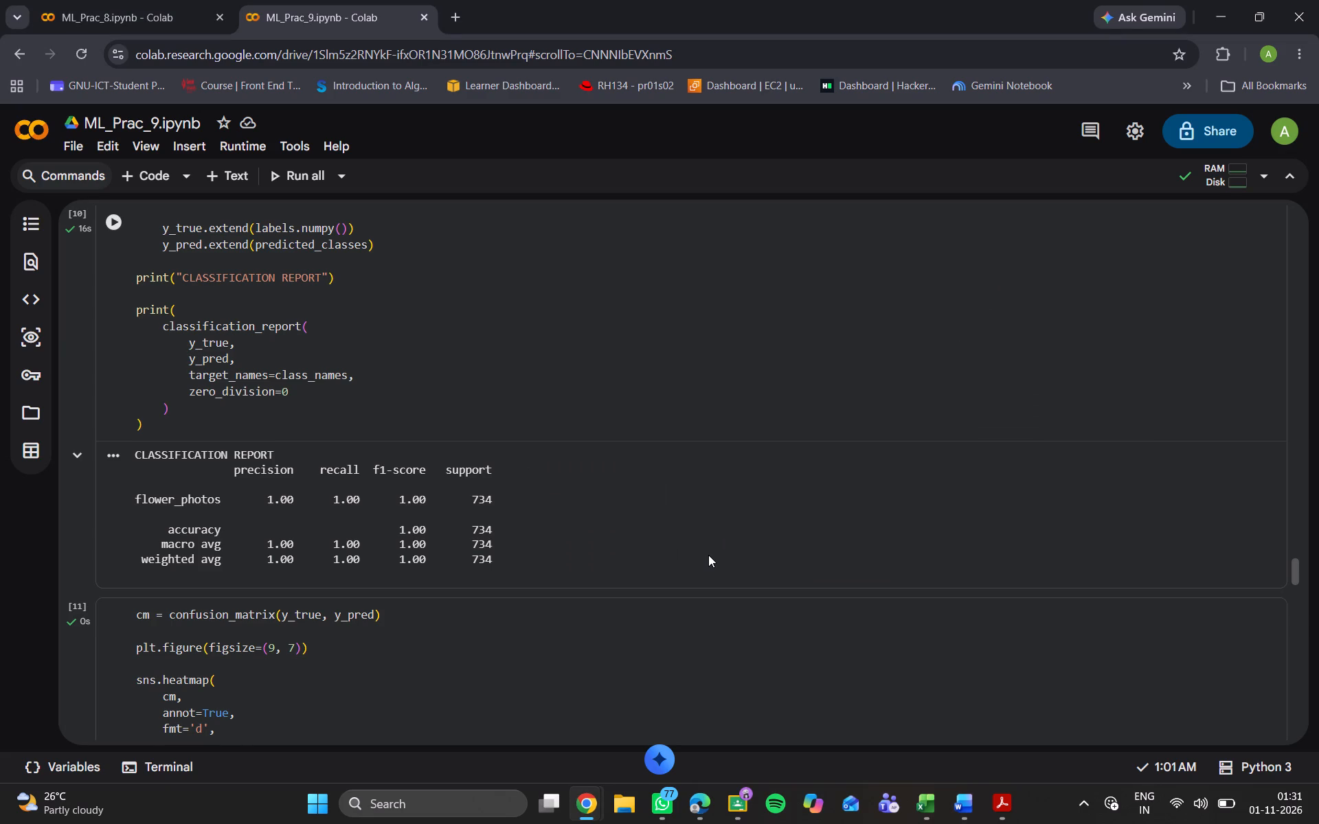
scroll(708, 555, "down", 5)
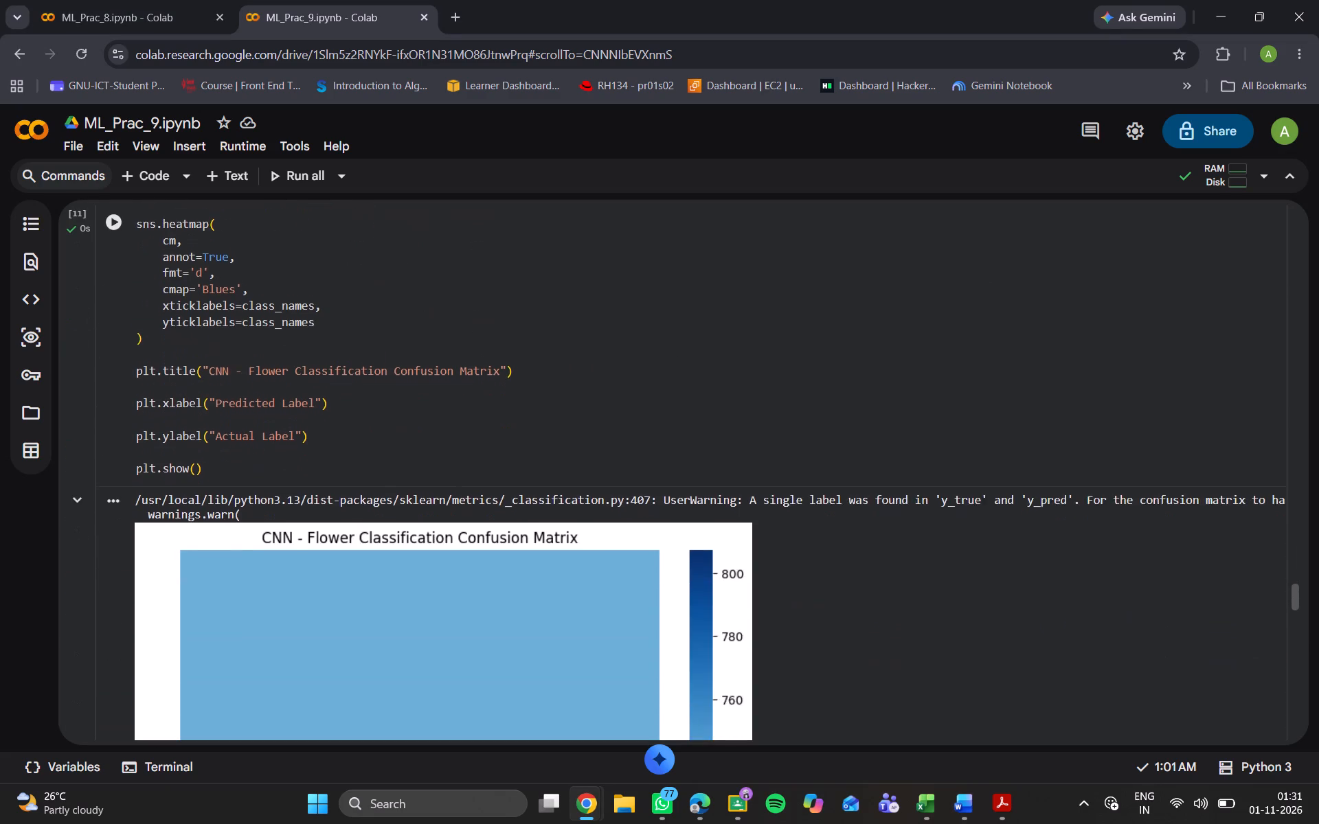
scroll(708, 555, "up", 3)
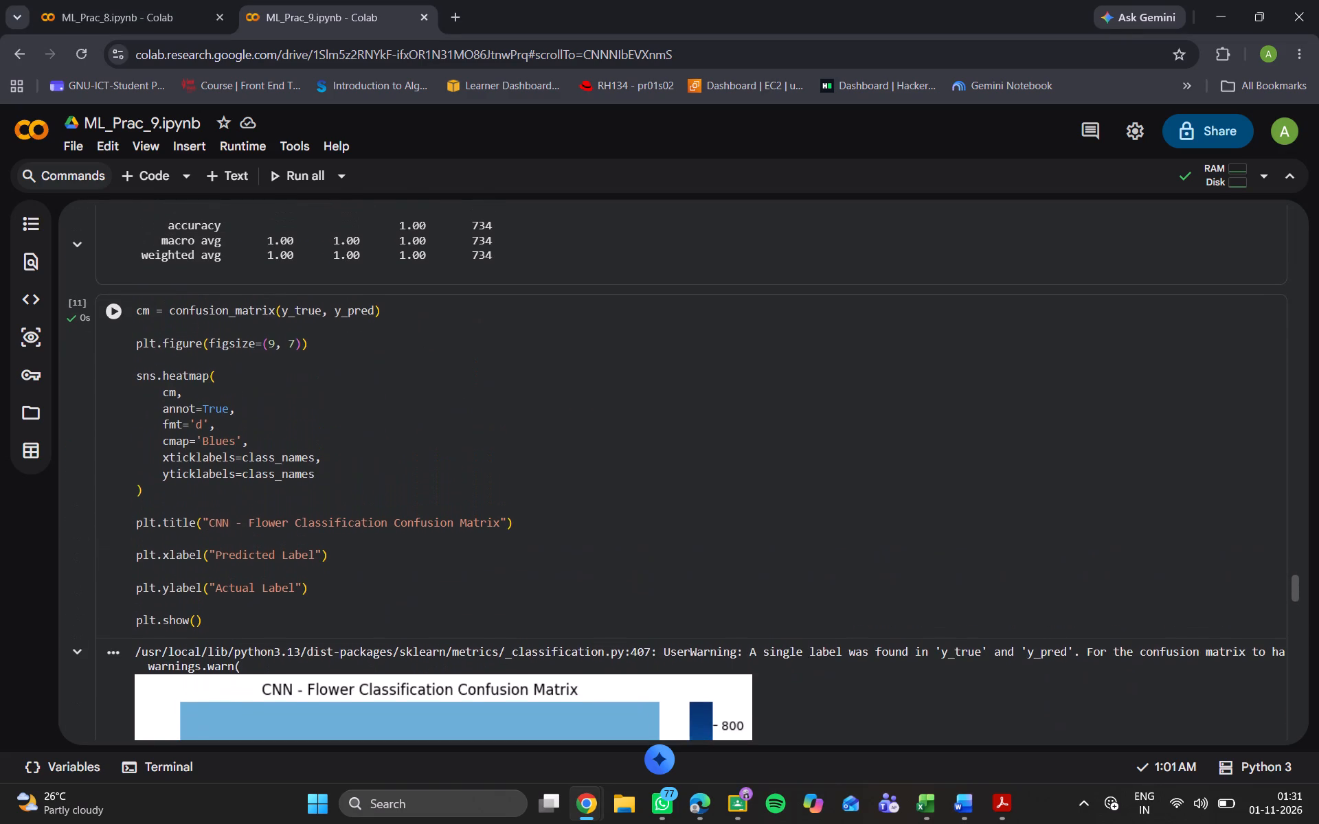
left_click(487, 541)
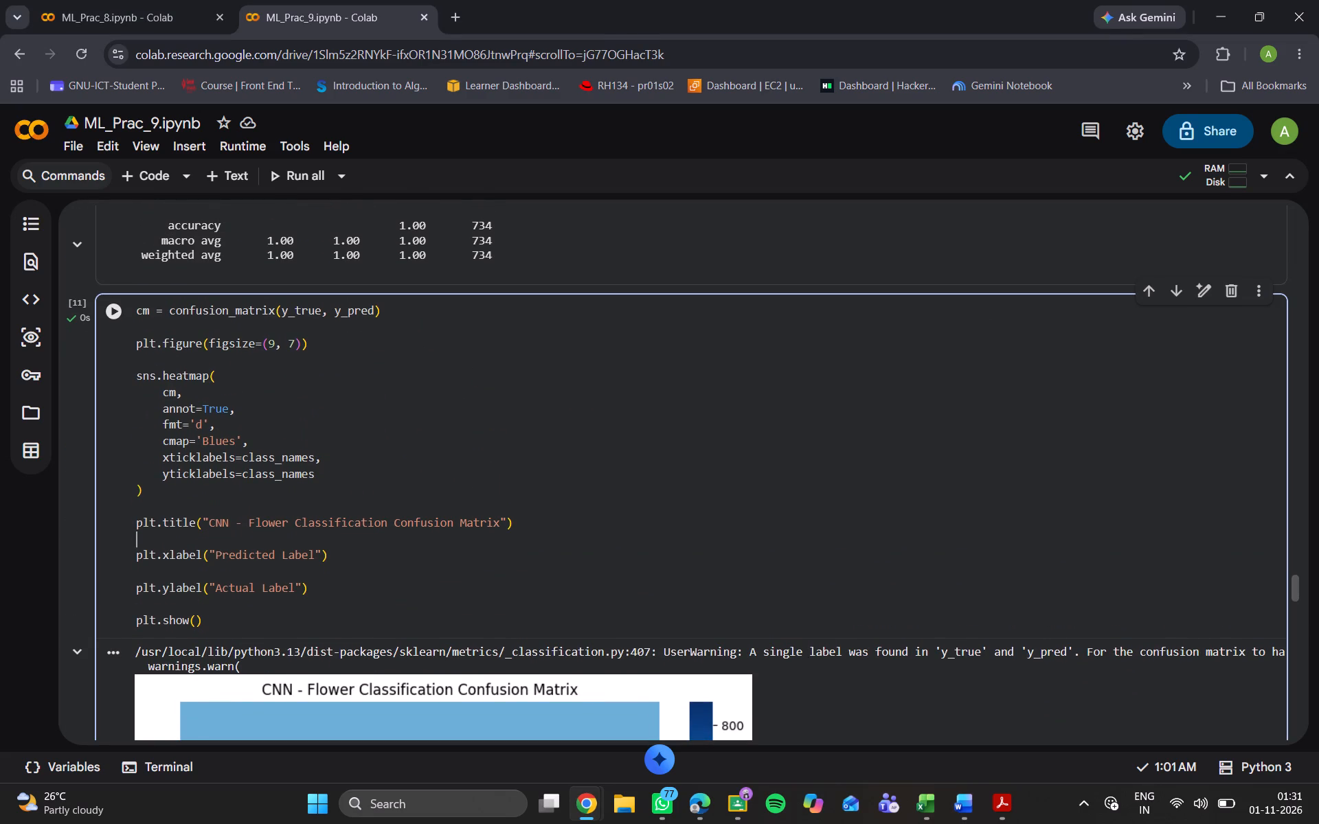
left_click(306, 567)
key("BackSpace")
key("Down")
key("Down")
key("BackSpace")
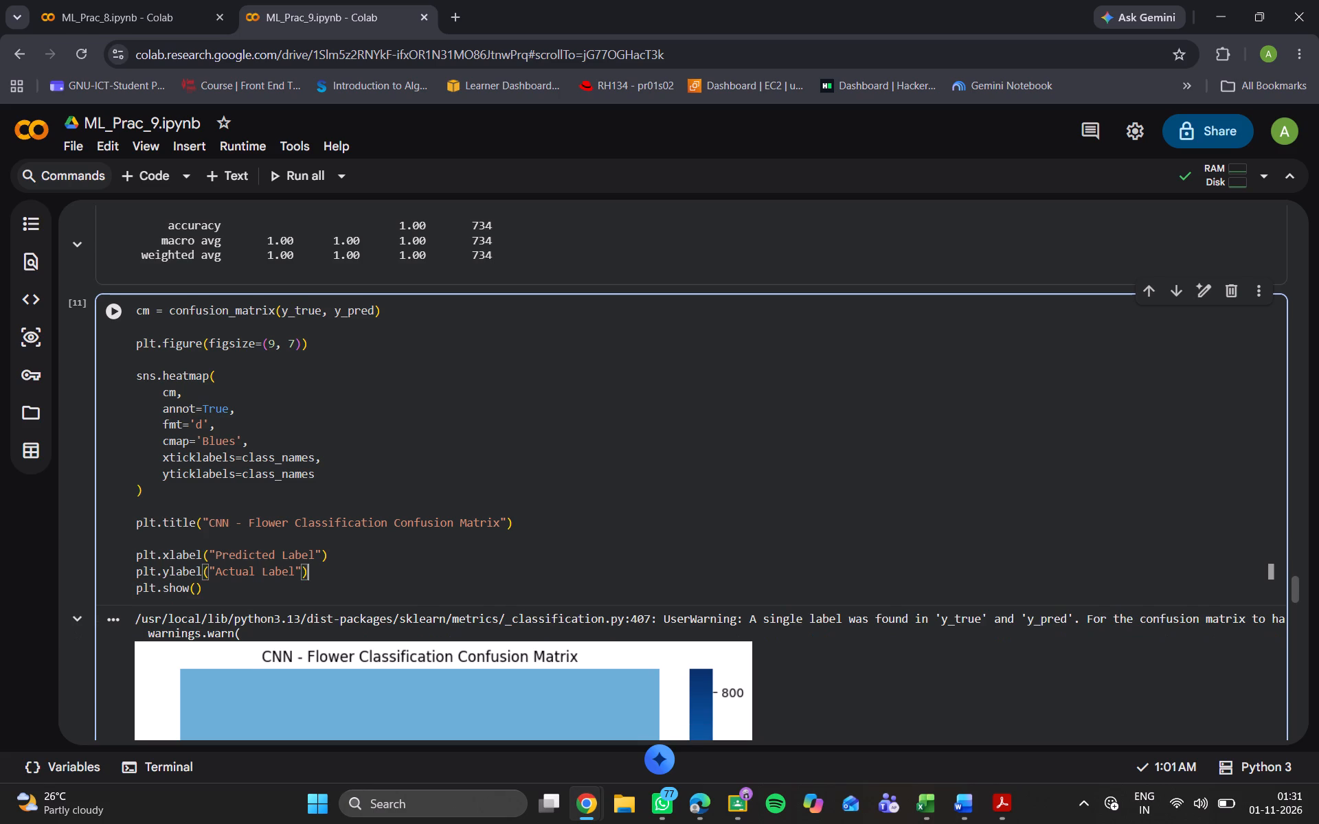
key("Up")
key("Up")
key("BackSpace")
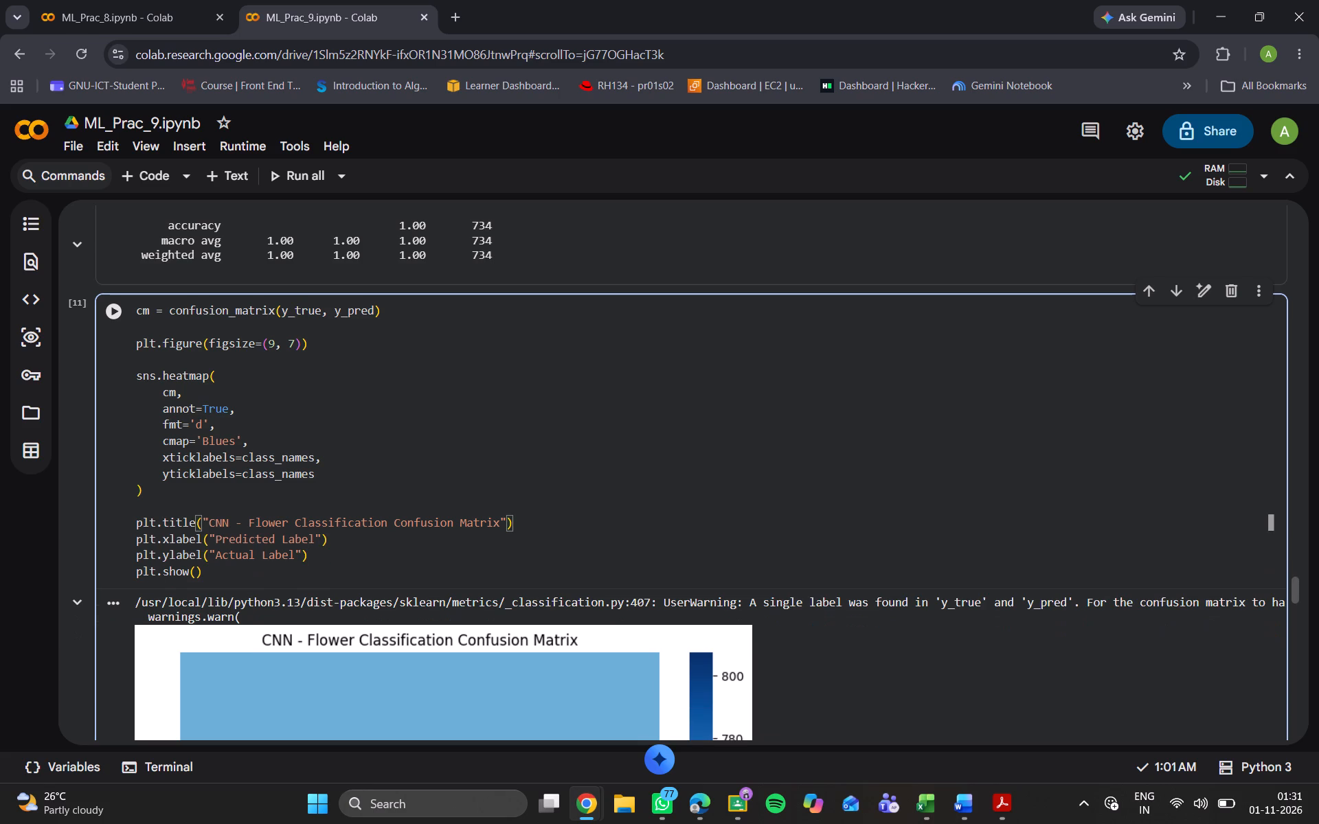
Remove the blank line between the cm = confusion_matrix line and the plt.figure line, keeping the one above sns.heatmap.
key("Up")
key("Up")
key("Up")
key("Up")
key("Up")
key("Up")
key("Up")
key("Up")
key("Up")
key("Up")
key("BackSpace")
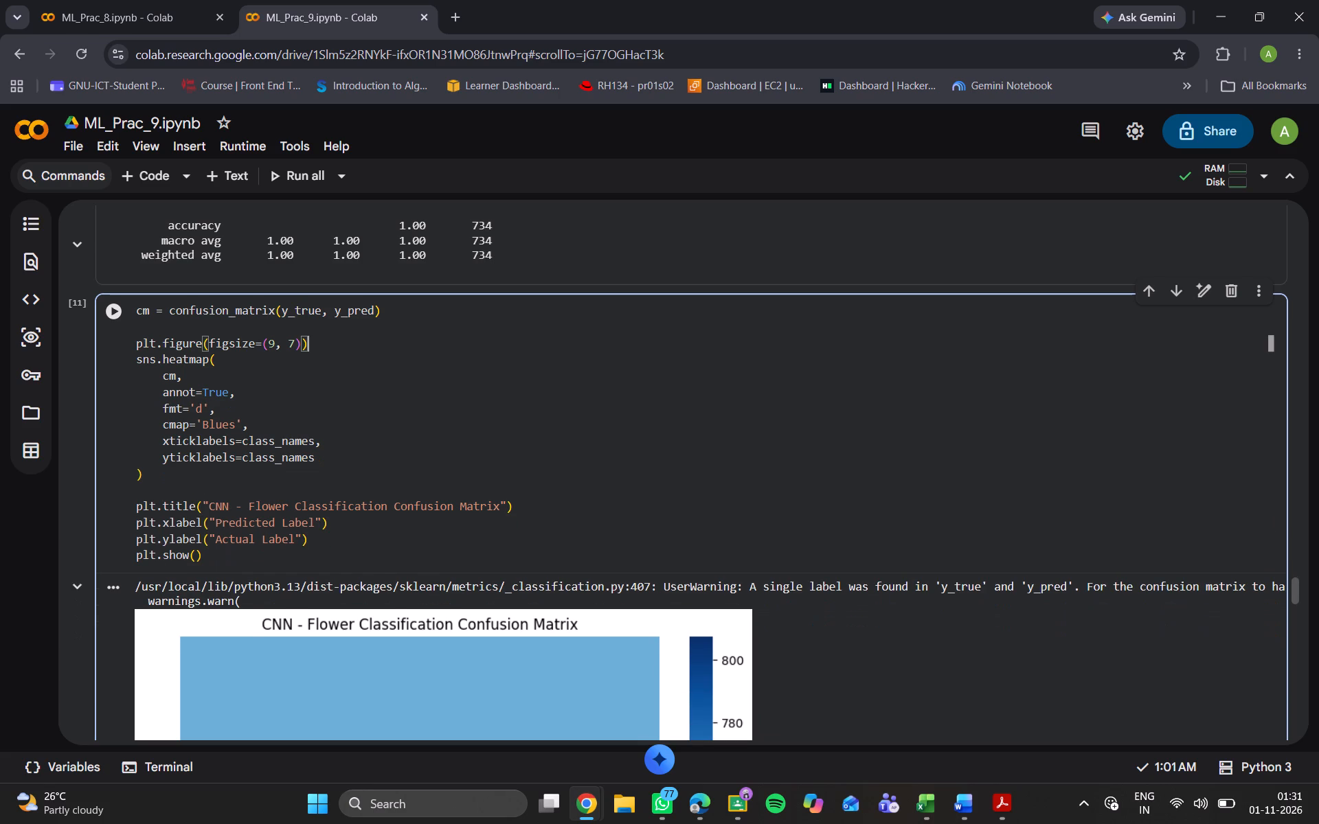
key("ctrl+z")
key("Up")
key("BackSpace")
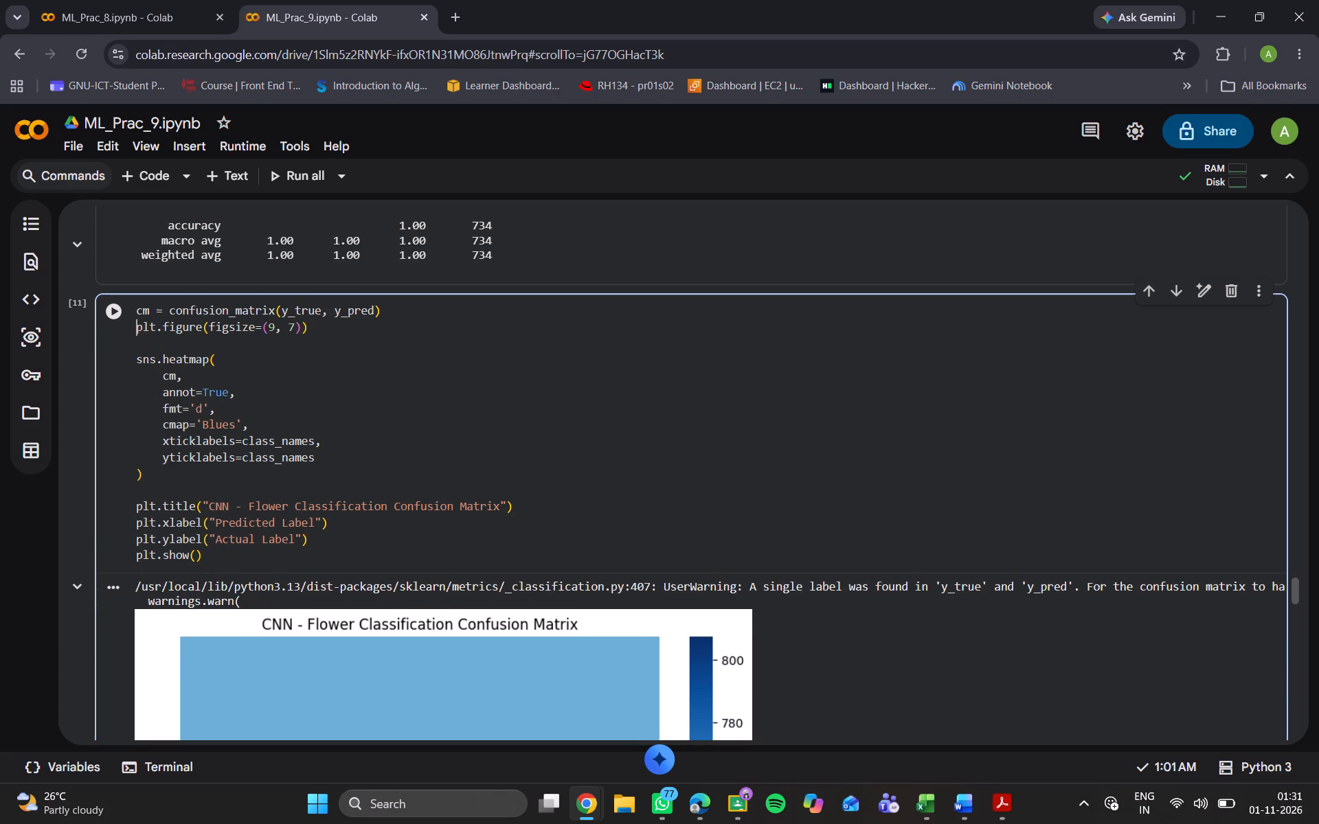
Copy the entire code of the confusion matrix cell.
key("ctrl+a")
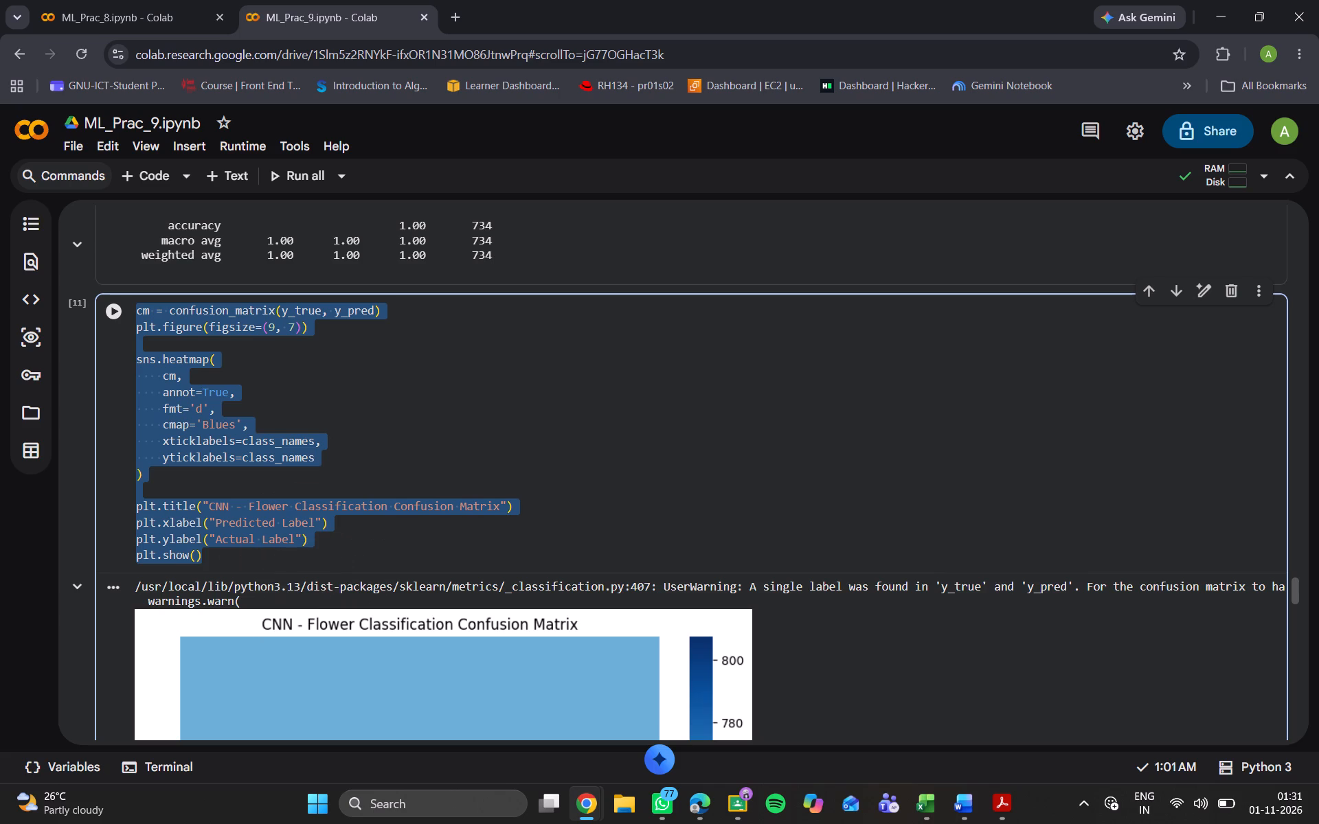
key("ctrl+c")
In Word, add a line reading "Code :" below the classification report screenshot.
key("alt+Tab")
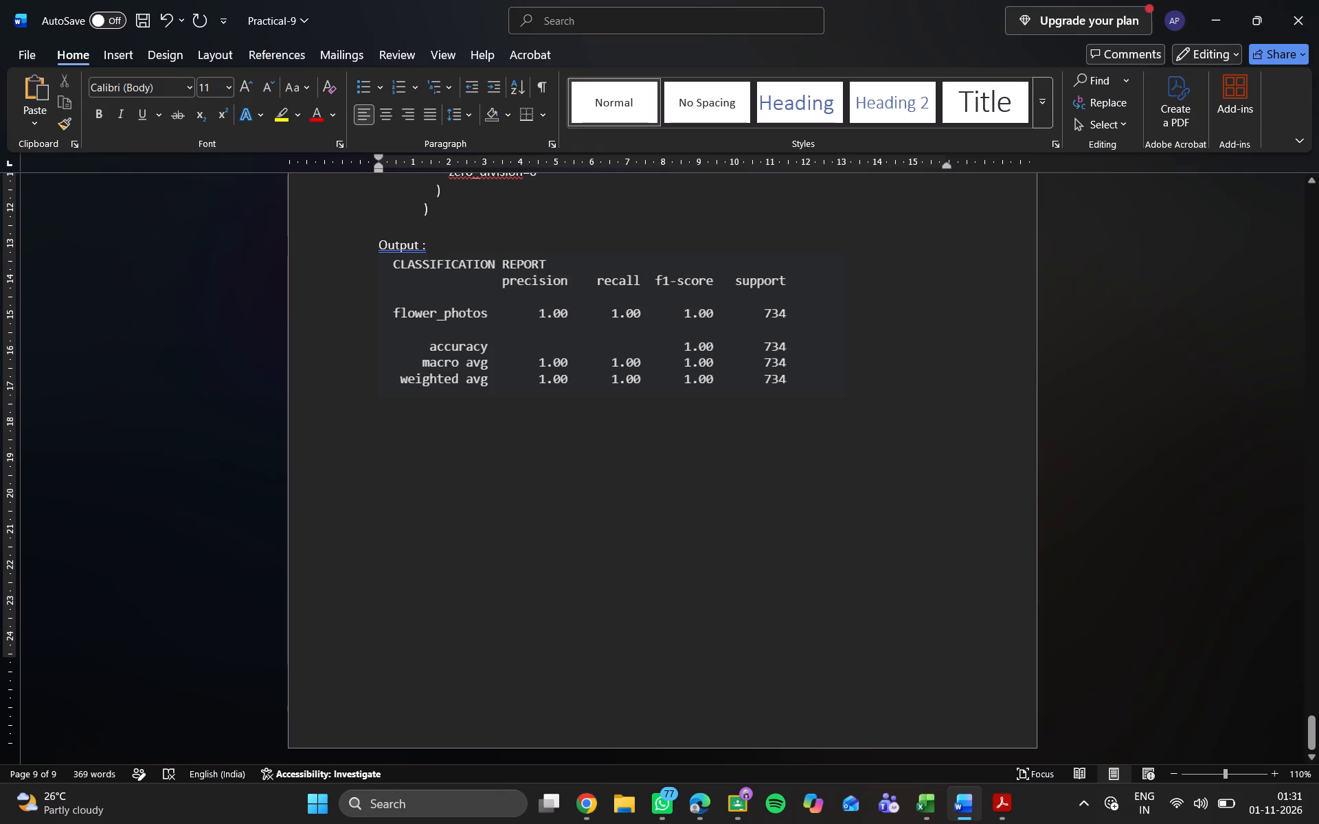
type("code :")
key("space")
key("Return")
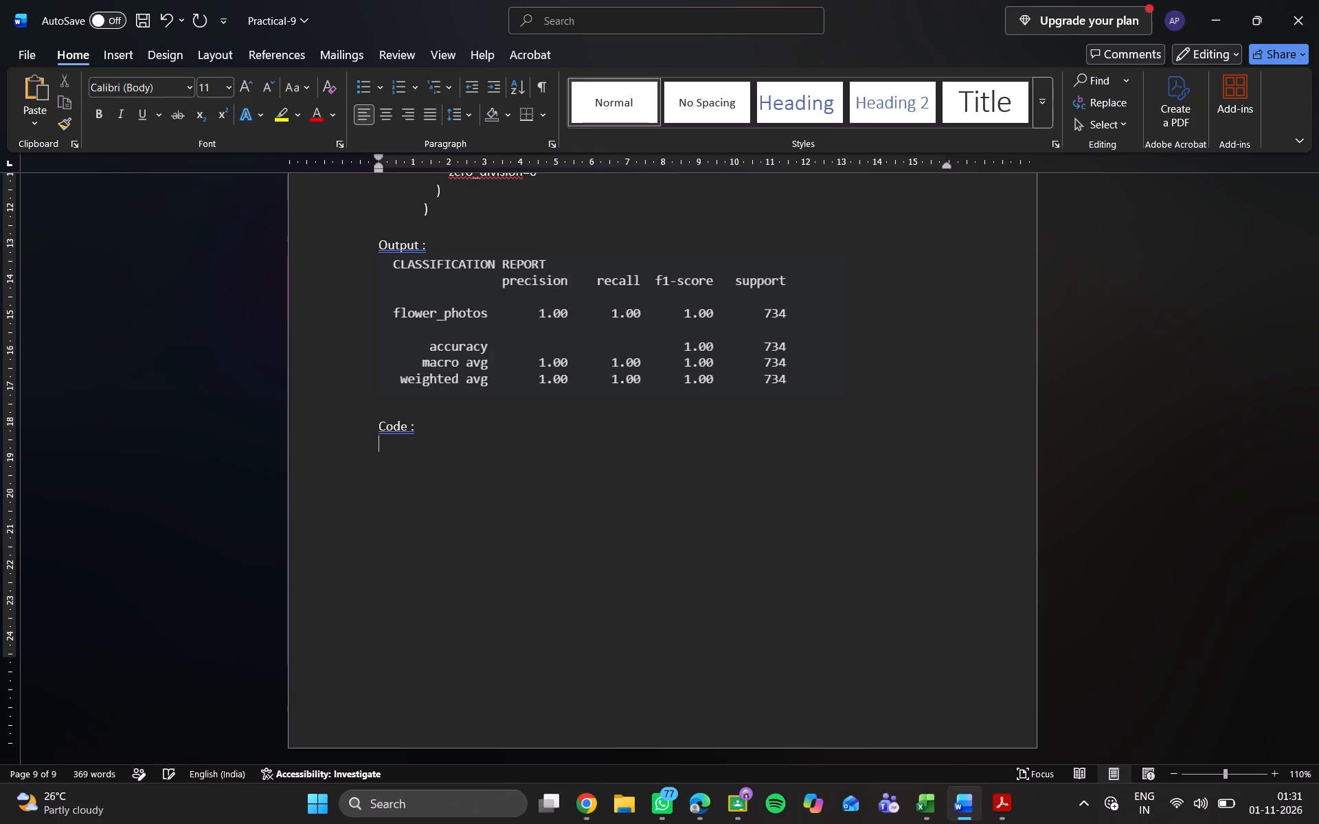
Insert the copied confusion matrix code below the new "Code :" label and indent the whole code block by one level.
key("ctrl+v")
left_click_drag(517, 730, 354, 249)
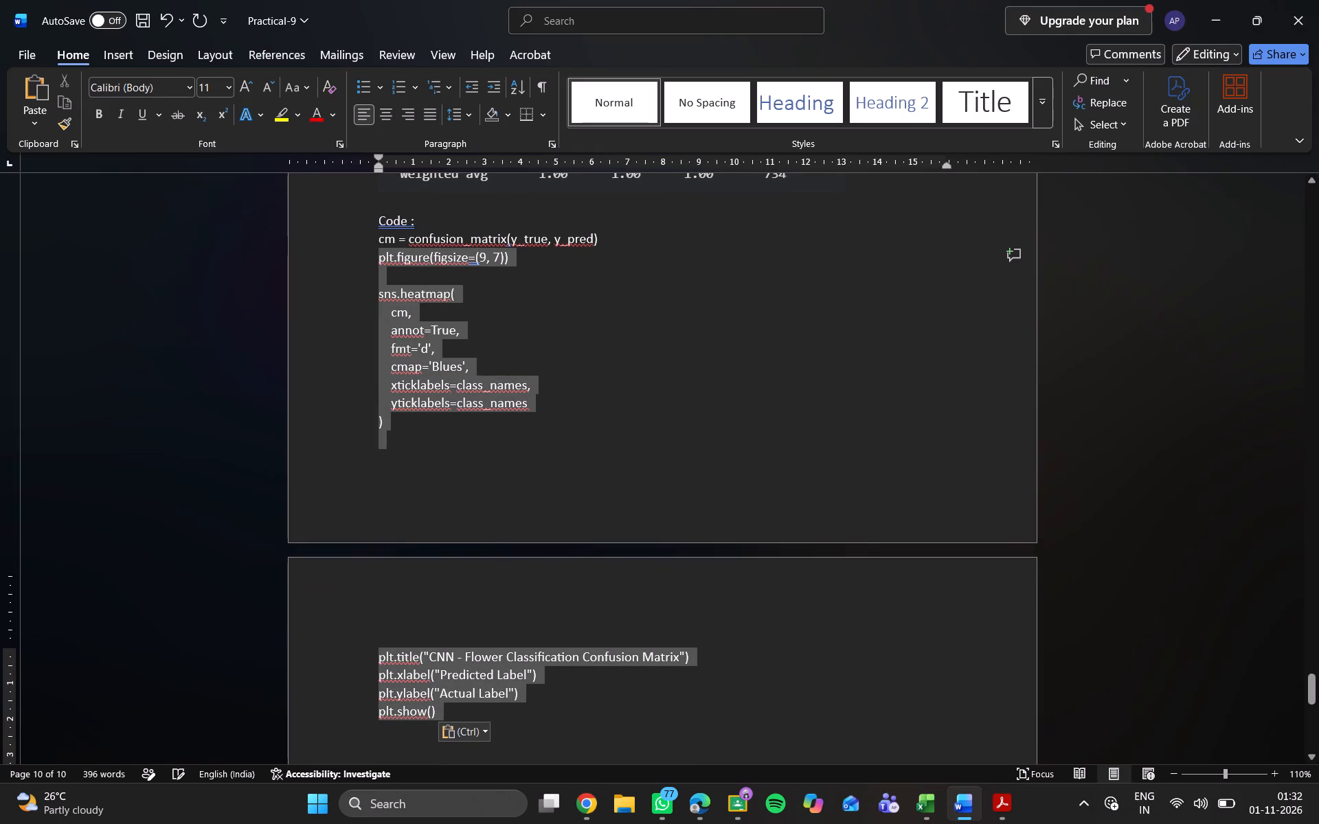
left_click_drag(354, 249, 370, 244)
key("Tab")
Switch to ChatGPT and copy the heading "Cell 11 – Confusion matrix".
key("alt+Tab")
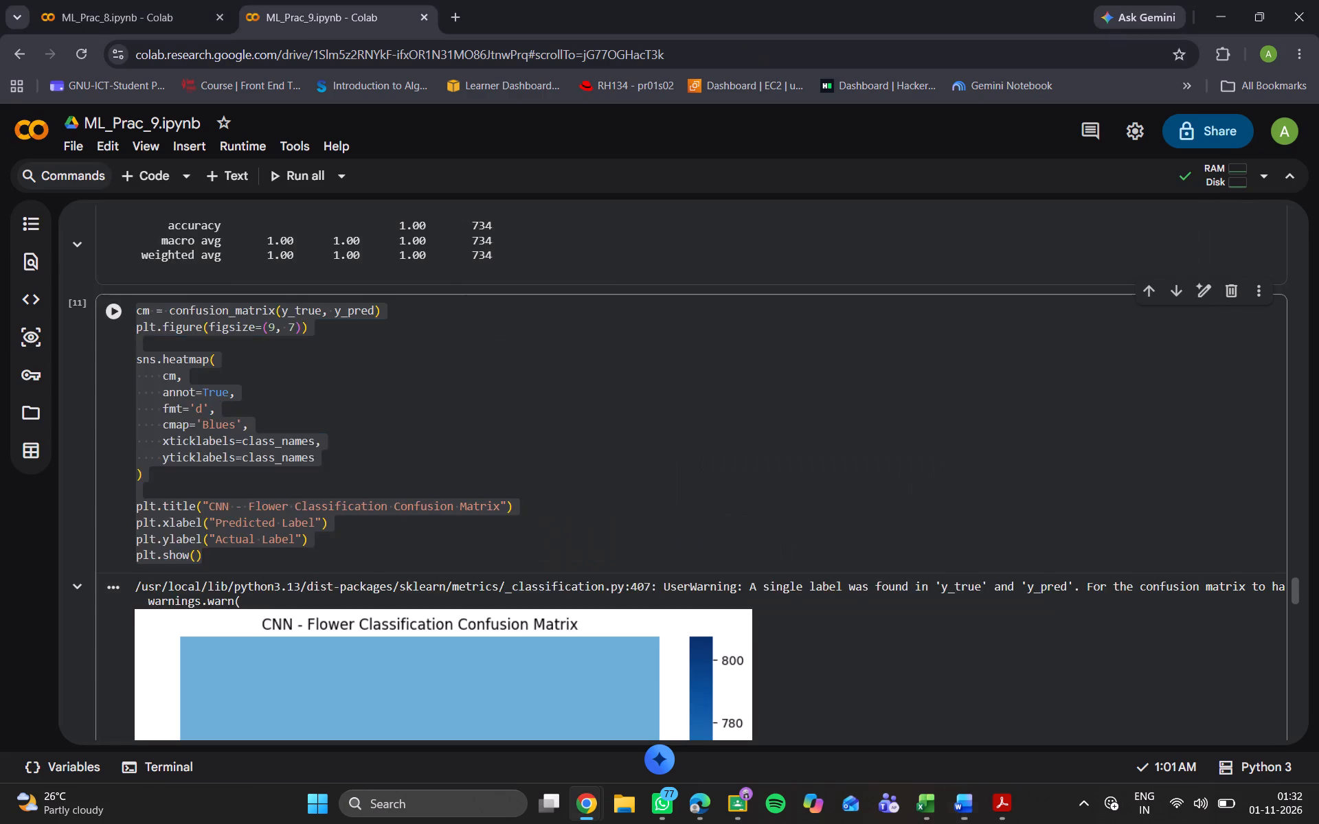
key("alt+Tab")
key("alt+Tab")
key("alt+Tab")
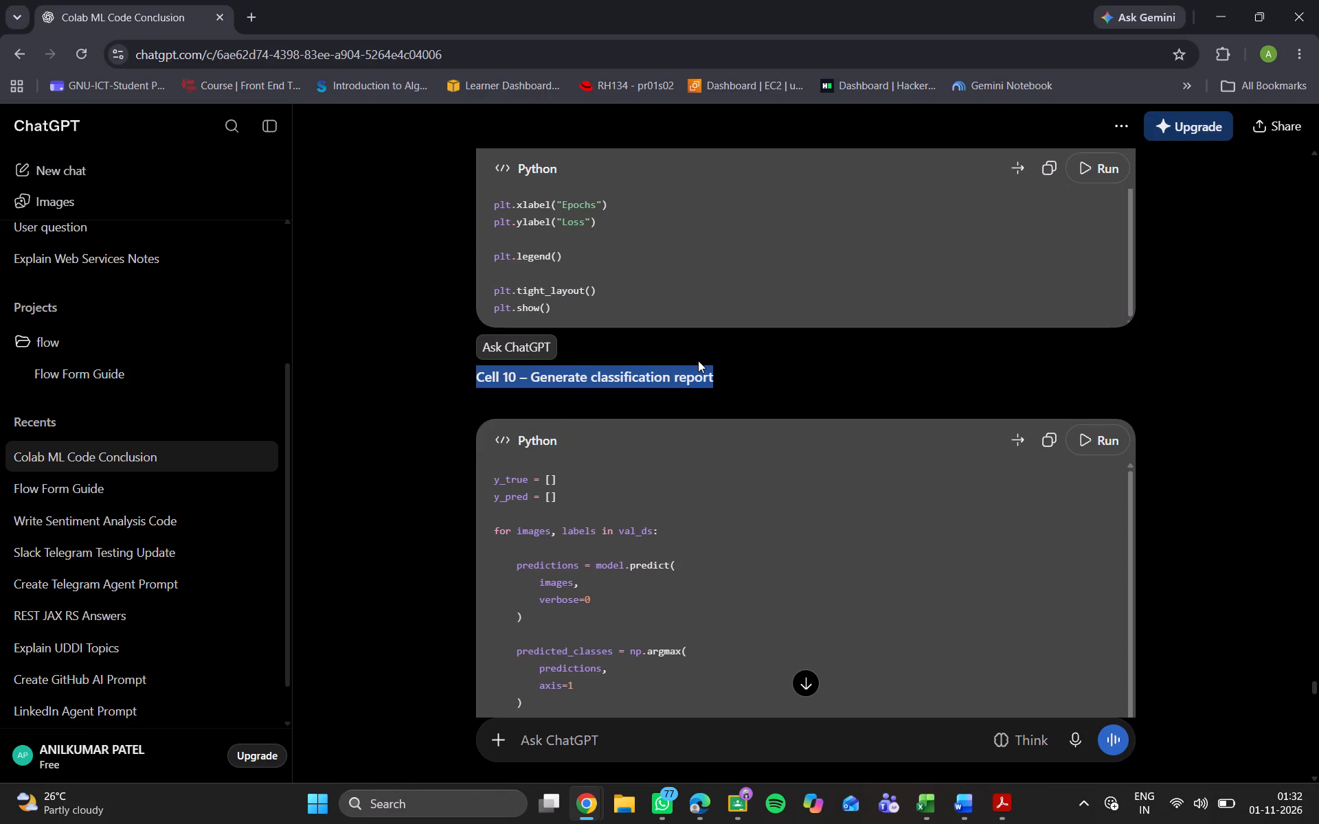
scroll(700, 360, "down", 4)
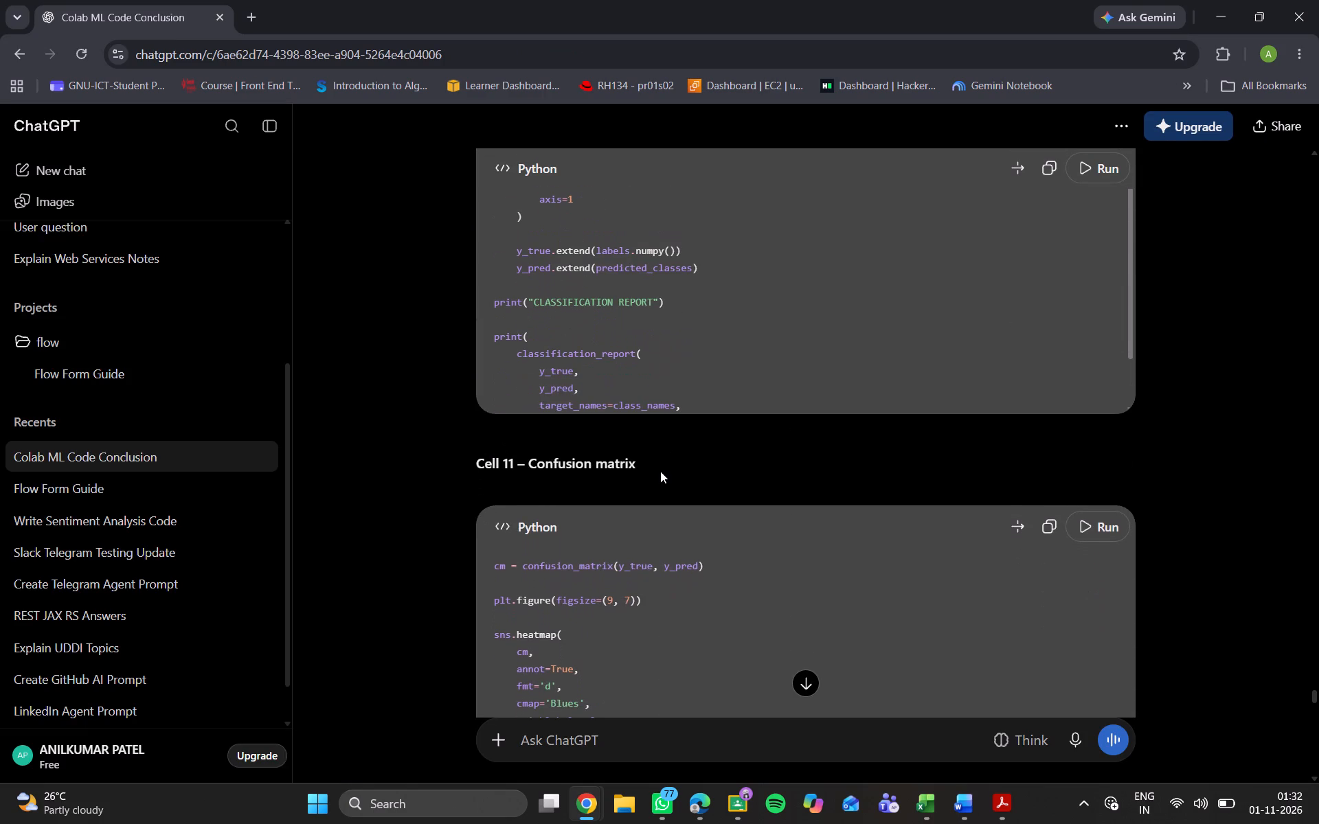
left_click_drag(660, 471, 384, 458)
key("ctrl+c")
In Word, insert the copied Cell 11 heading on its own line directly above the confusion matrix "Code :" label.
key("alt+Tab")
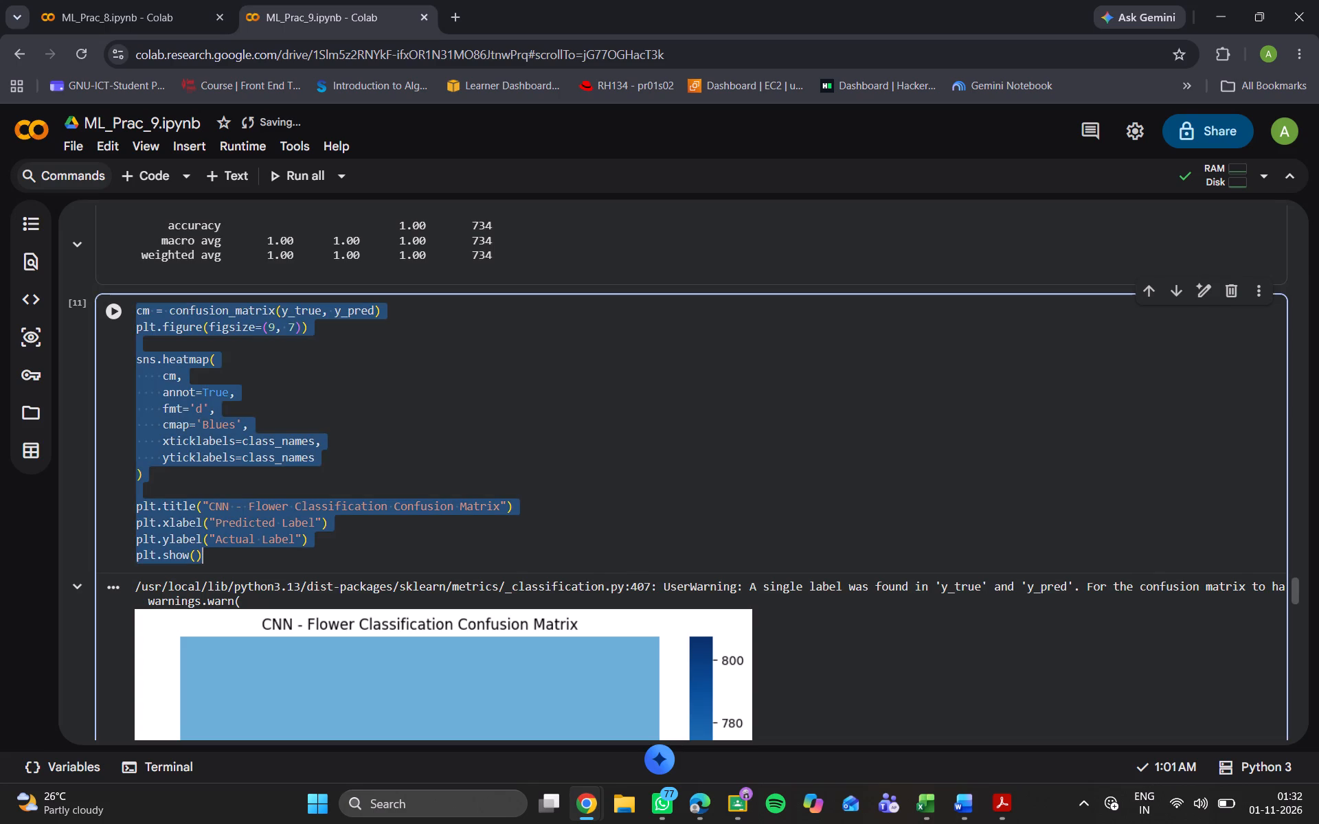
key("alt+Tab")
key("alt+Tab")
key("alt+Tab")
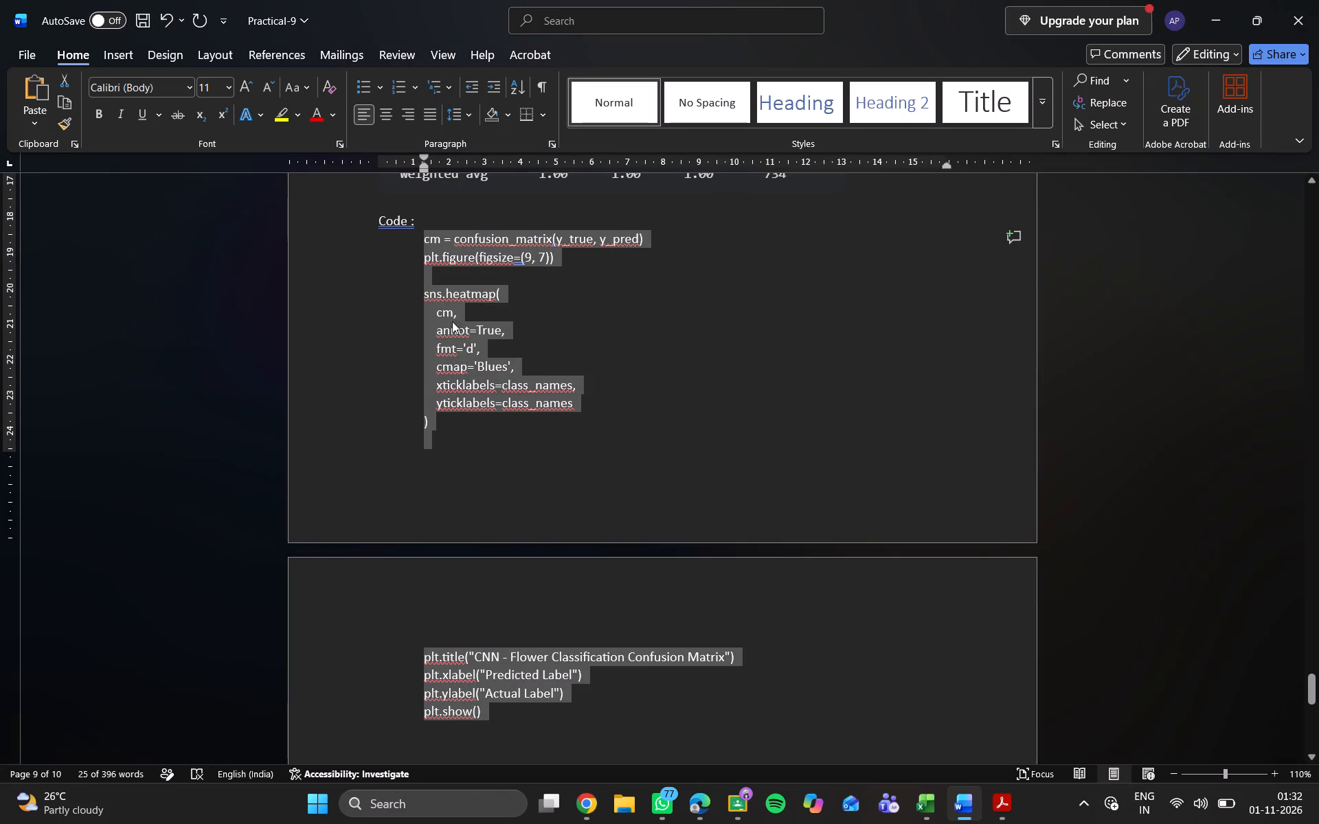
left_click(382, 208)
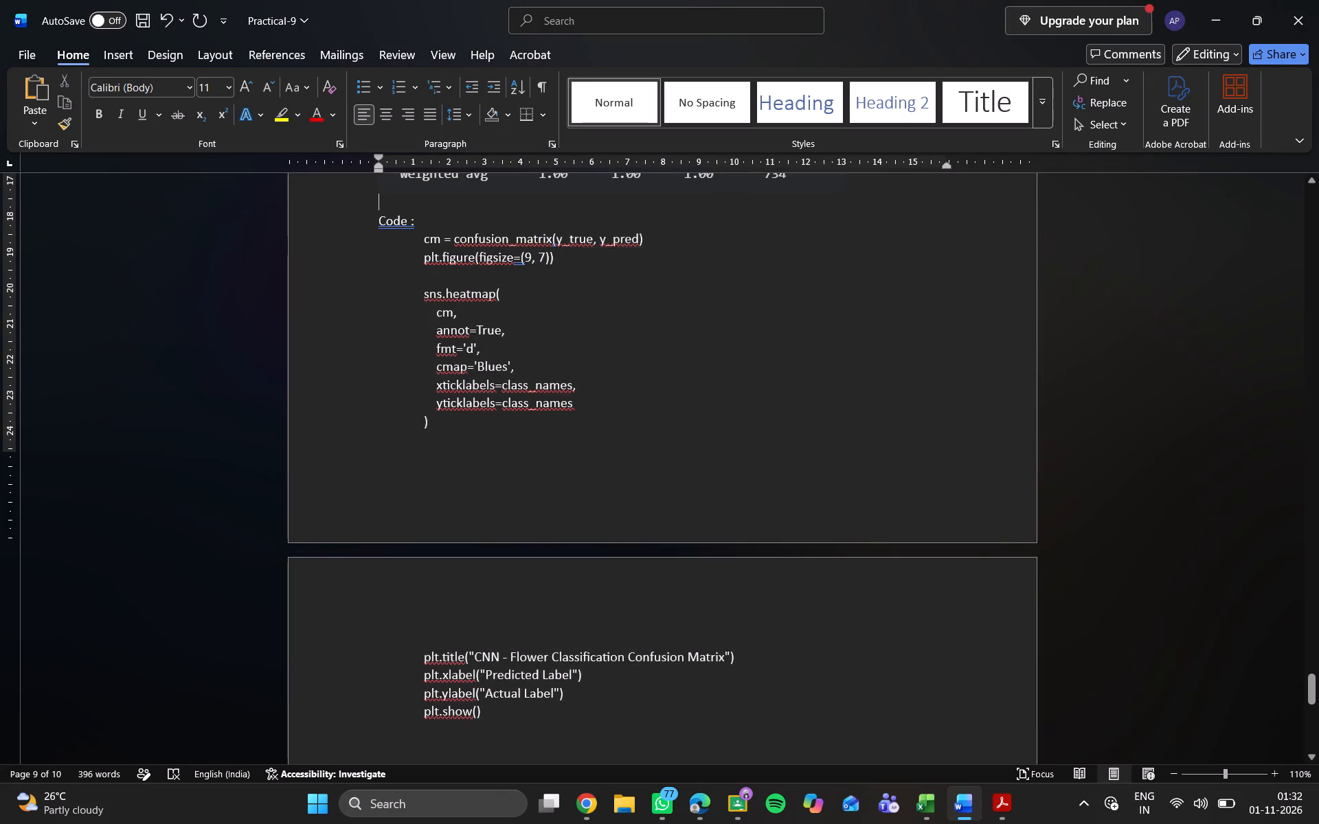
key("Return")
key("ctrl+v")
Switch to the Colab notebook and capture a screenshot of the full CNN - Flower Classification Confusion Matrix plot.
key("alt+Tab")
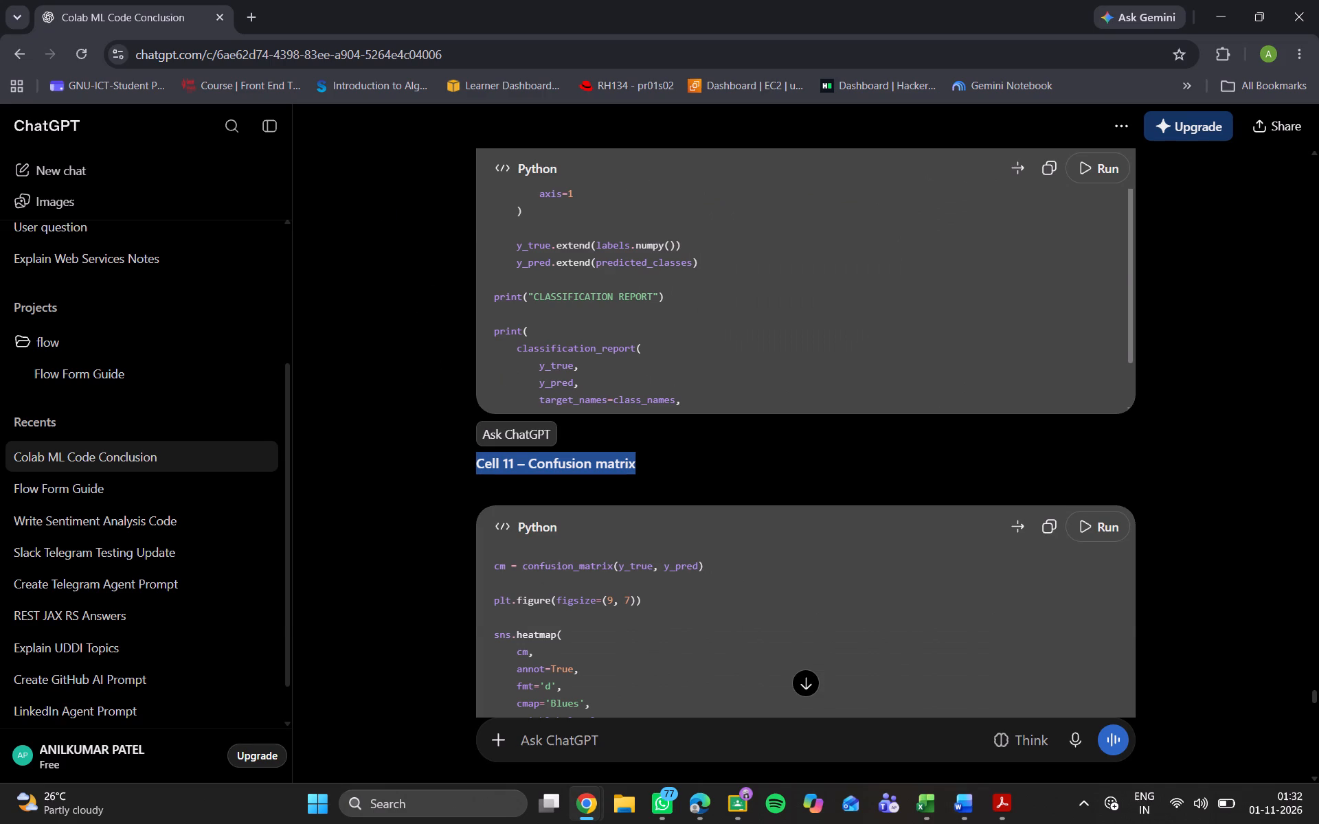
key("alt+Tab")
key("alt+Tab")
scroll(506, 385, "down", 5)
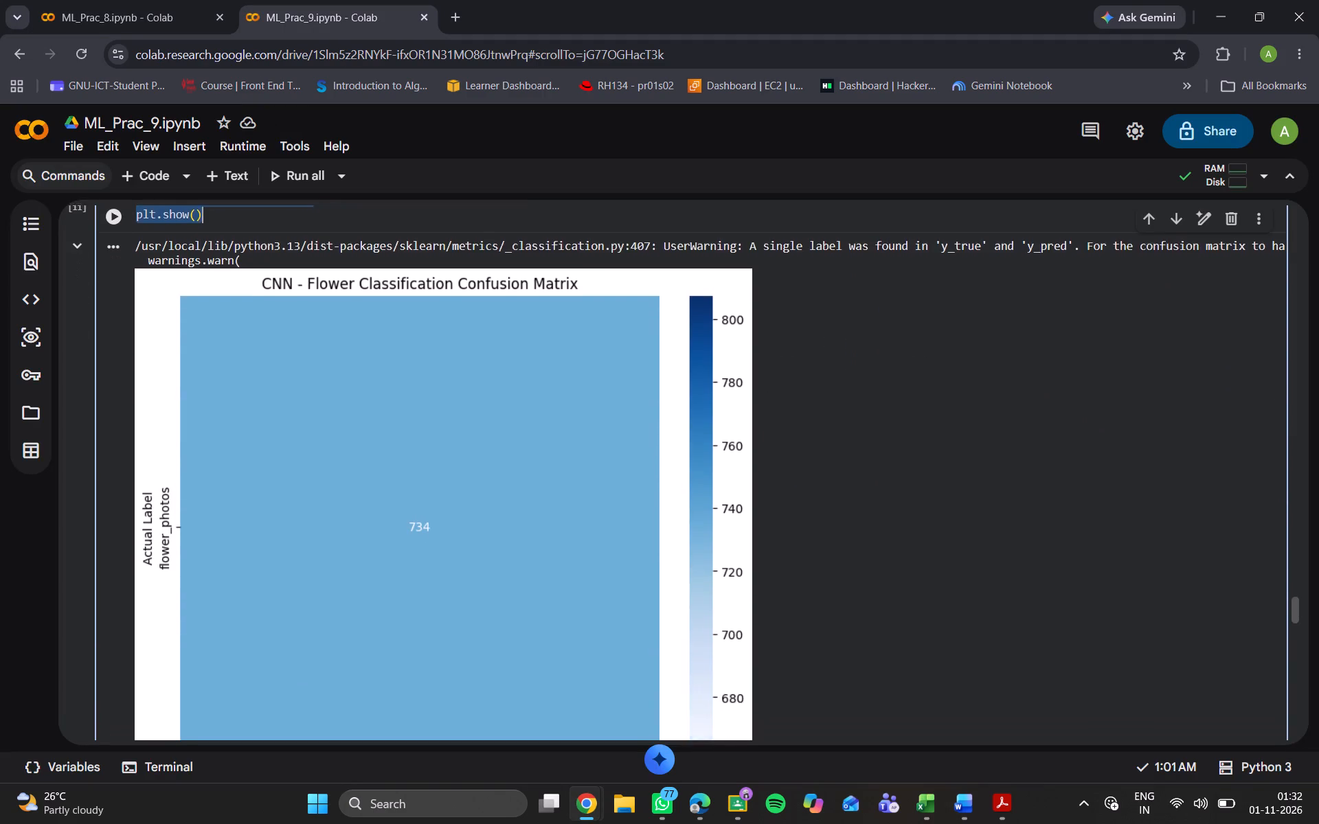
scroll(506, 385, "down", 2)
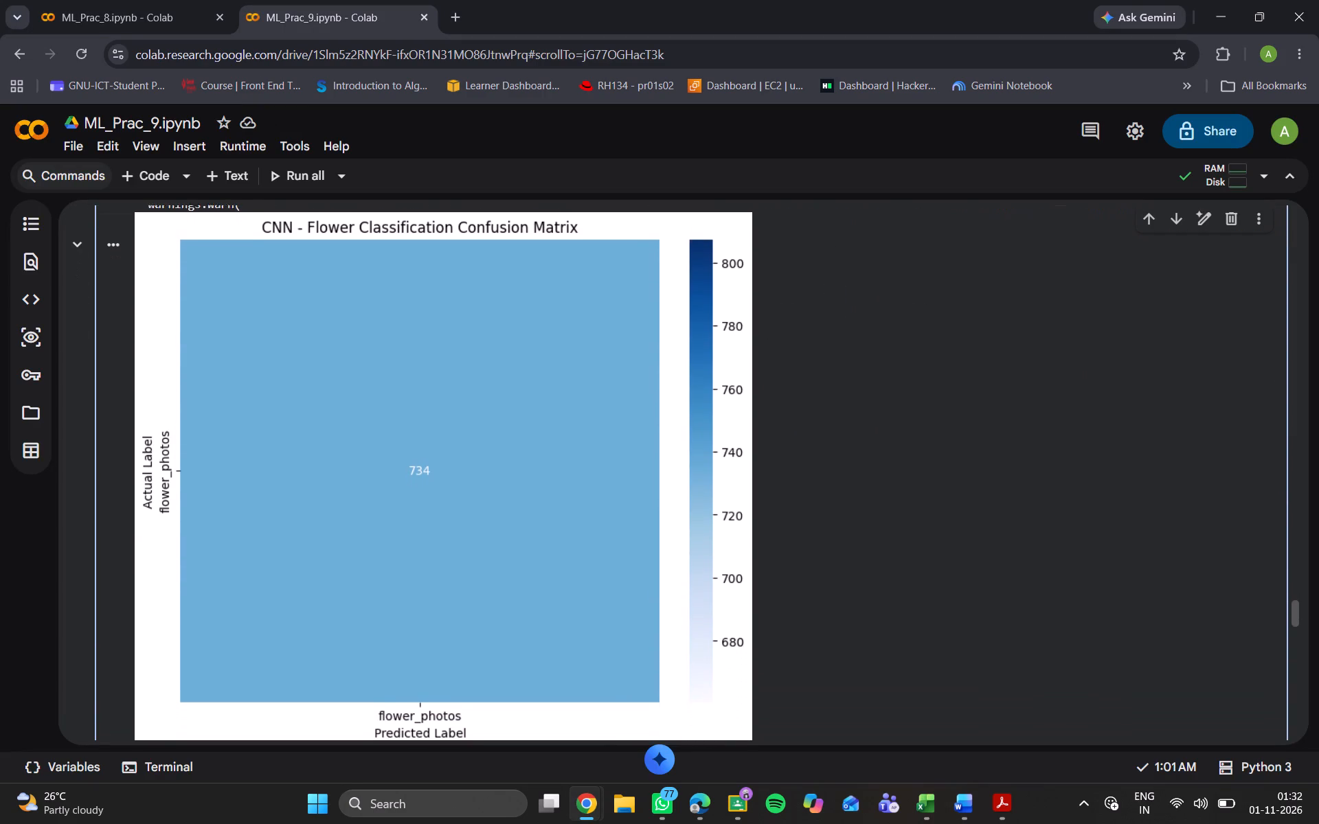
scroll(506, 385, "down", 2)
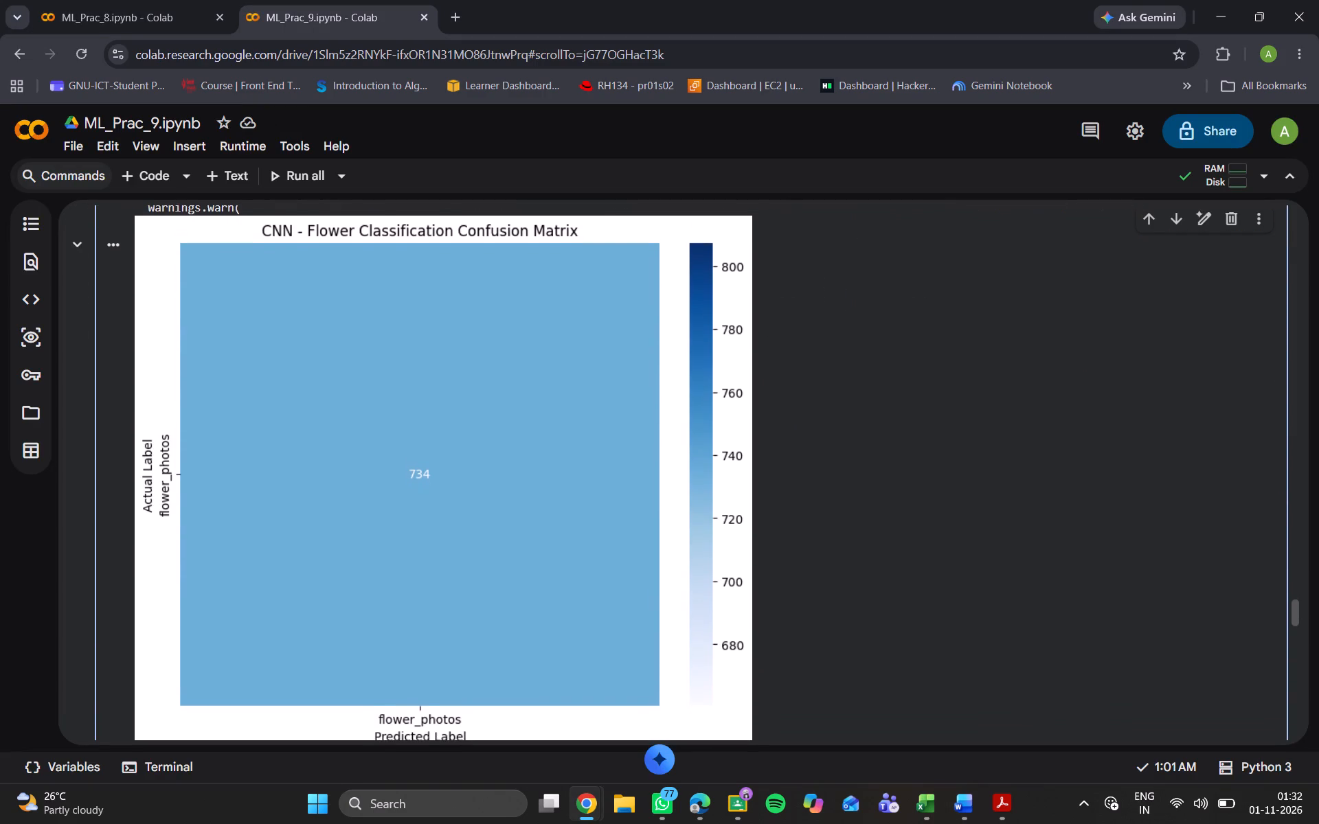
scroll(506, 385, "down", 3)
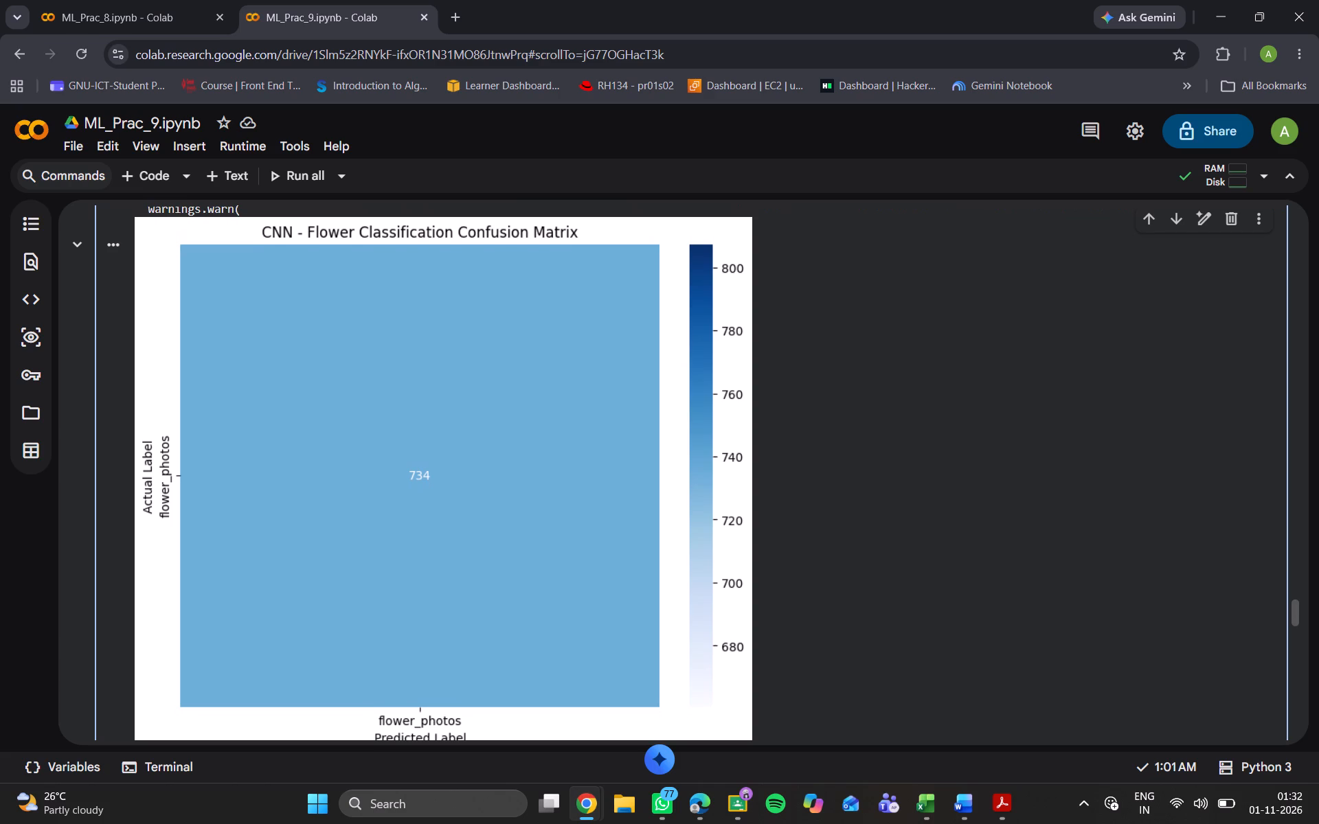
scroll(506, 385, "down", 1)
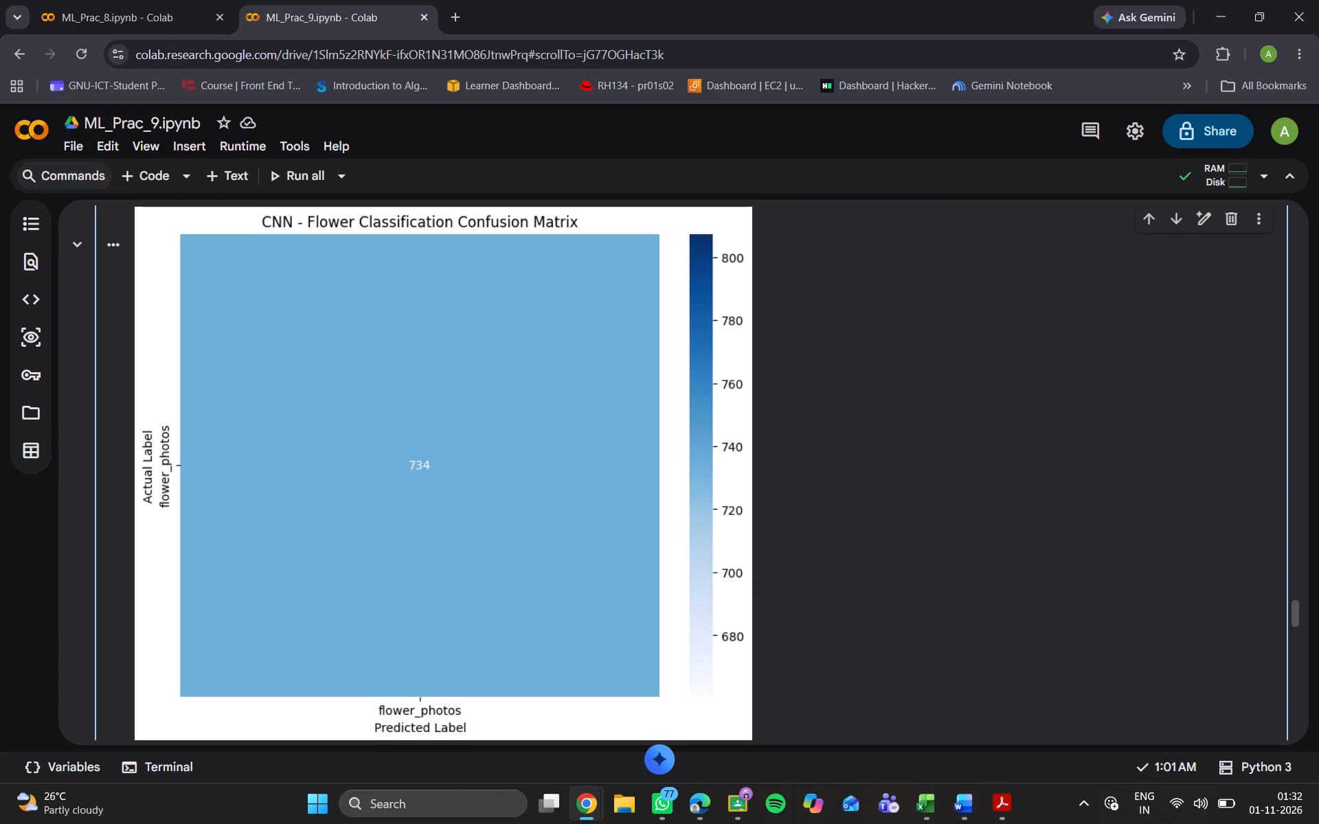
key("shift+super+s")
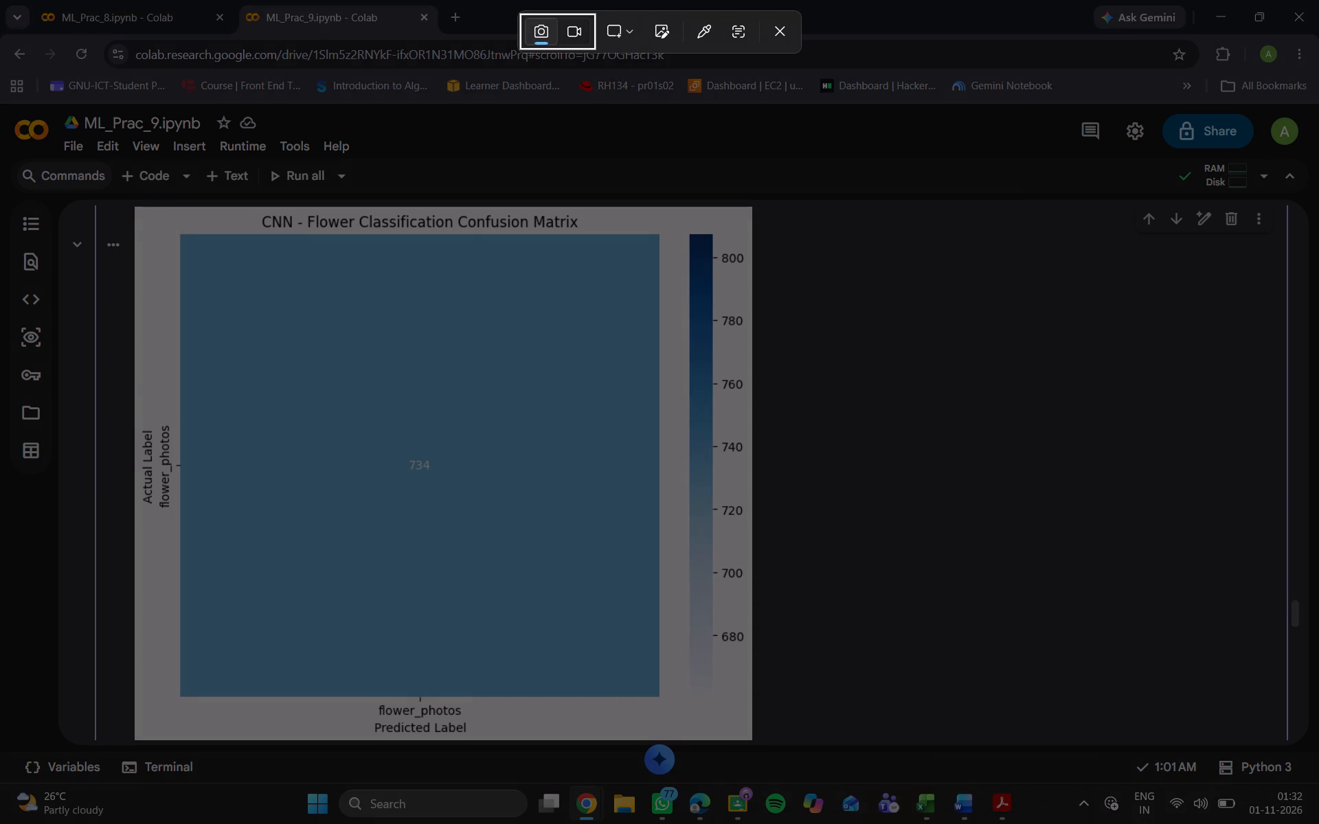
left_click_drag(133, 207, 754, 751)
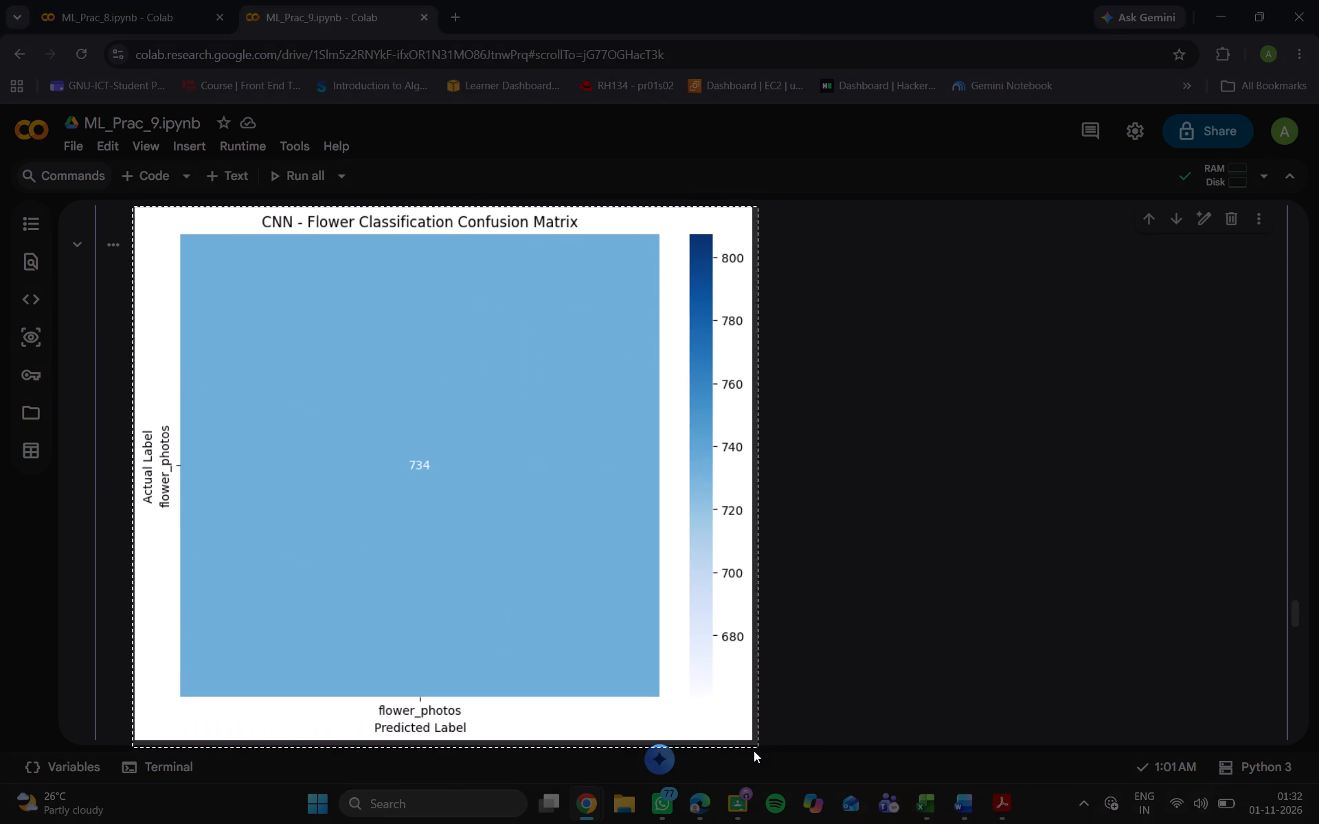
left_click_drag(754, 751, 752, 738)
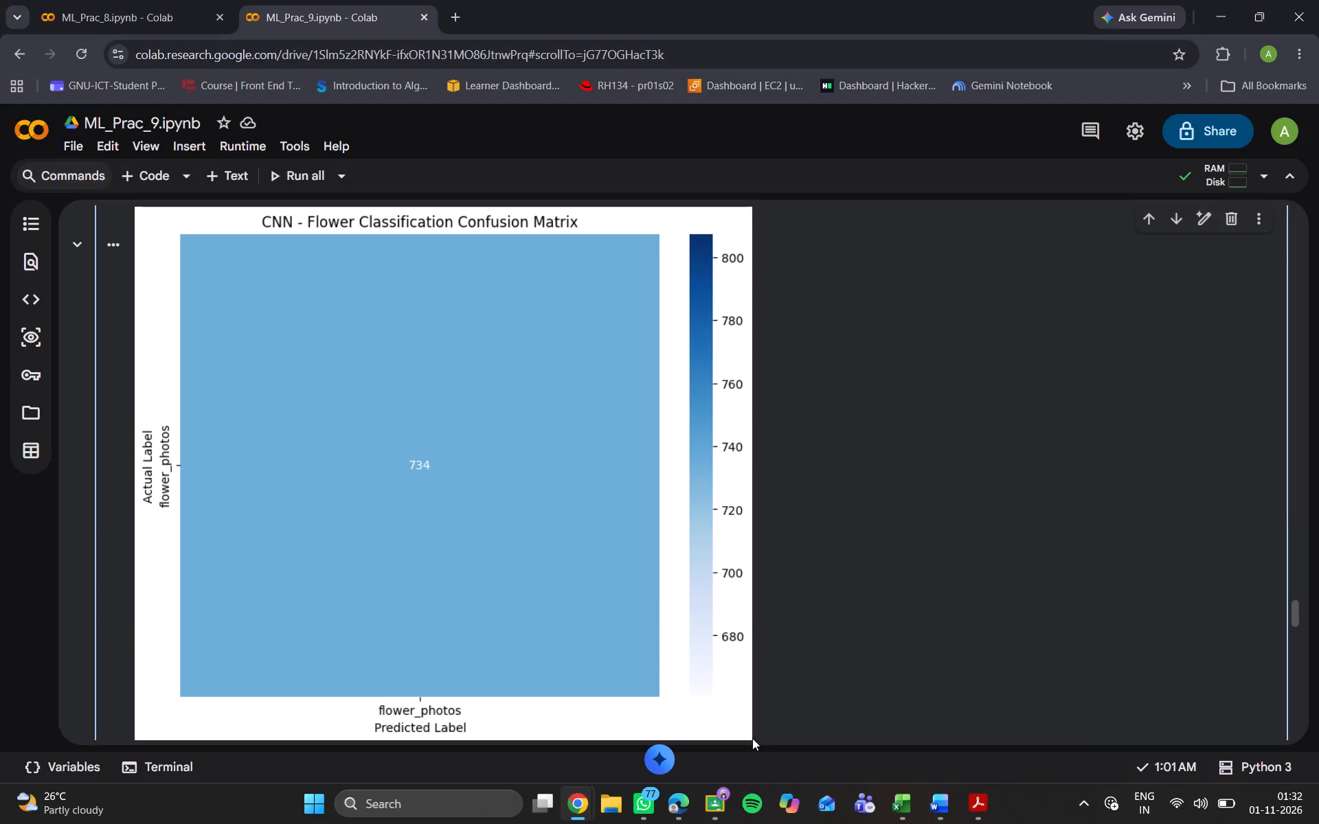
In Word, add a line reading "output :" after the Cell 11 code and insert the confusion matrix screenshot below it.
key("alt+Tab")
key("alt+Tab")
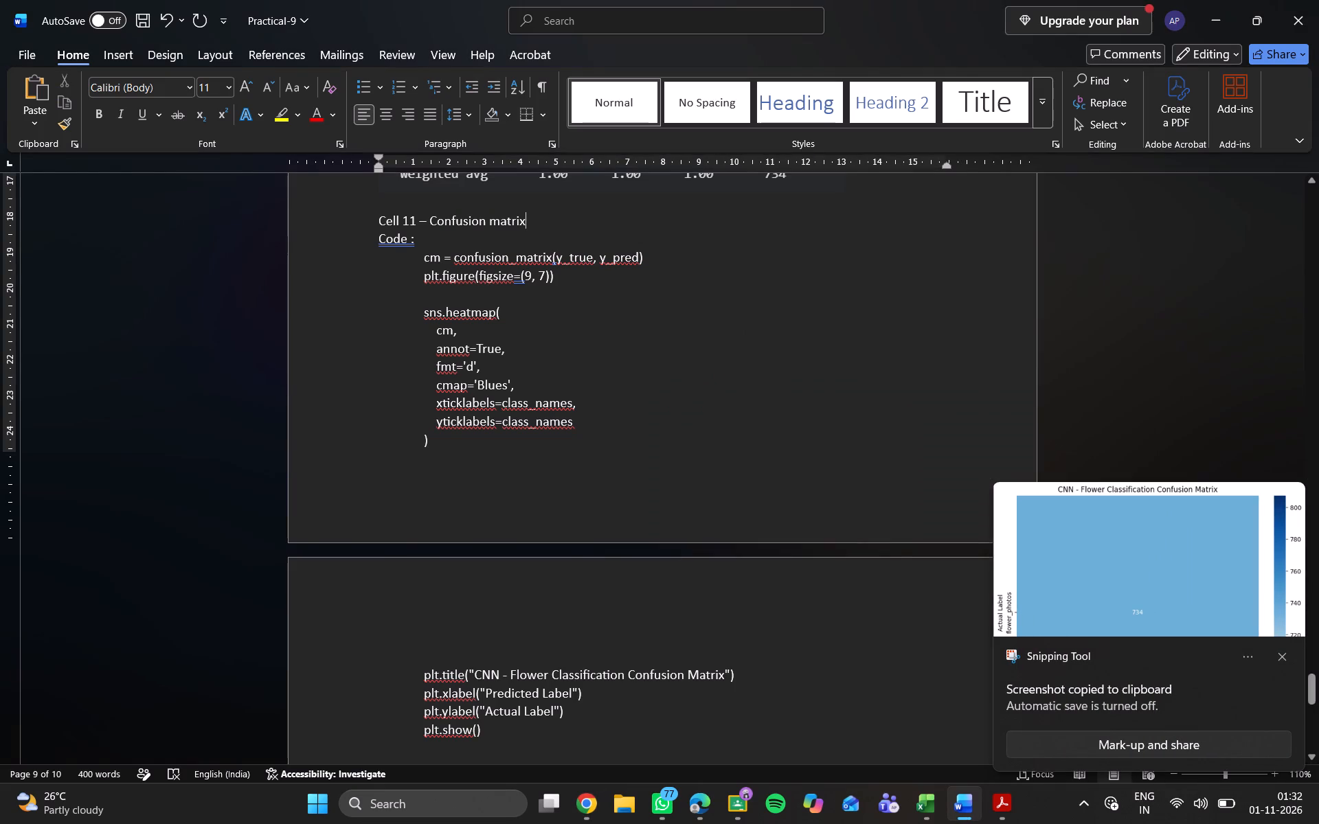
key("ctrl+a")
key("Down")
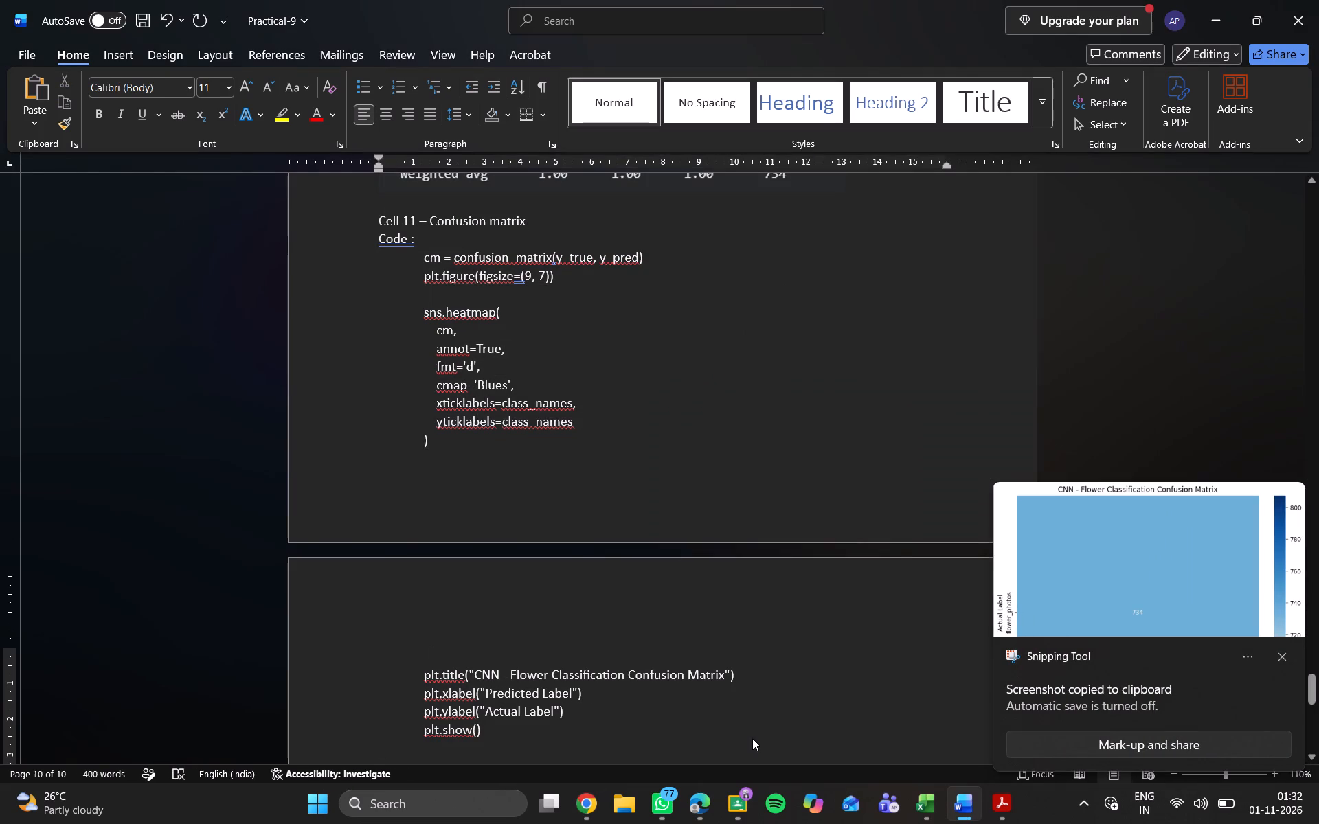
type("output :")
key("space")
key("Return")
key("ctrl+v")
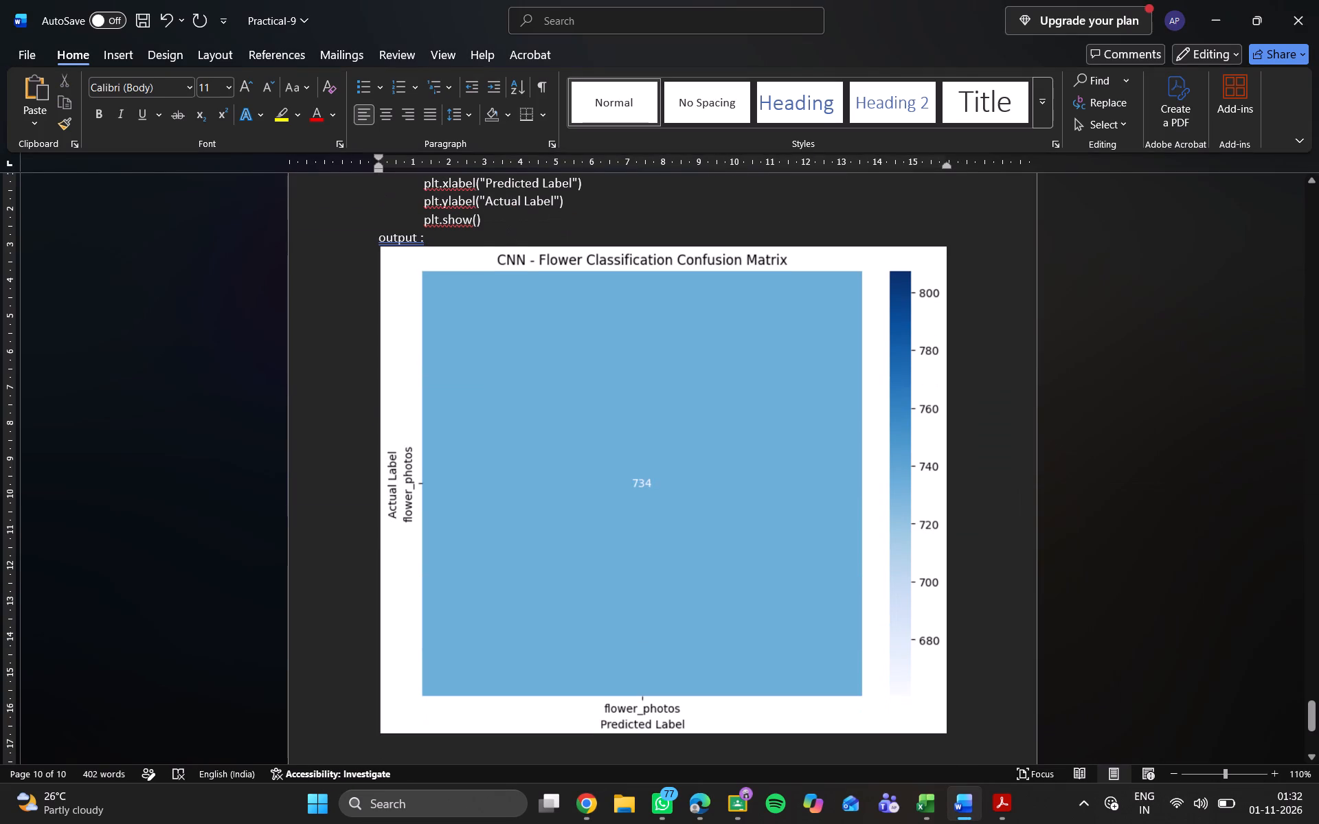
Insert a blank line between the Cell 11 code's plt.show() line and the "output :" label.
left_click(521, 223)
key("Return")
In the Colab notebook's Cell 12 code, remove the blank lines between the plt.subplot, plt.imshow, actual, predicted, confidence, color and plt.title statements.
key("alt+Tab")
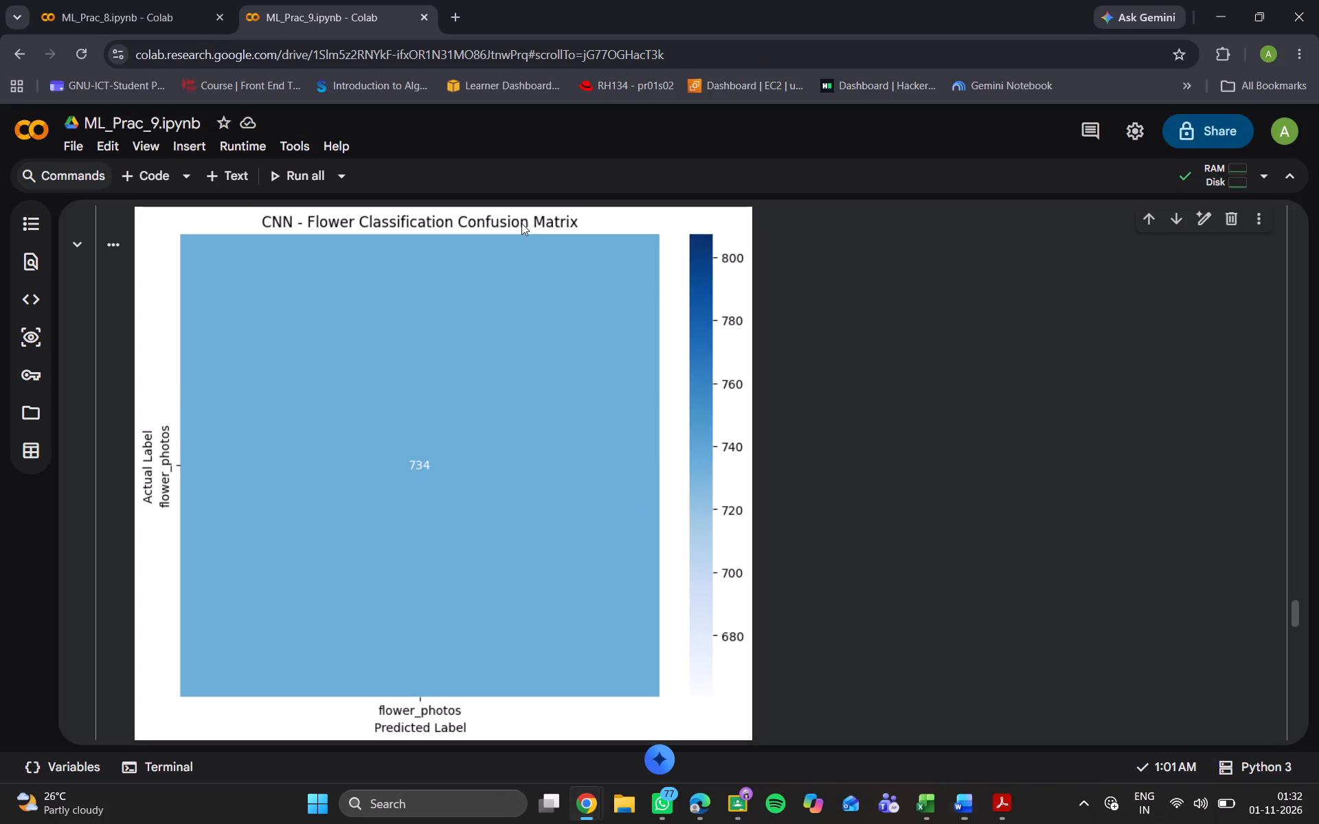
scroll(462, 383, "down", 5)
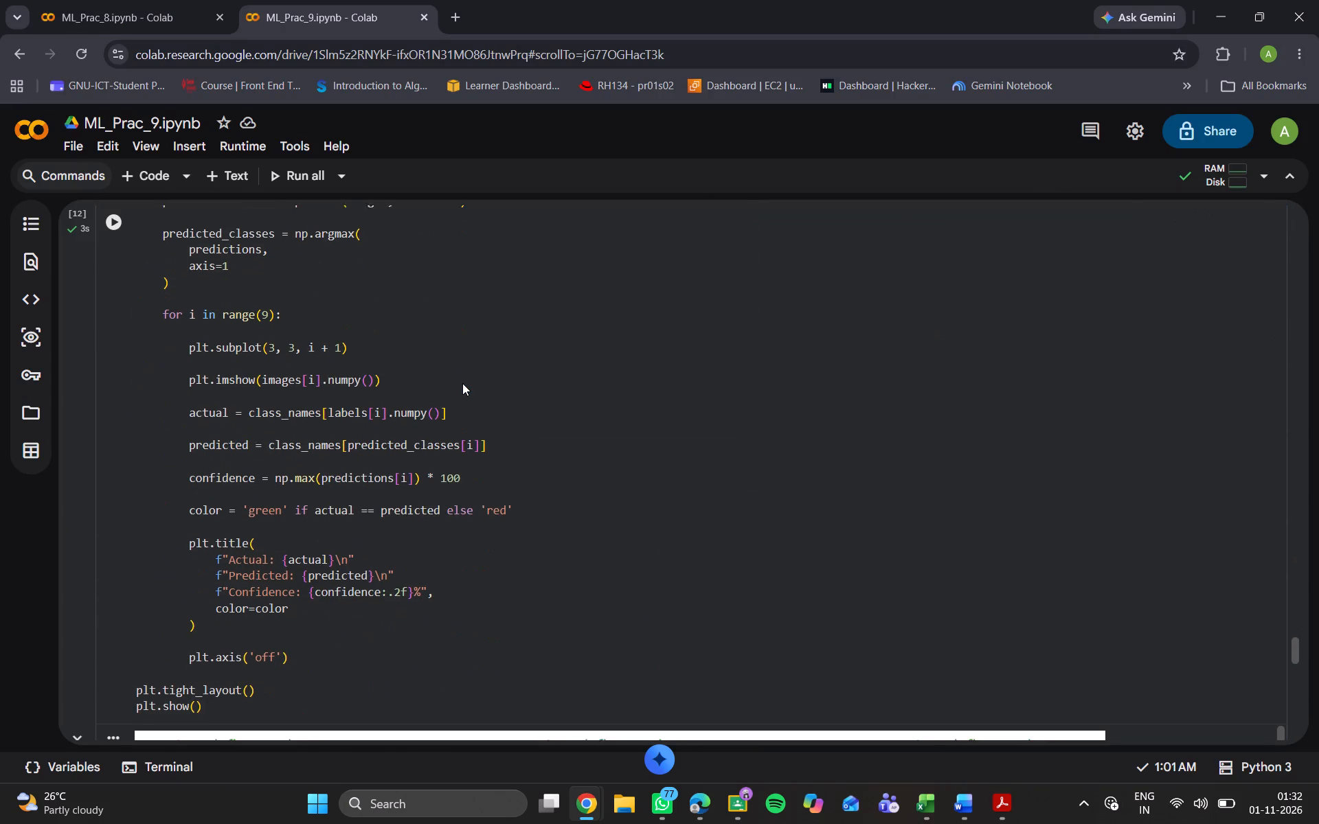
scroll(462, 383, "down", 1)
left_click(415, 426)
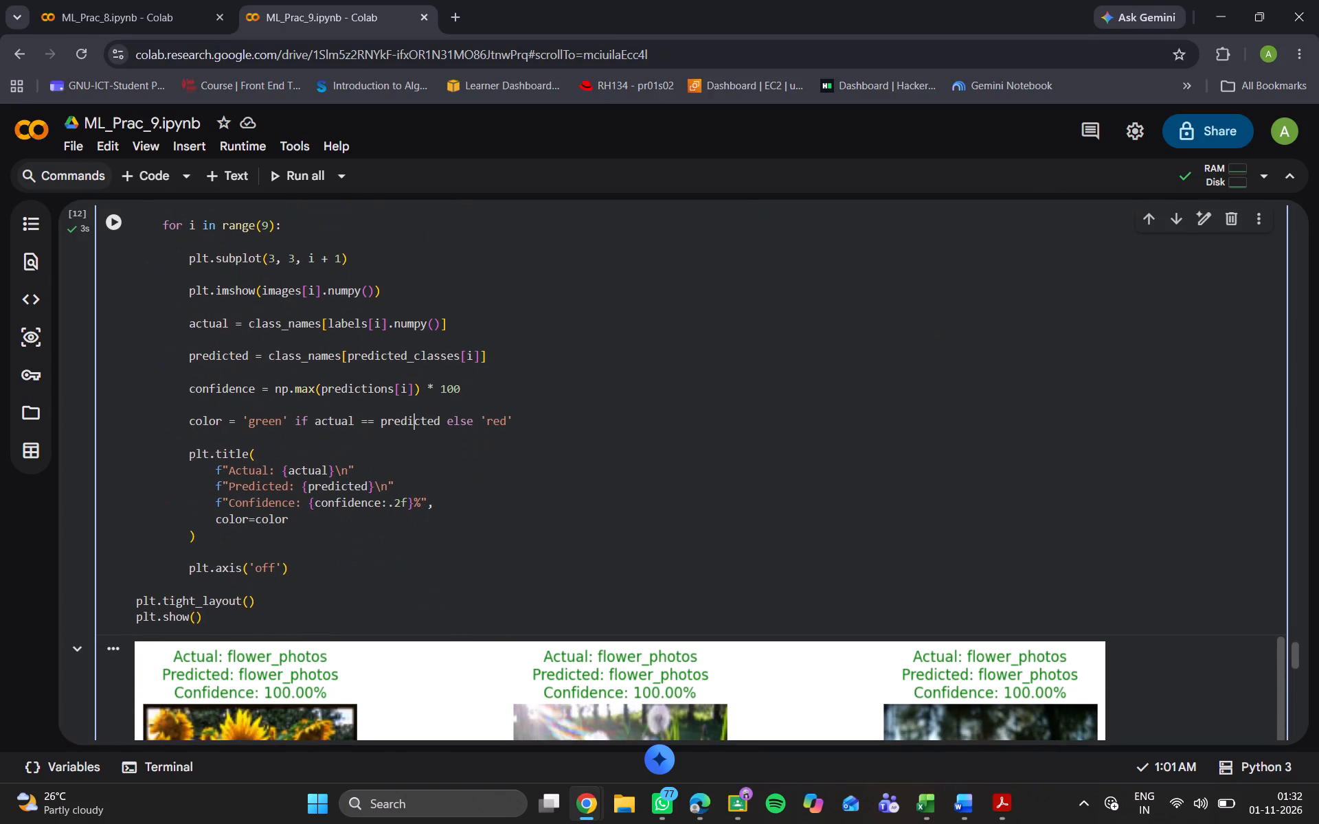
key("ctrl+a")
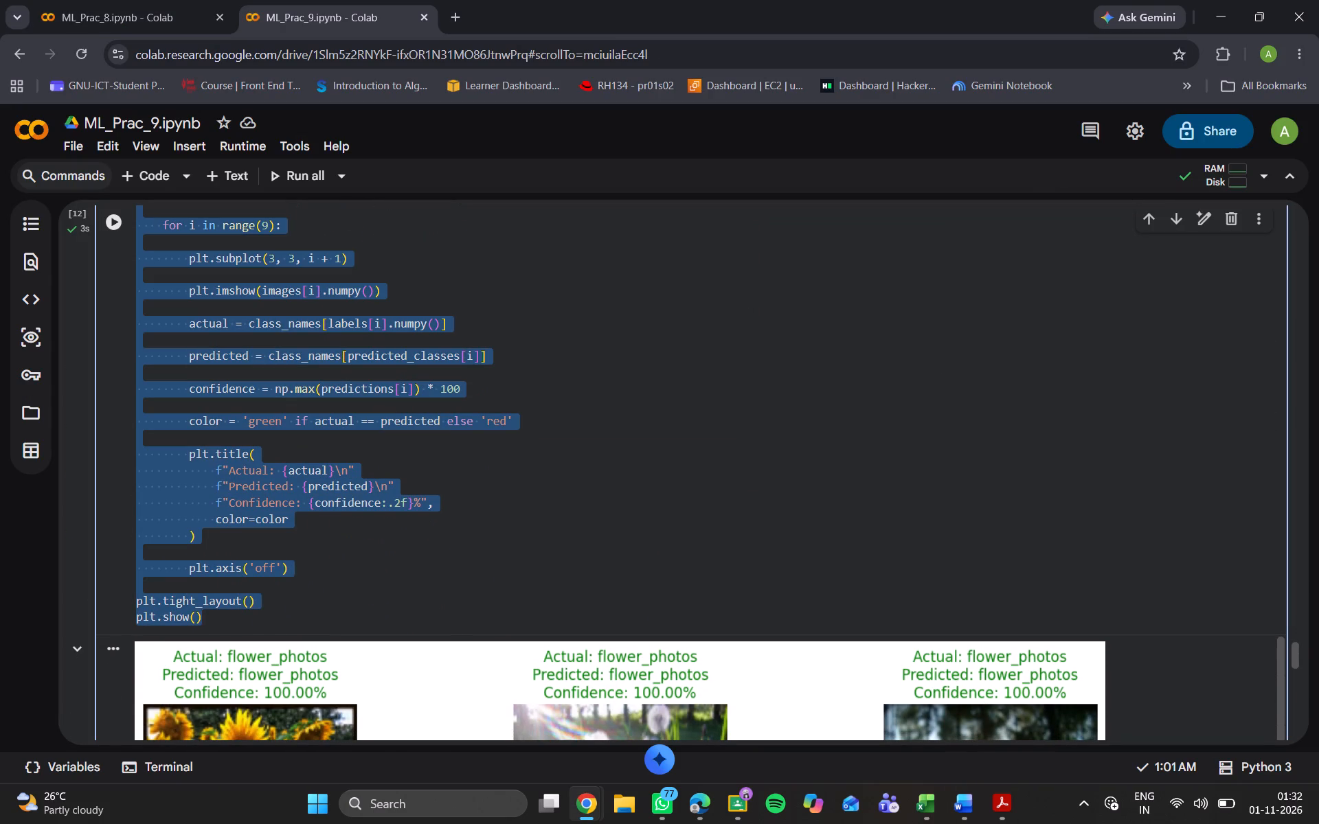
left_click(279, 238)
key("Left")
key("Left")
key("Left")
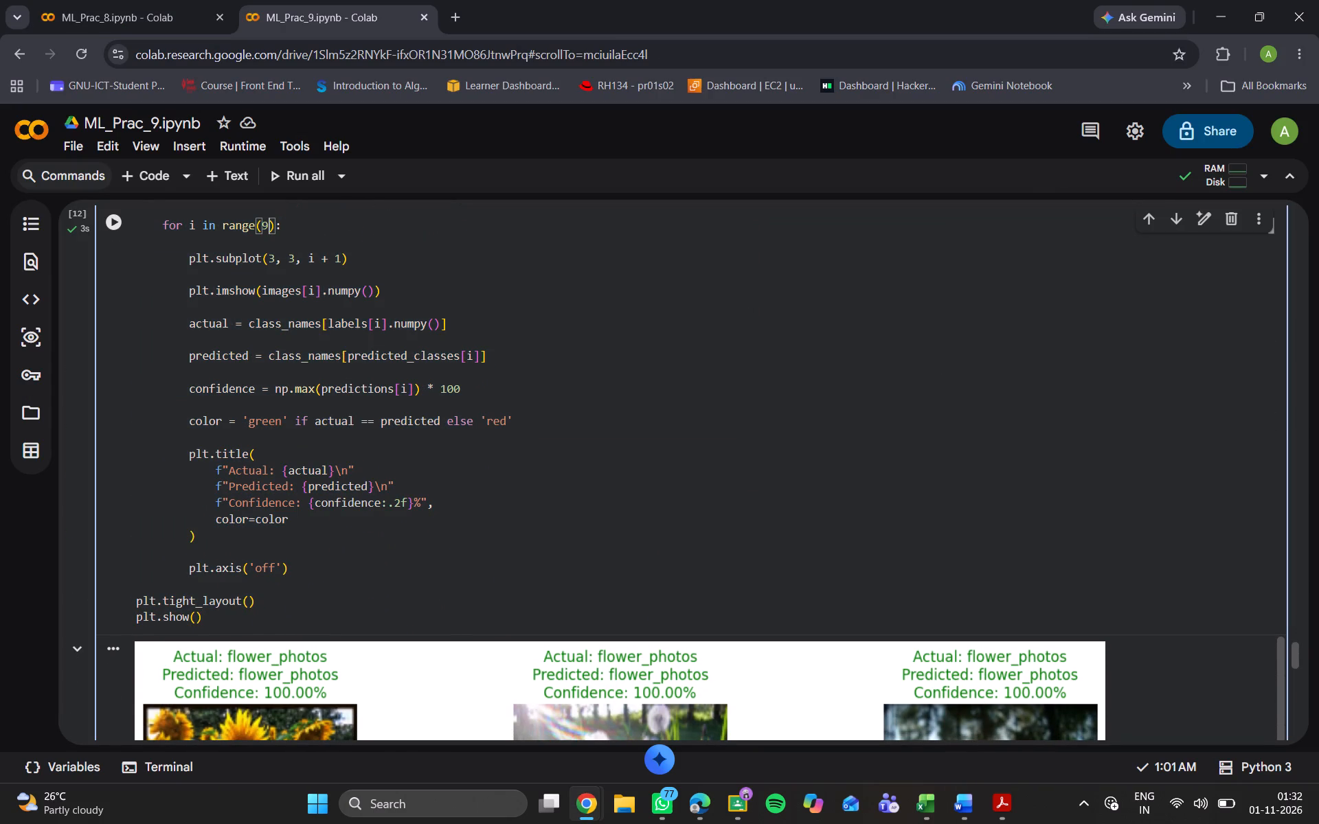
key("Down")
key("Down")
key("Down")
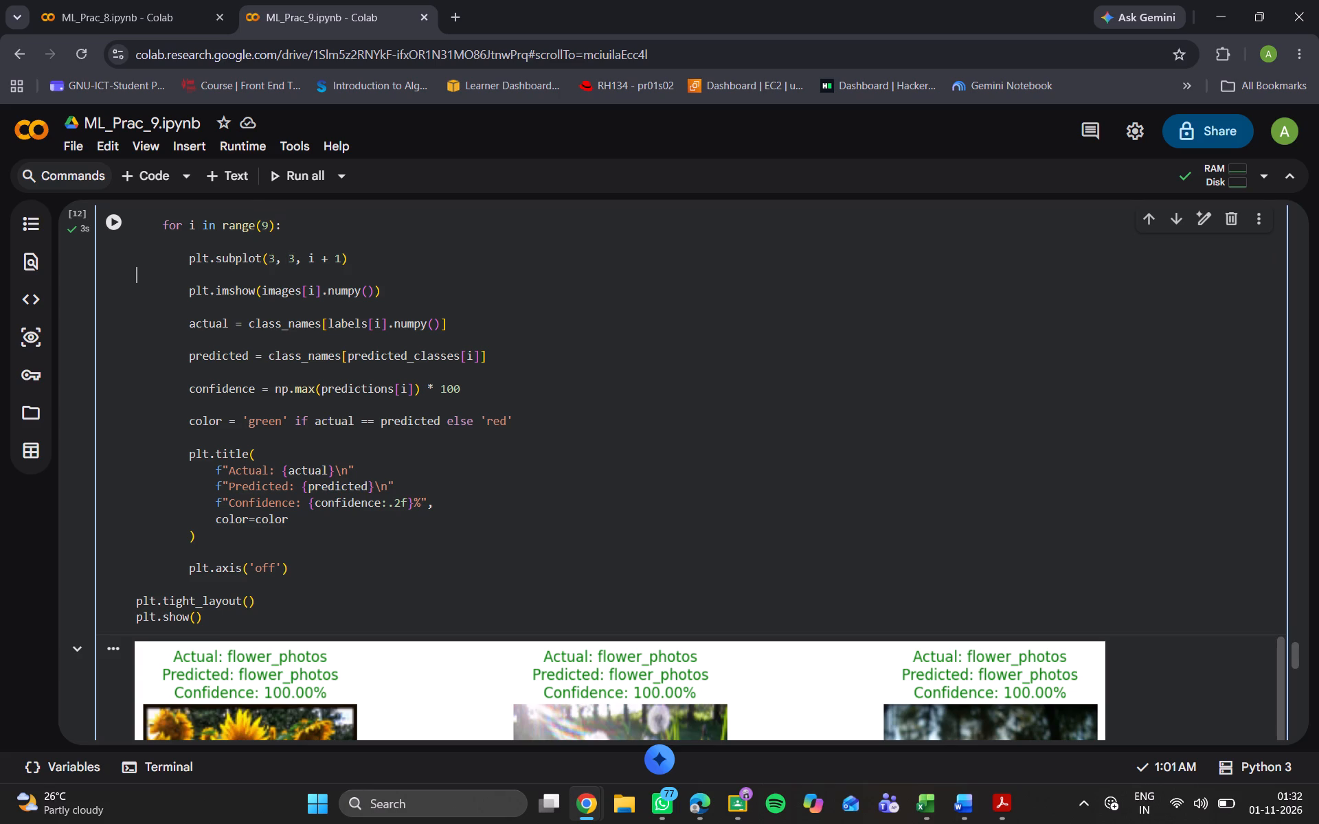
key("Delete")
key("Down")
key("Delete")
key("Down")
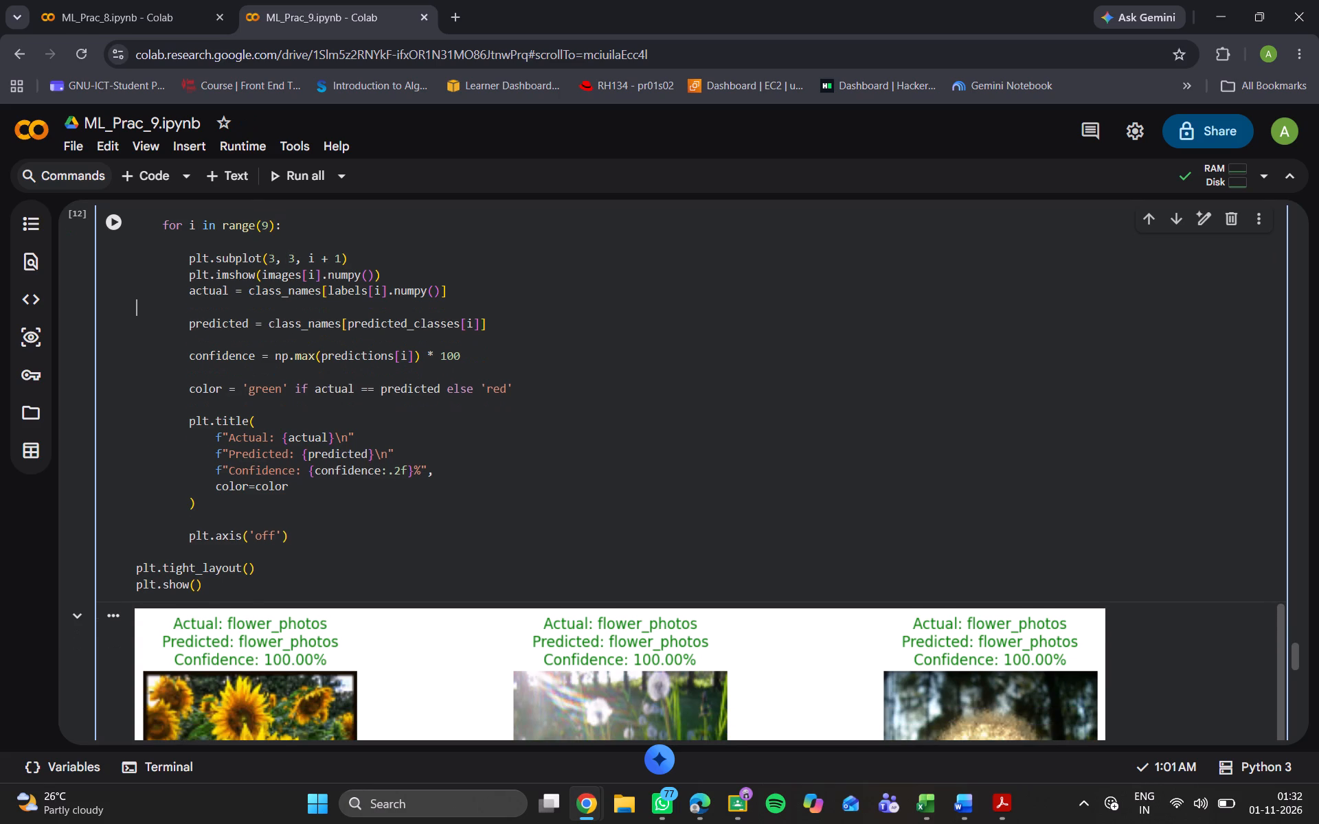
key("Delete")
key("Down")
key("Delete")
key("Down")
key("Delete")
key("Down")
key("Delete")
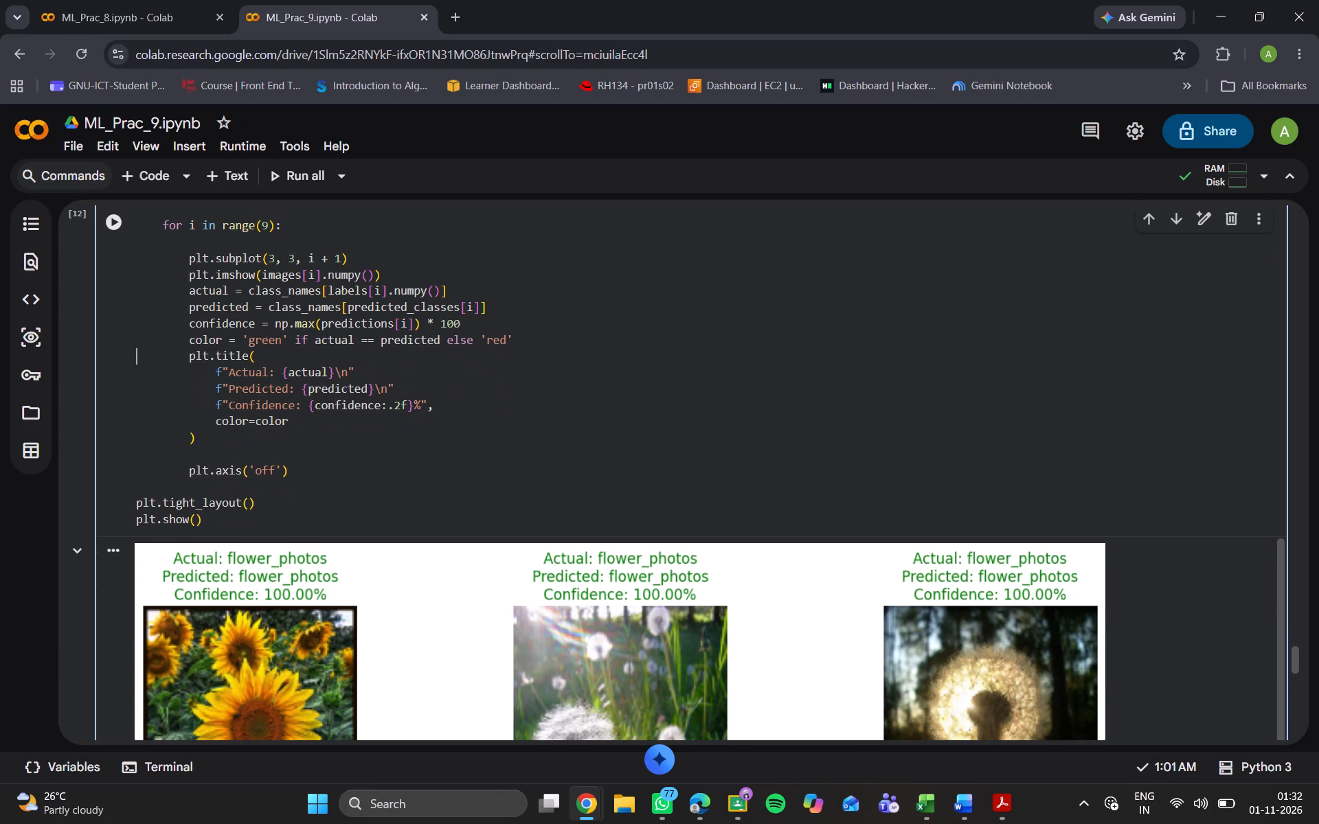
Remove the blank line between the closing parenthesis of plt.title and the plt.axis('off') line in Cell 12.
key("Down")
key("Down")
key("Down")
key("Down")
key("Down")
key("Down")
key("Down")
key("Delete")
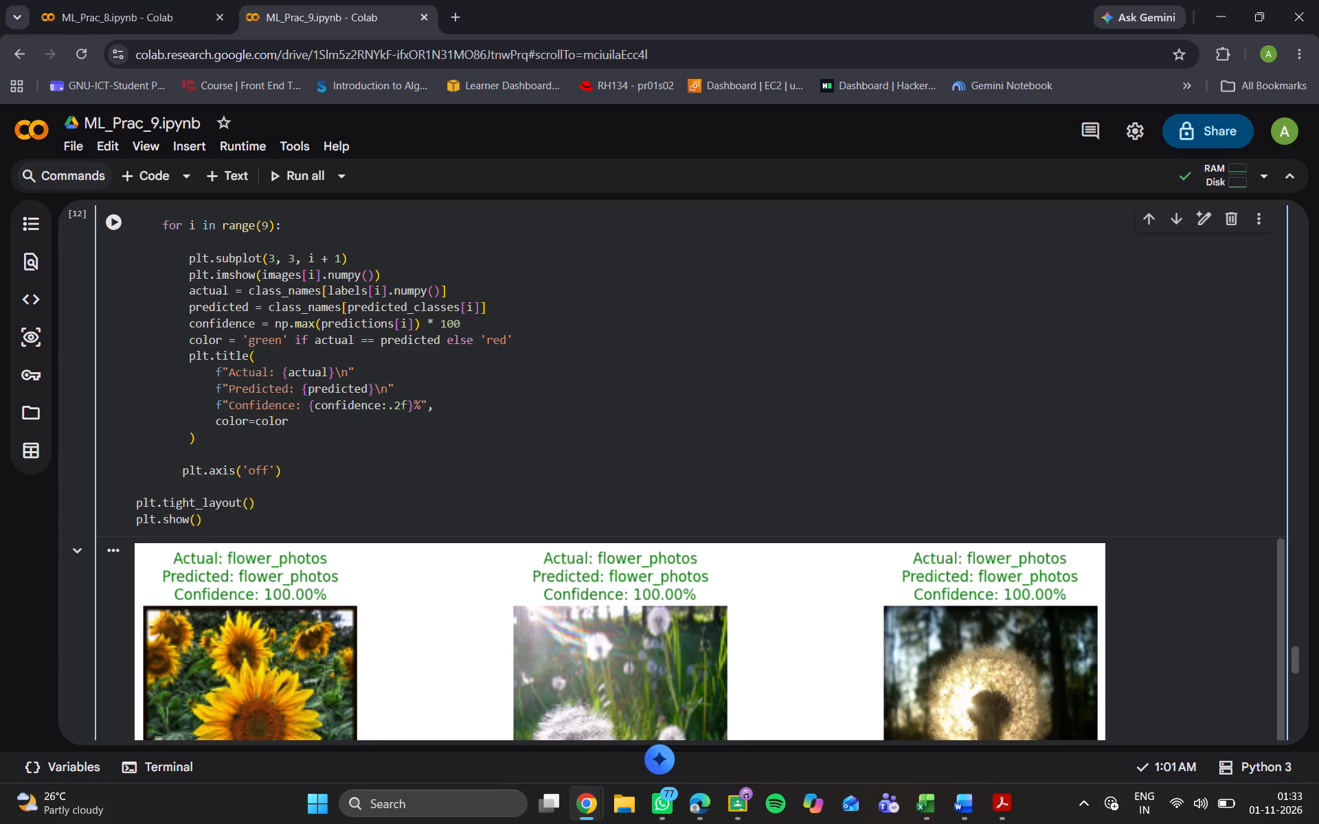
key("Up")
key("Delete")
Remove the blank lines directly above the predictions and predicted_classes statements in Cell 12, keeping the predictions line indented.
key("Up")
key("Up")
key("Up")
key("Up")
key("Up")
key("Up")
key("Up")
key("Up")
key("Up")
key("Up")
key("Up")
key("Up")
key("Up")
key("Up")
key("Up")
key("Up")
key("Up")
key("Up")
key("Up")
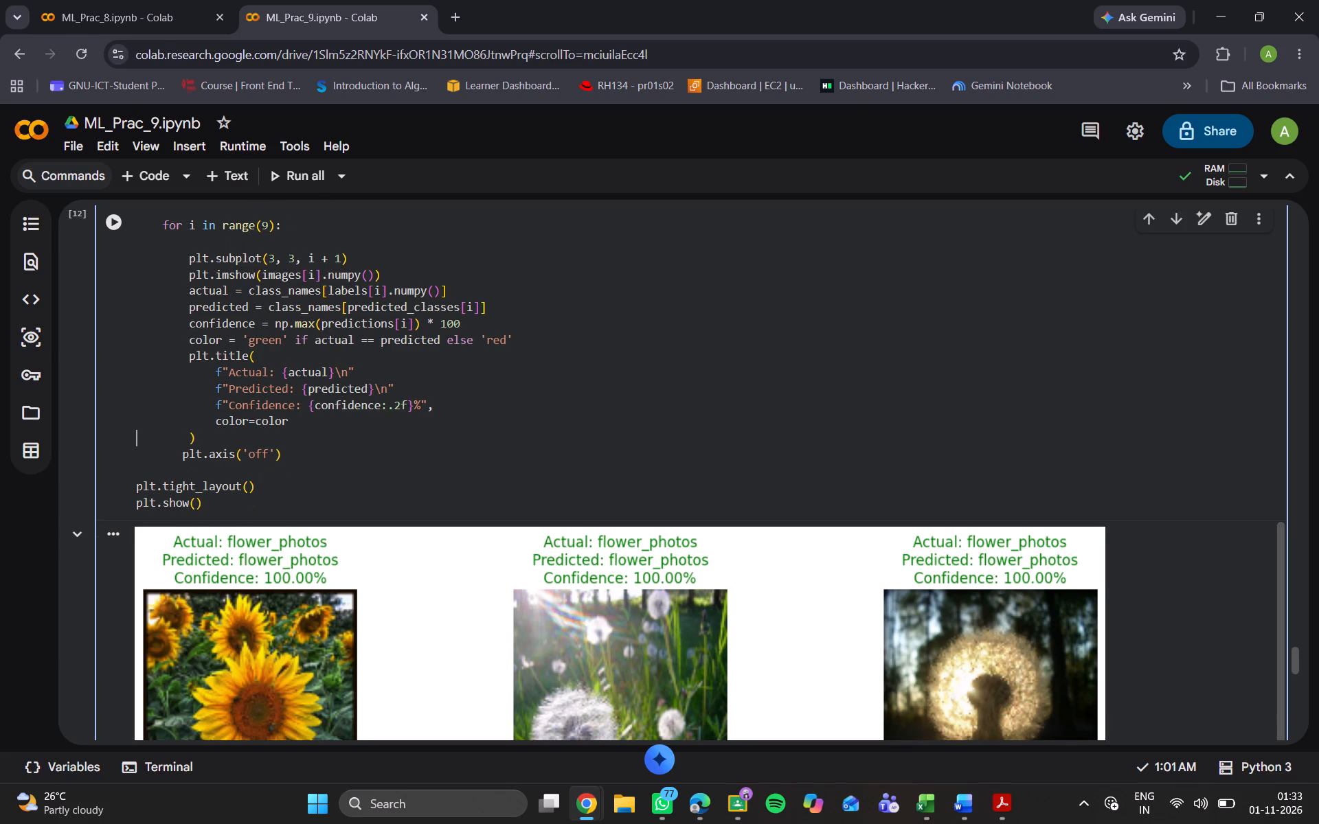
key("Up")
key("Up")
key("Up")
key("Up")
key("Up")
key("Up")
key("Up")
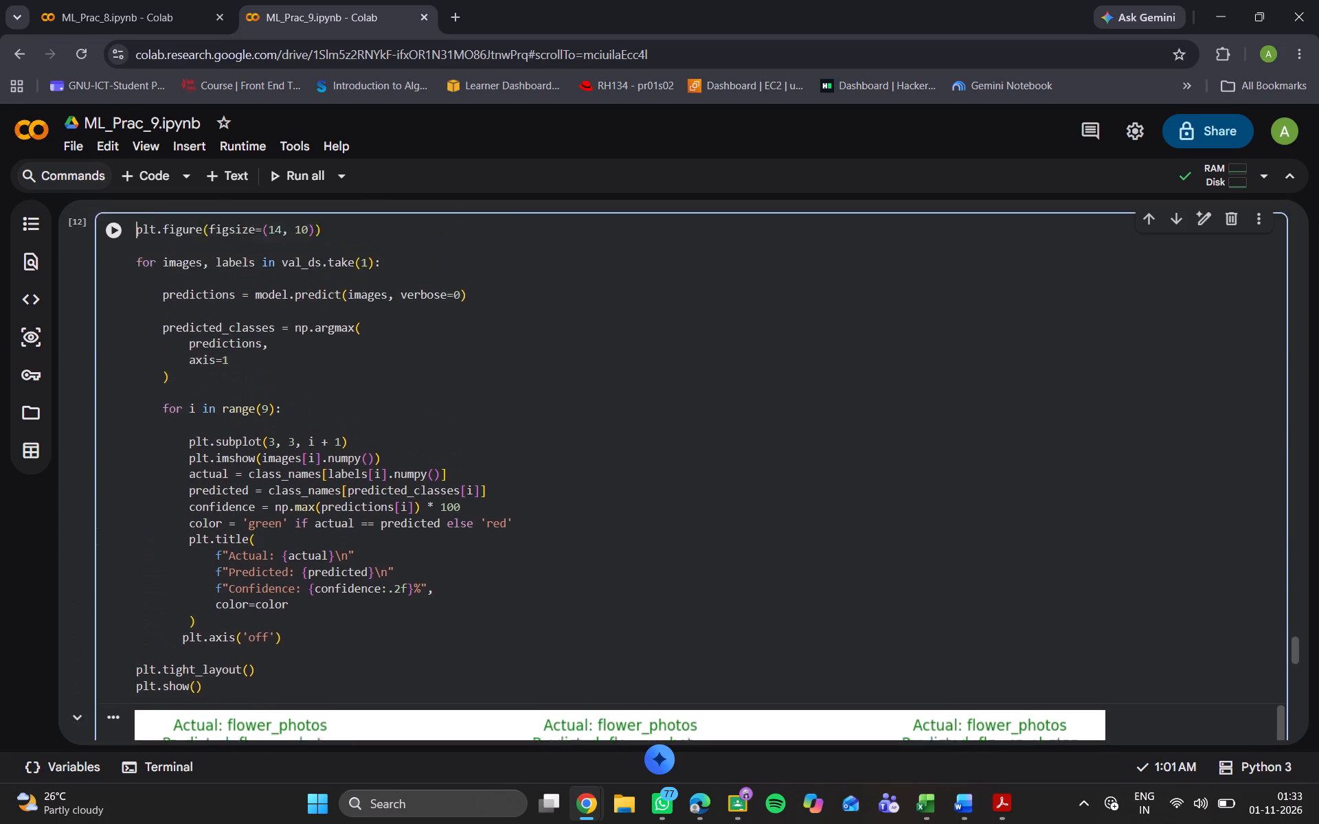
key("Up")
scroll(279, 238, "down", 5)
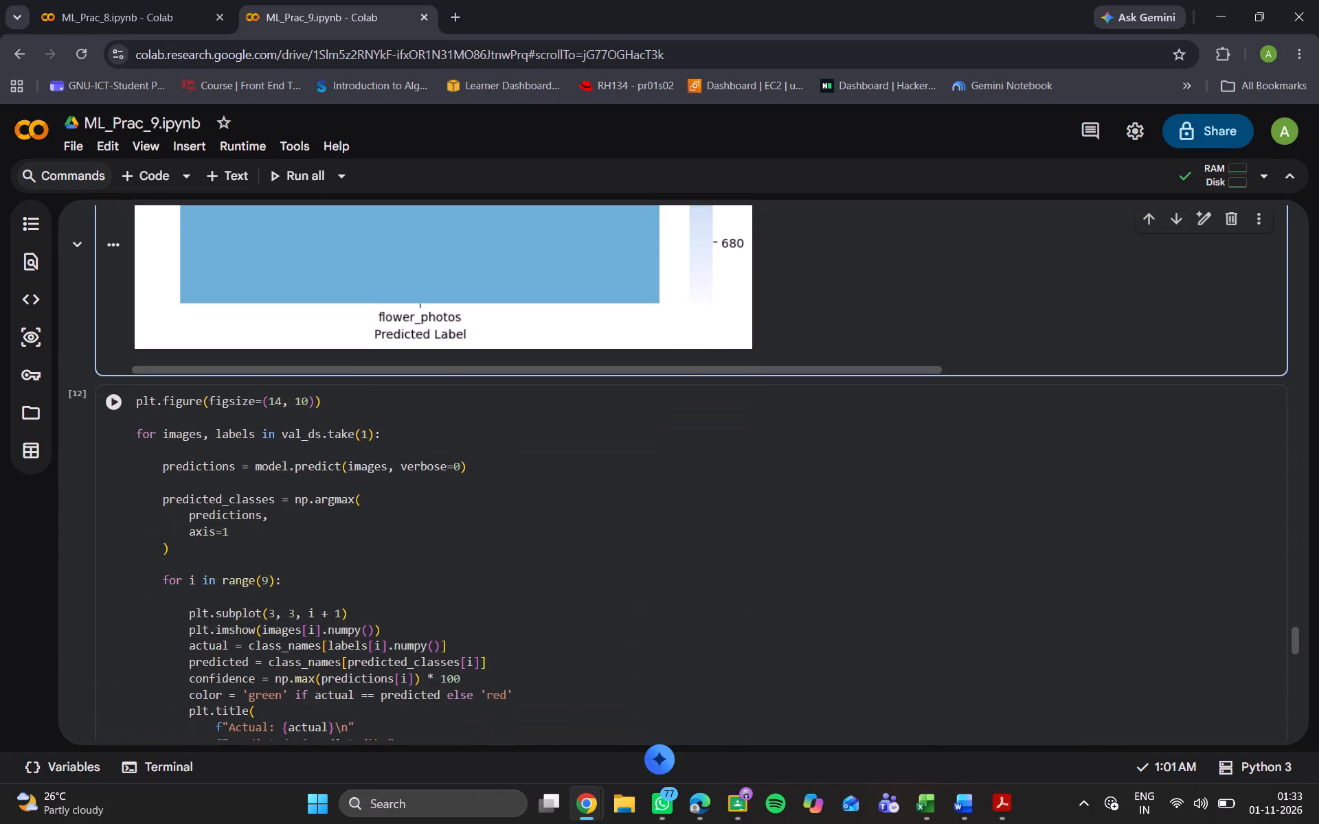
left_click(238, 439)
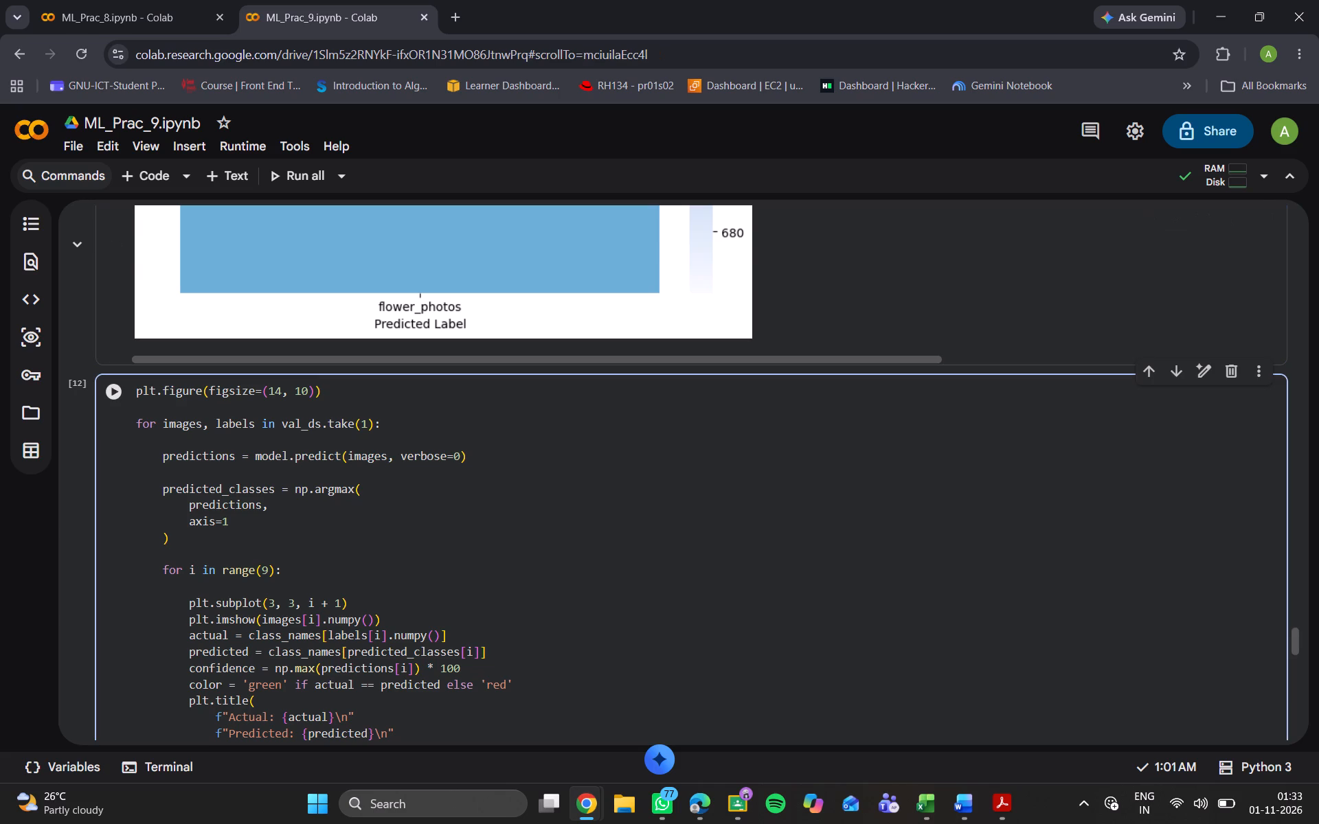
key("Delete")
key("Delete")
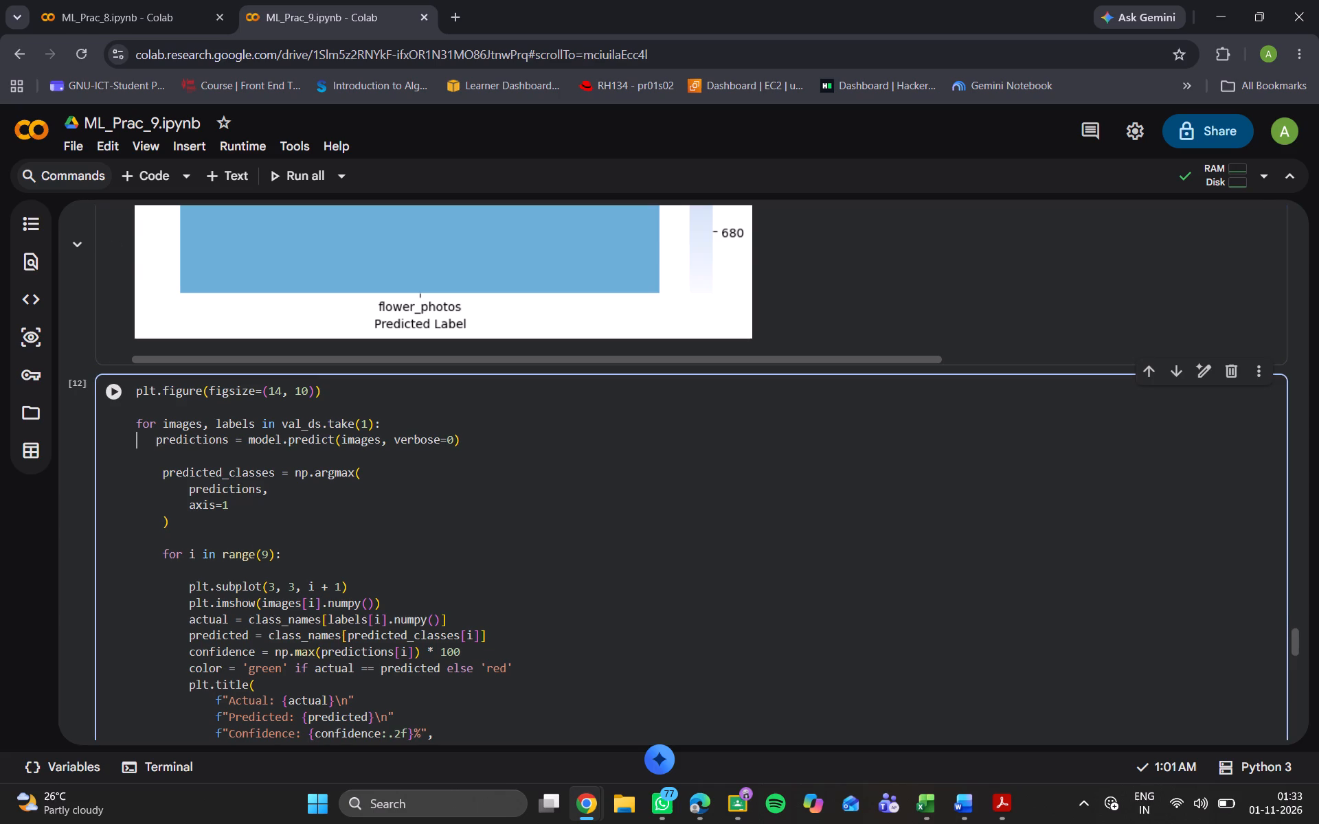
key("space")
key("Down")
key("Delete")
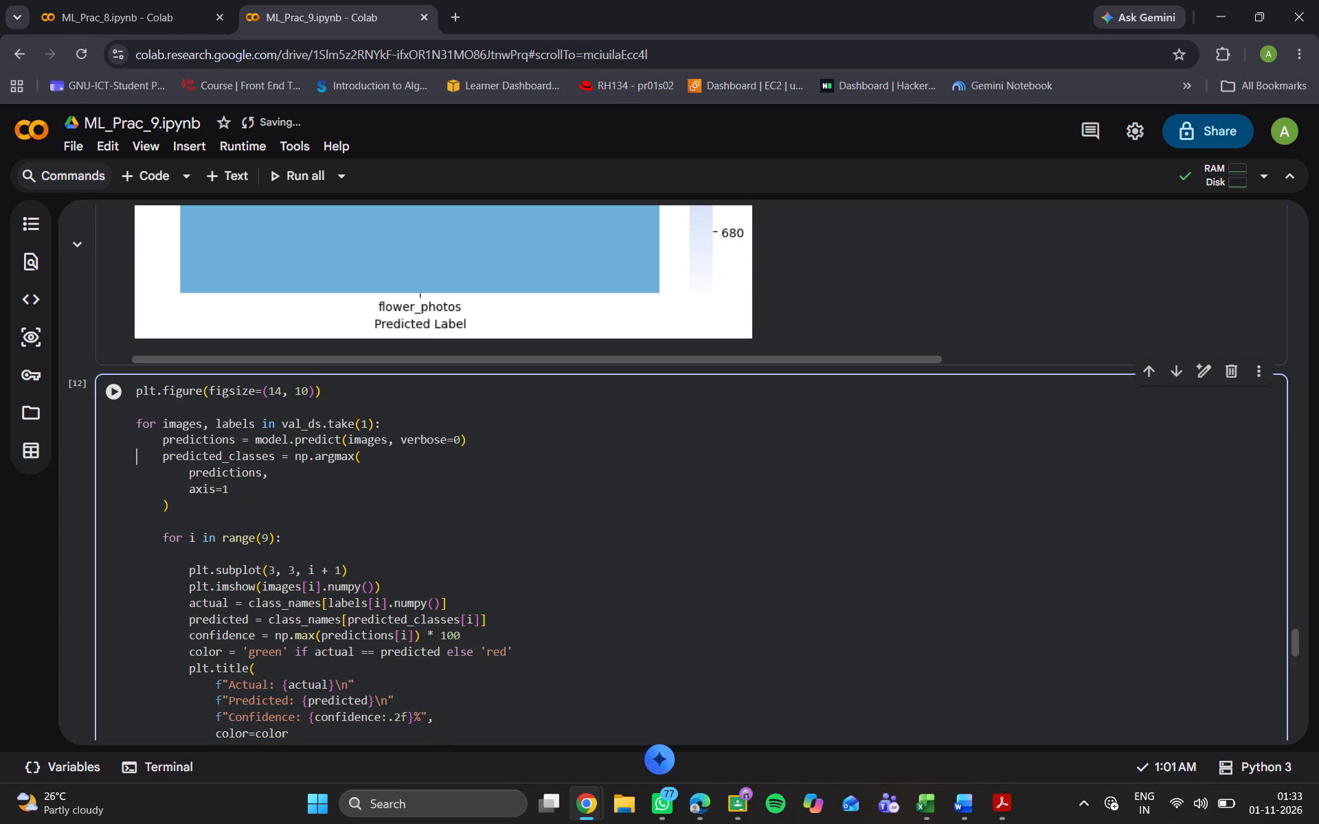
Copy all of the Cell 12 code into Word below the confusion matrix image, under a new "Code :" line.
key("ctrl+a")
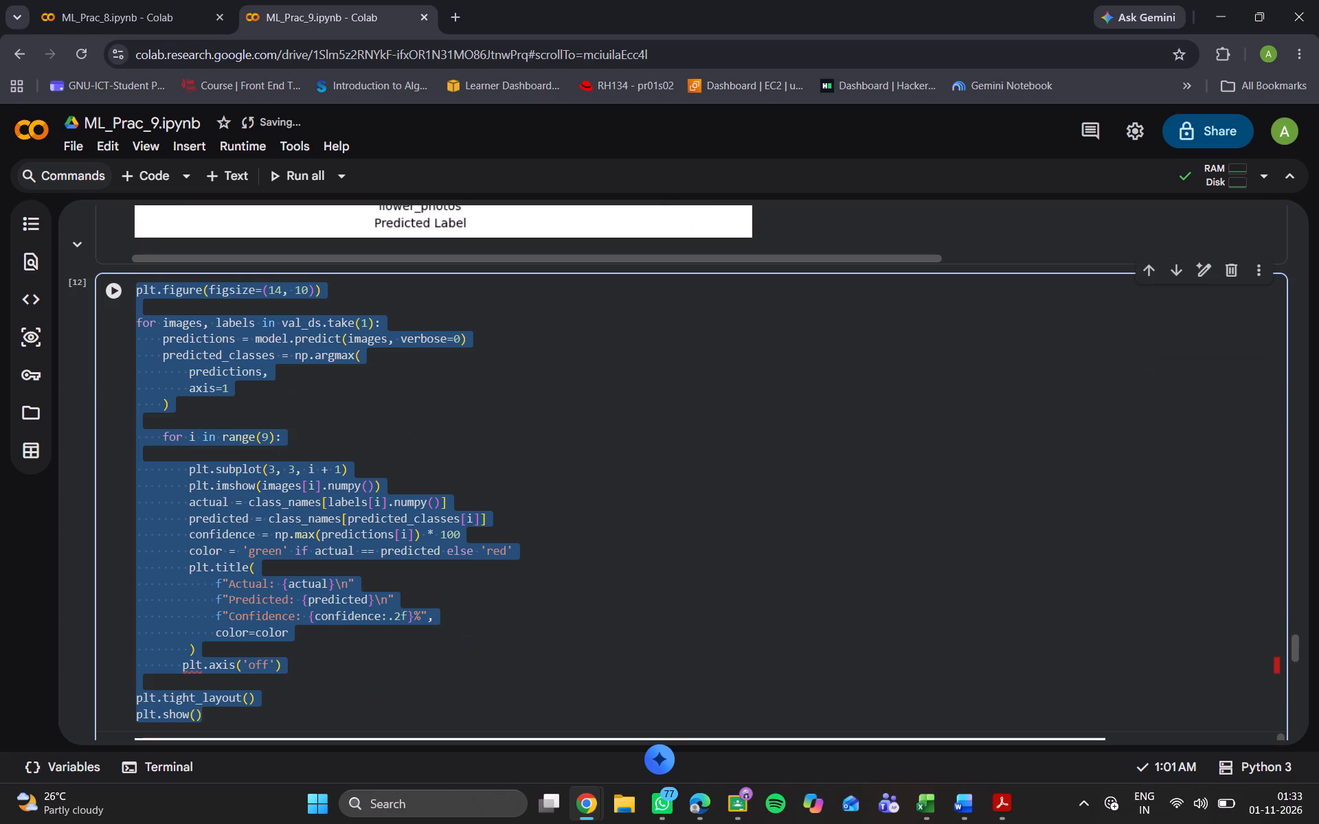
key("ctrl+c")
key("alt+Tab")
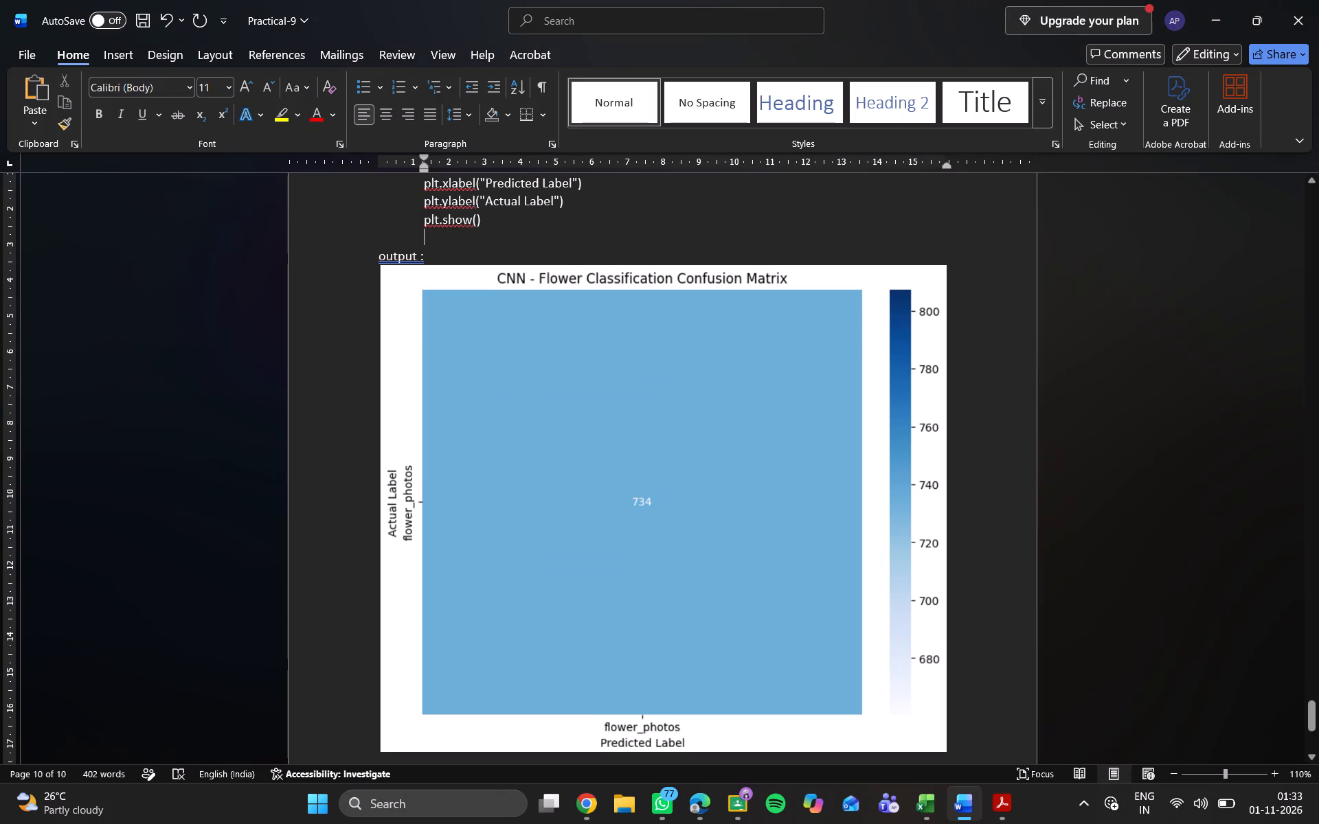
scroll(386, 517, "down", 4)
left_click(981, 386)
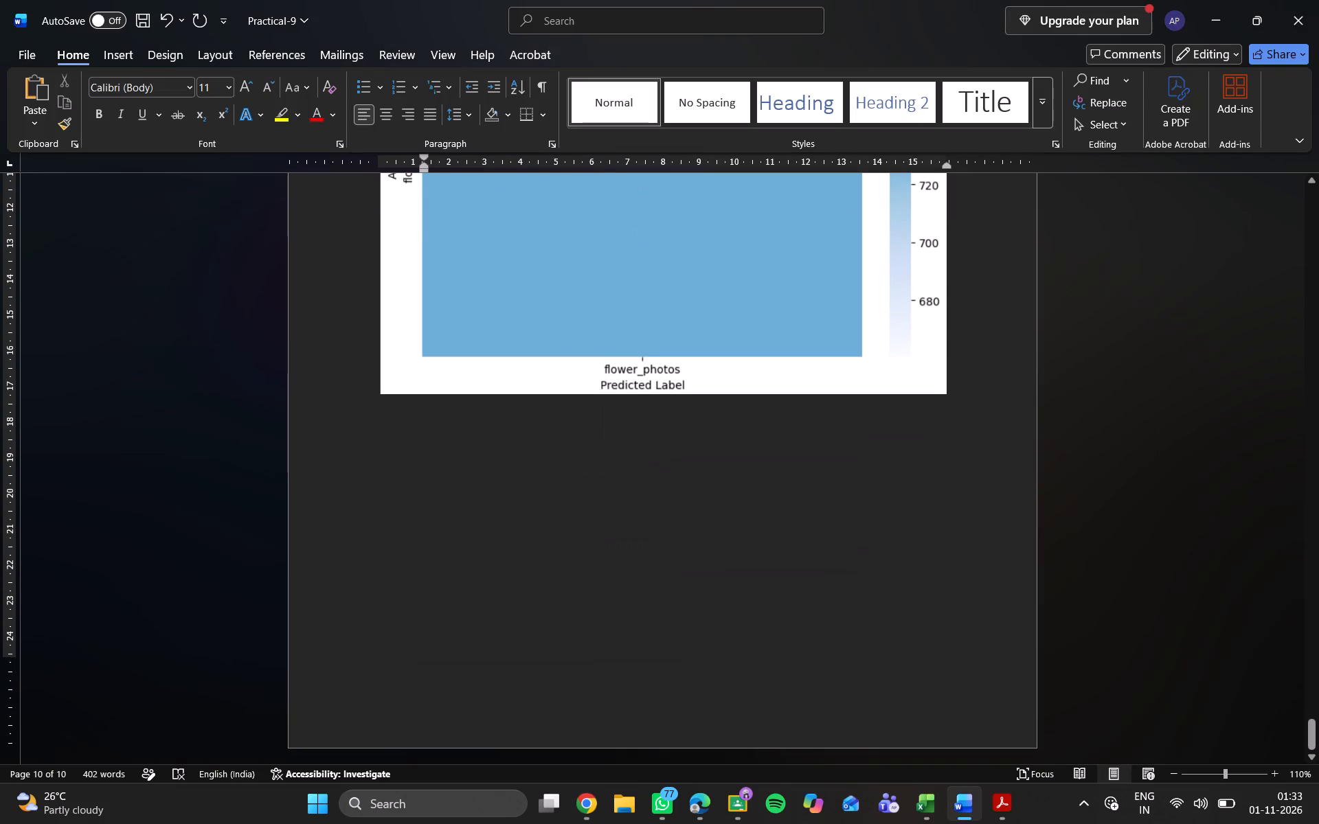
key("Return")
key("Return")
type("code :")
key("space")
key("Return")
key("ctrl+v")
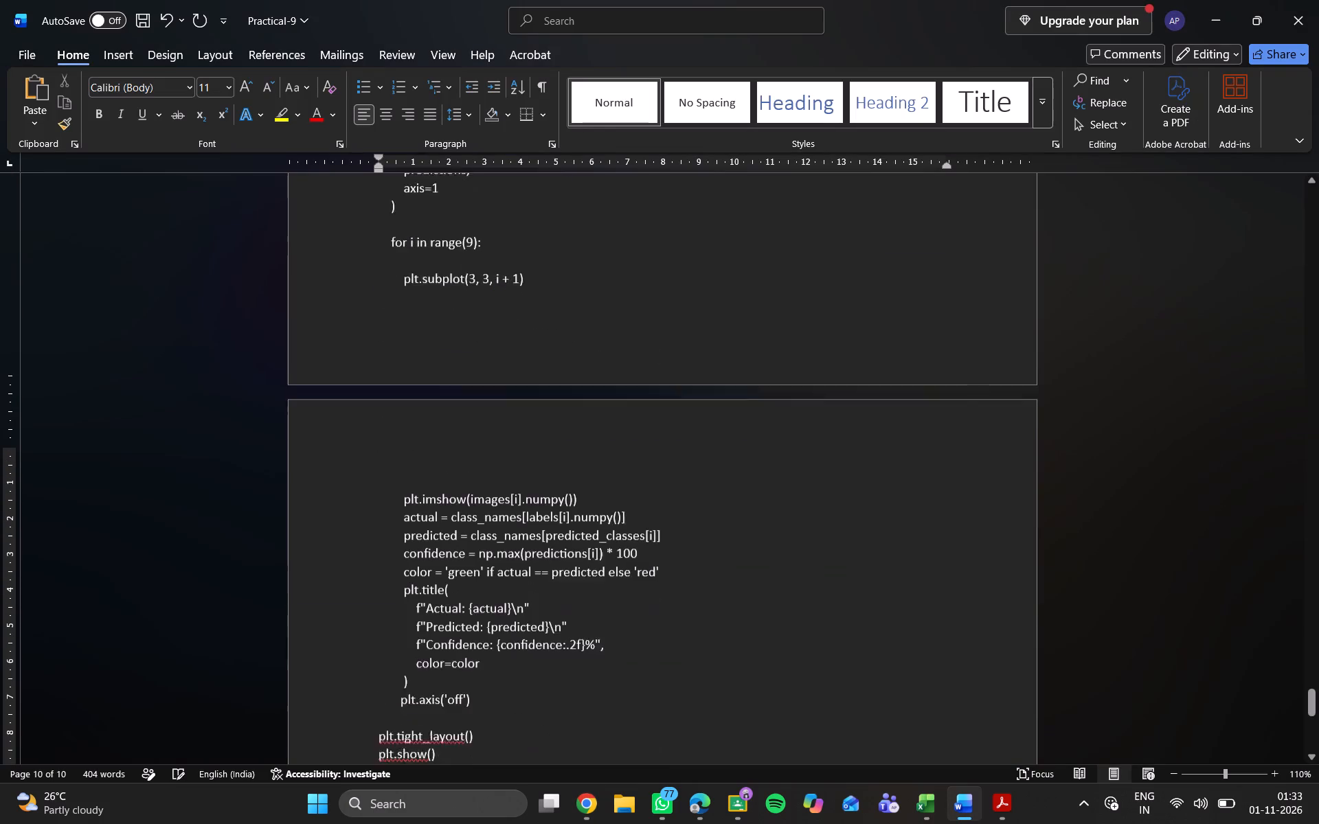
left_click(484, 698)
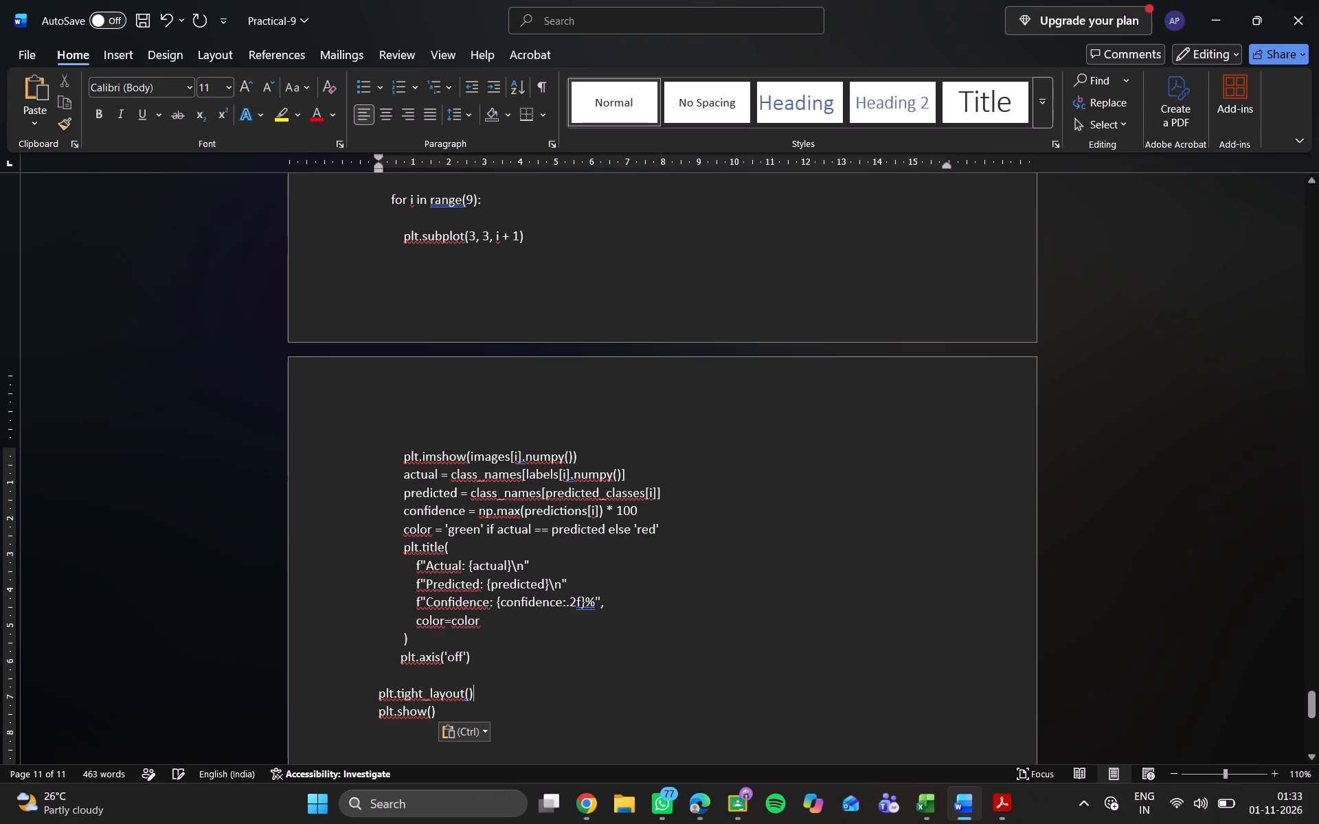
left_click(471, 702)
left_click(497, 720)
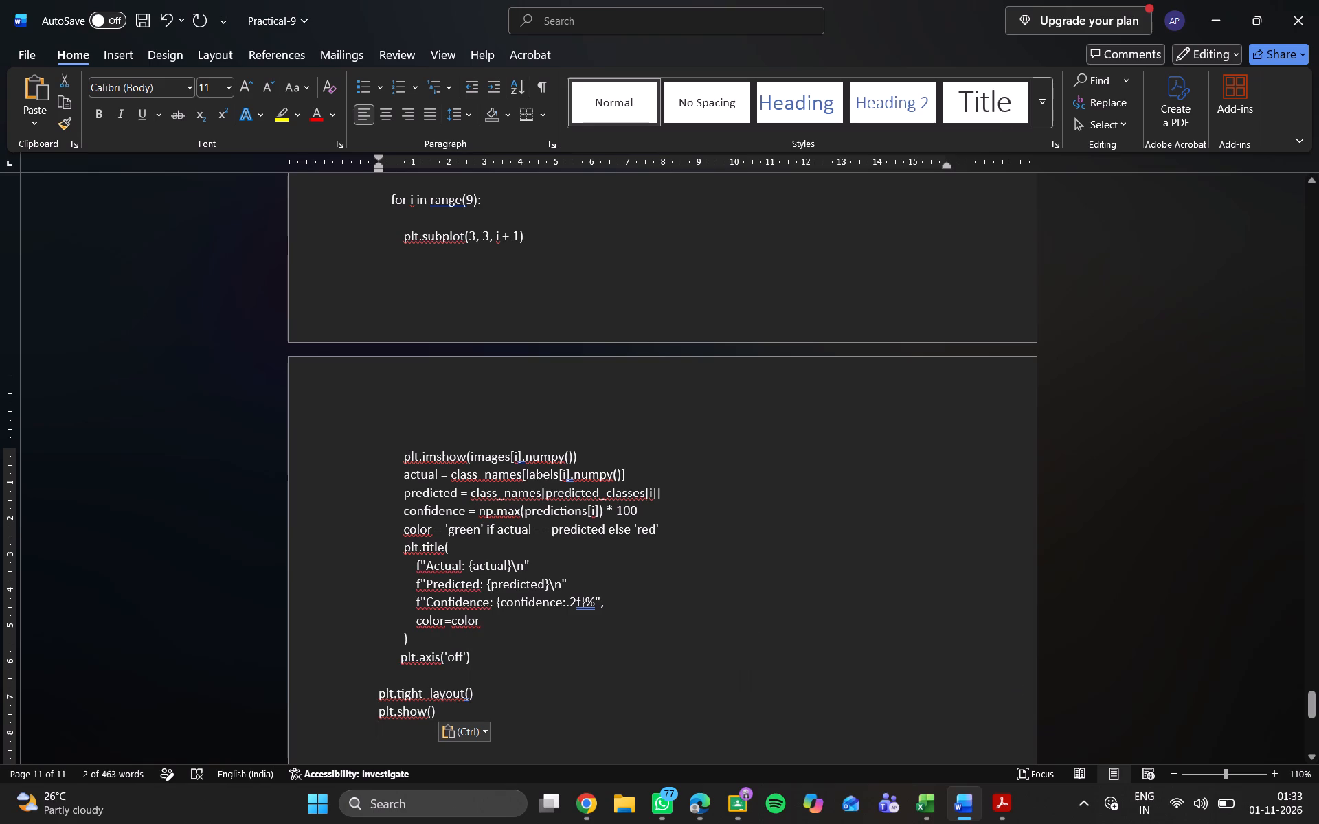
left_click_drag(497, 720, 363, 511)
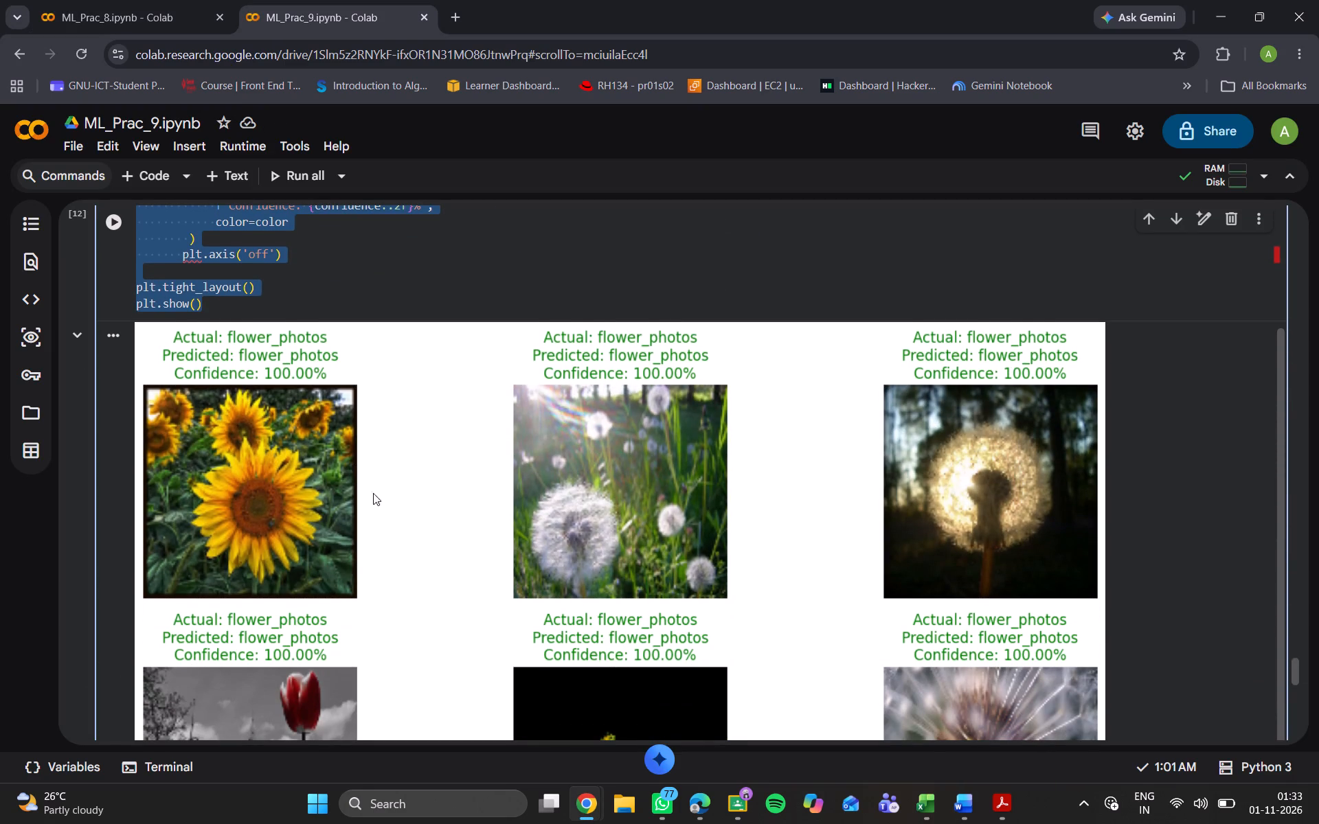
scroll(368, 477, "down", 2)
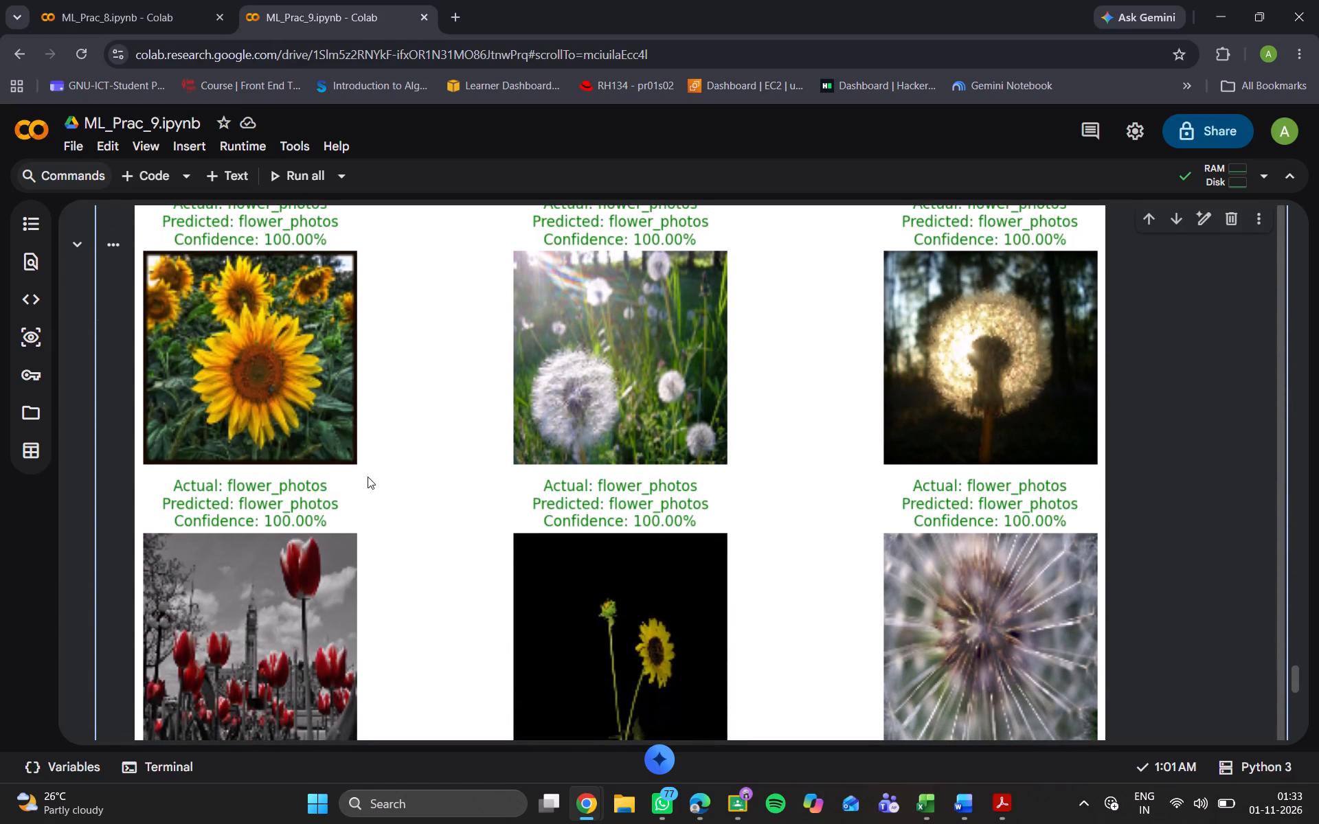
scroll(368, 477, "down", 1)
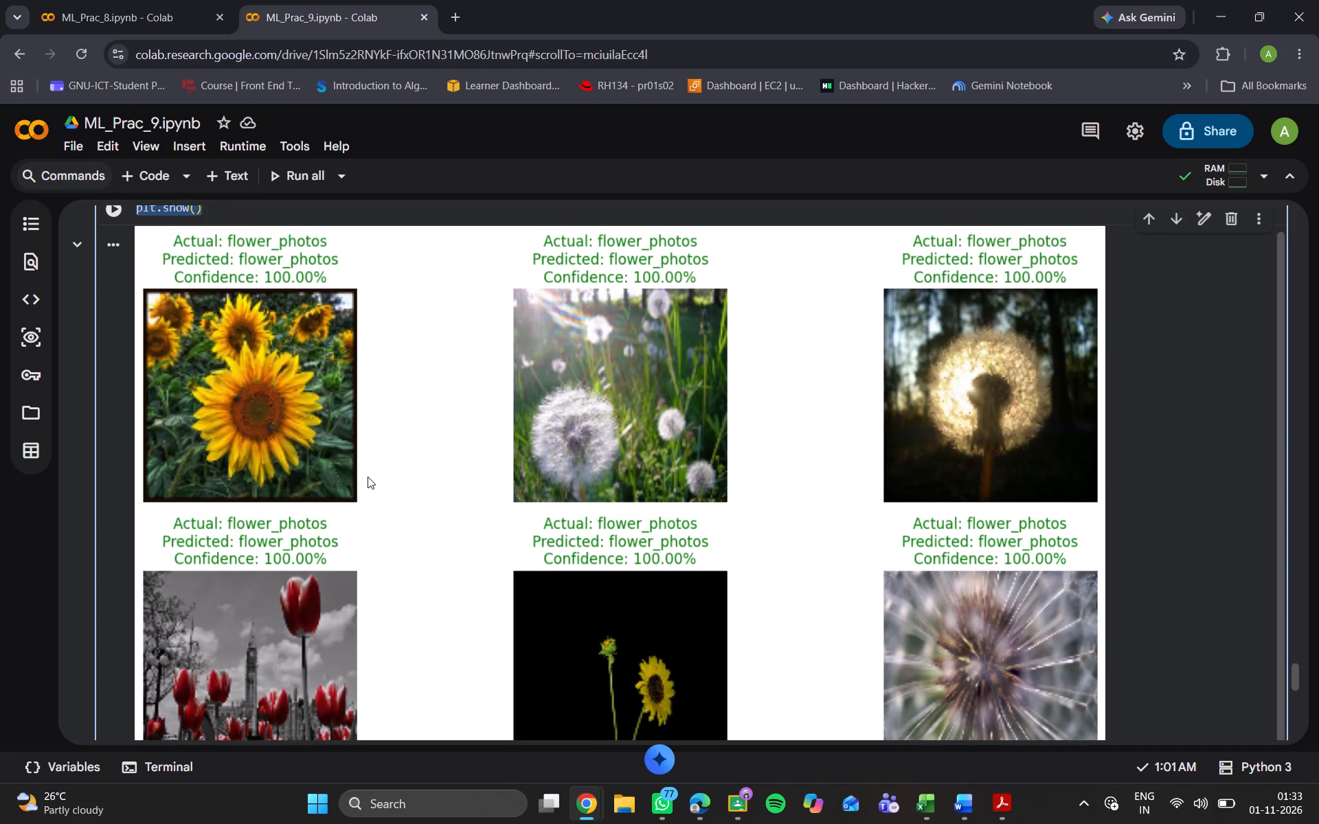
scroll(368, 477, "down", 1)
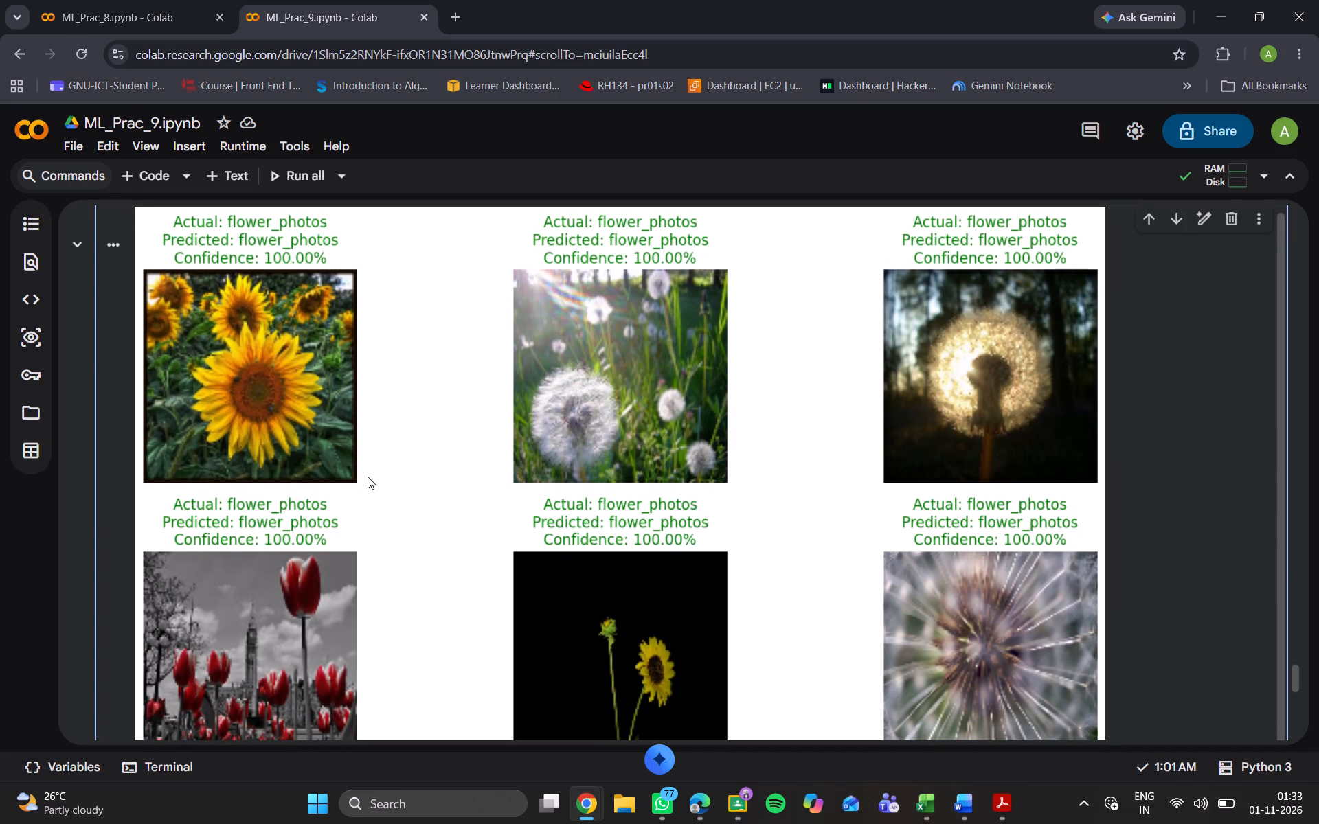
key("shift+super+s")
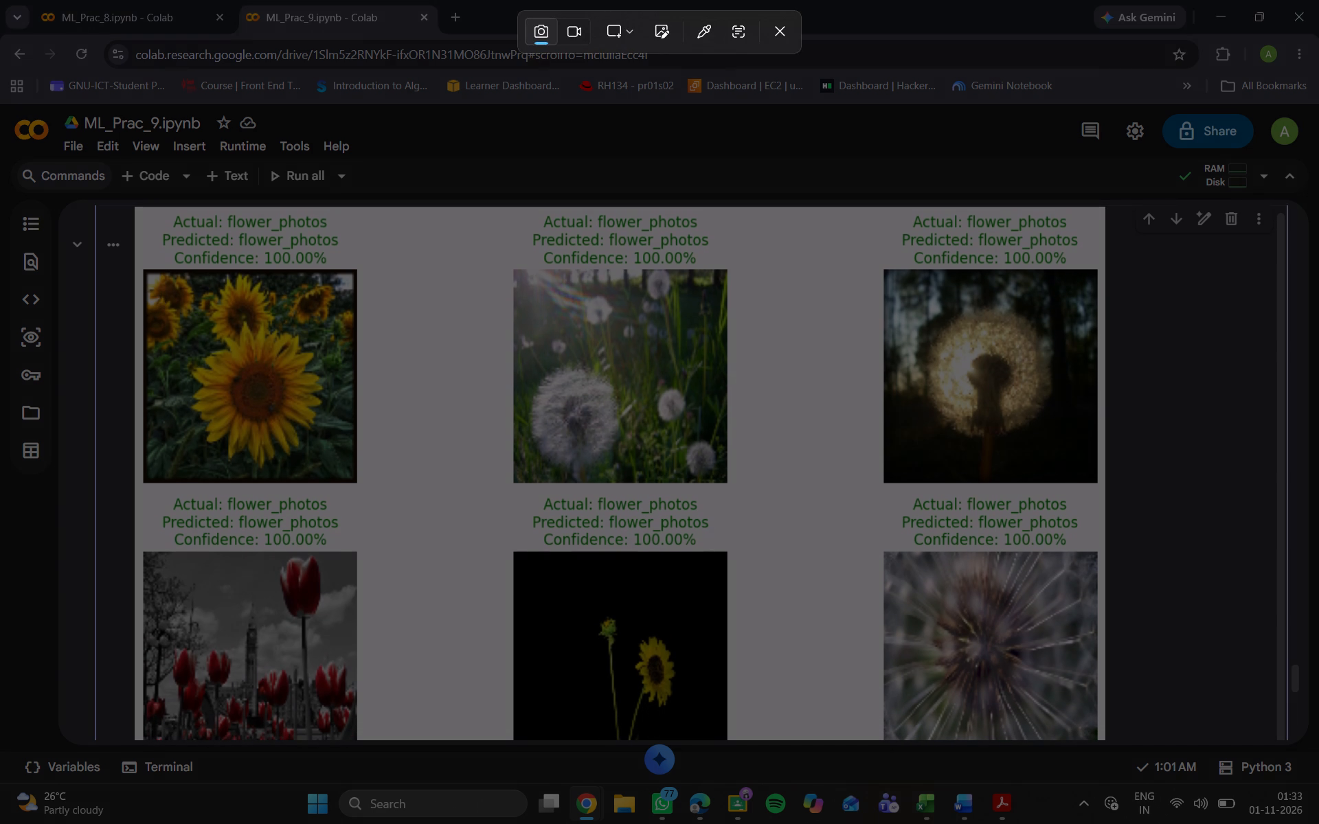
left_click_drag(136, 207, 681, 520)
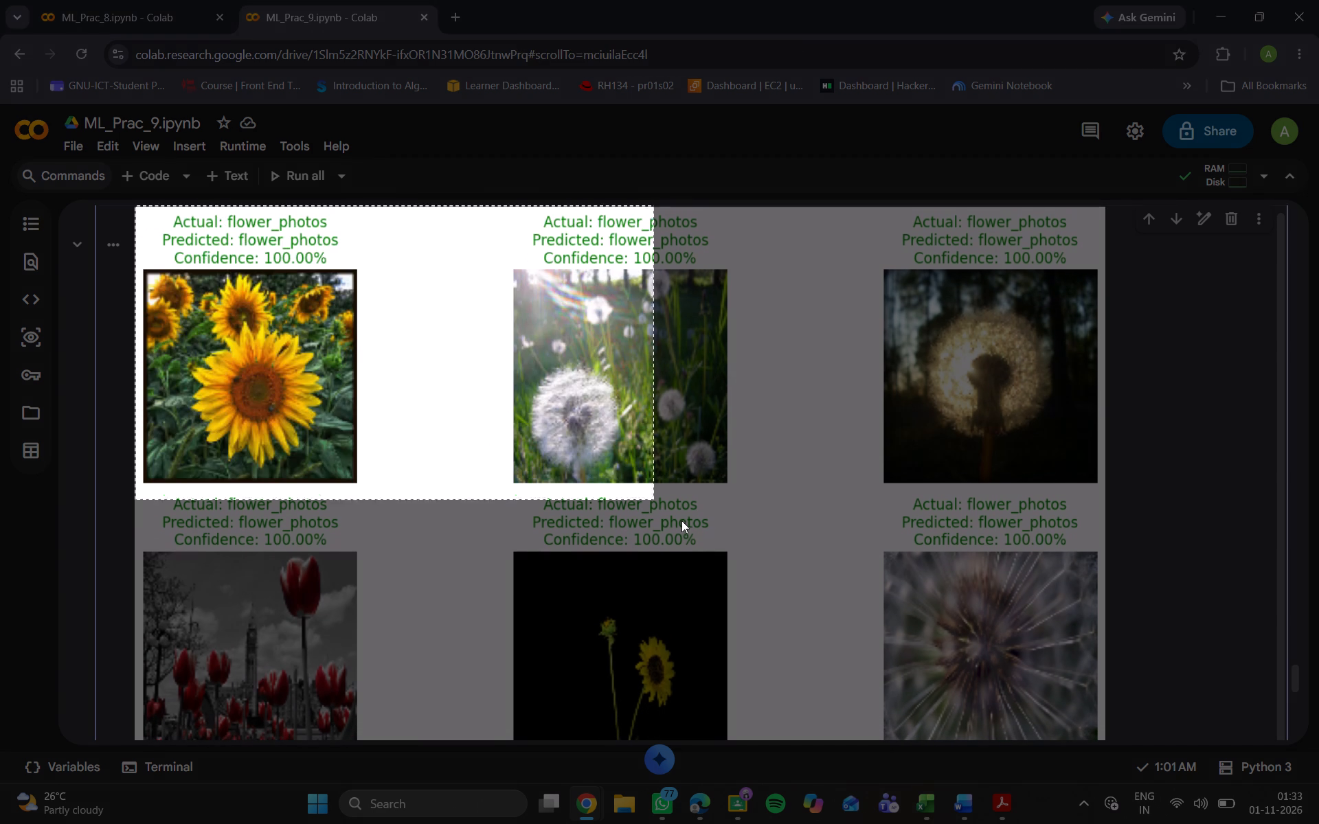
left_click_drag(681, 520, 1059, 739)
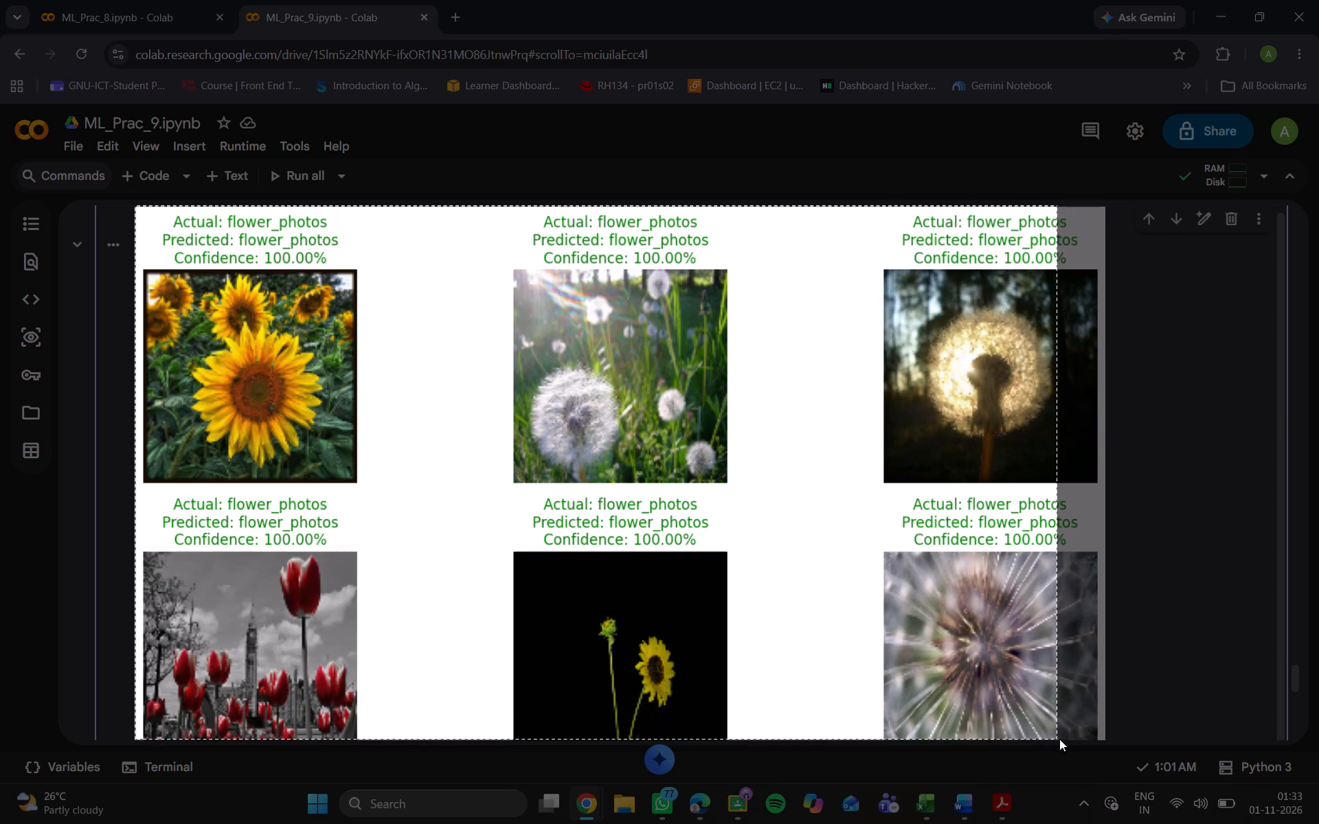
left_click_drag(1059, 739, 1110, 747)
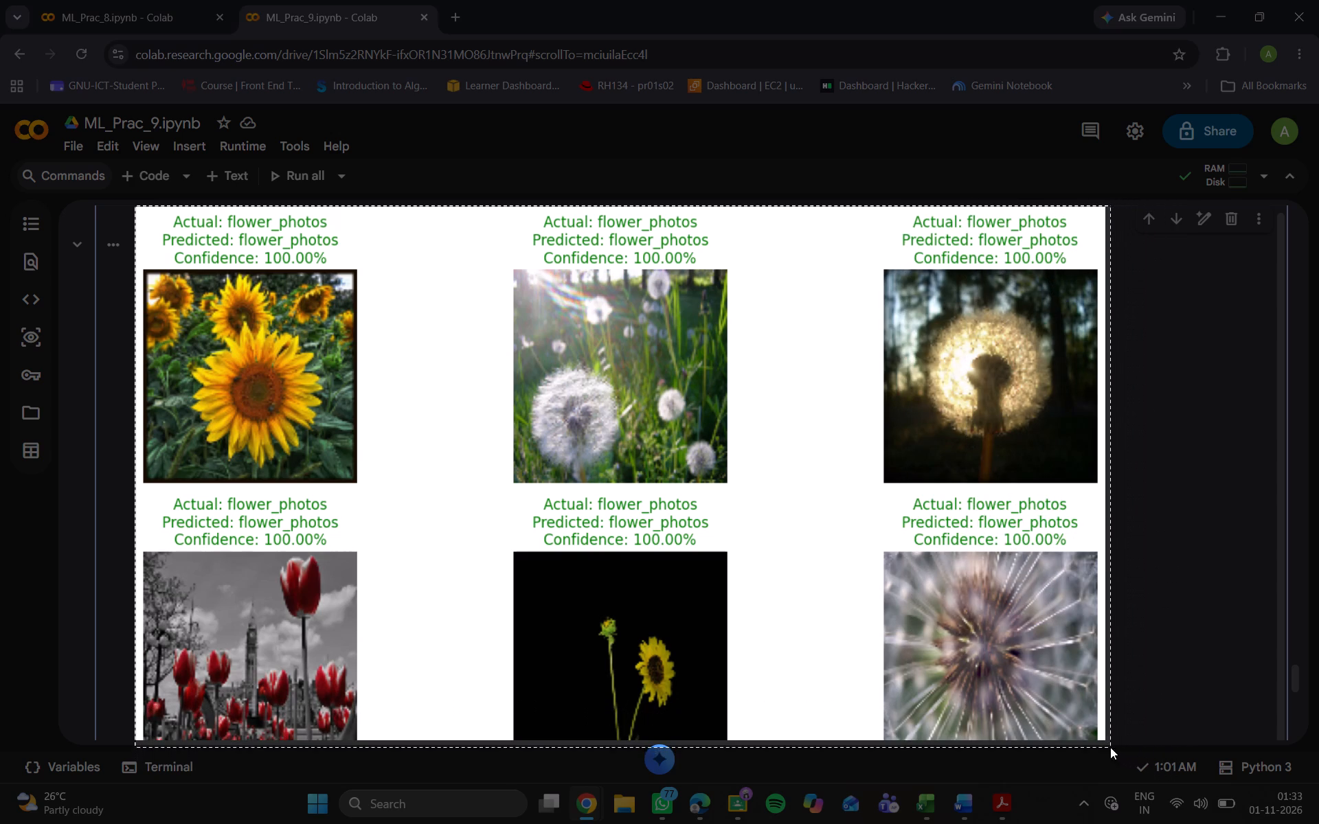
left_click_drag(1110, 747, 1105, 739)
Add an "output :" line in Word below the Cell 12 code's plt.show() and insert the captured prediction screenshot under it.
key("alt+Tab")
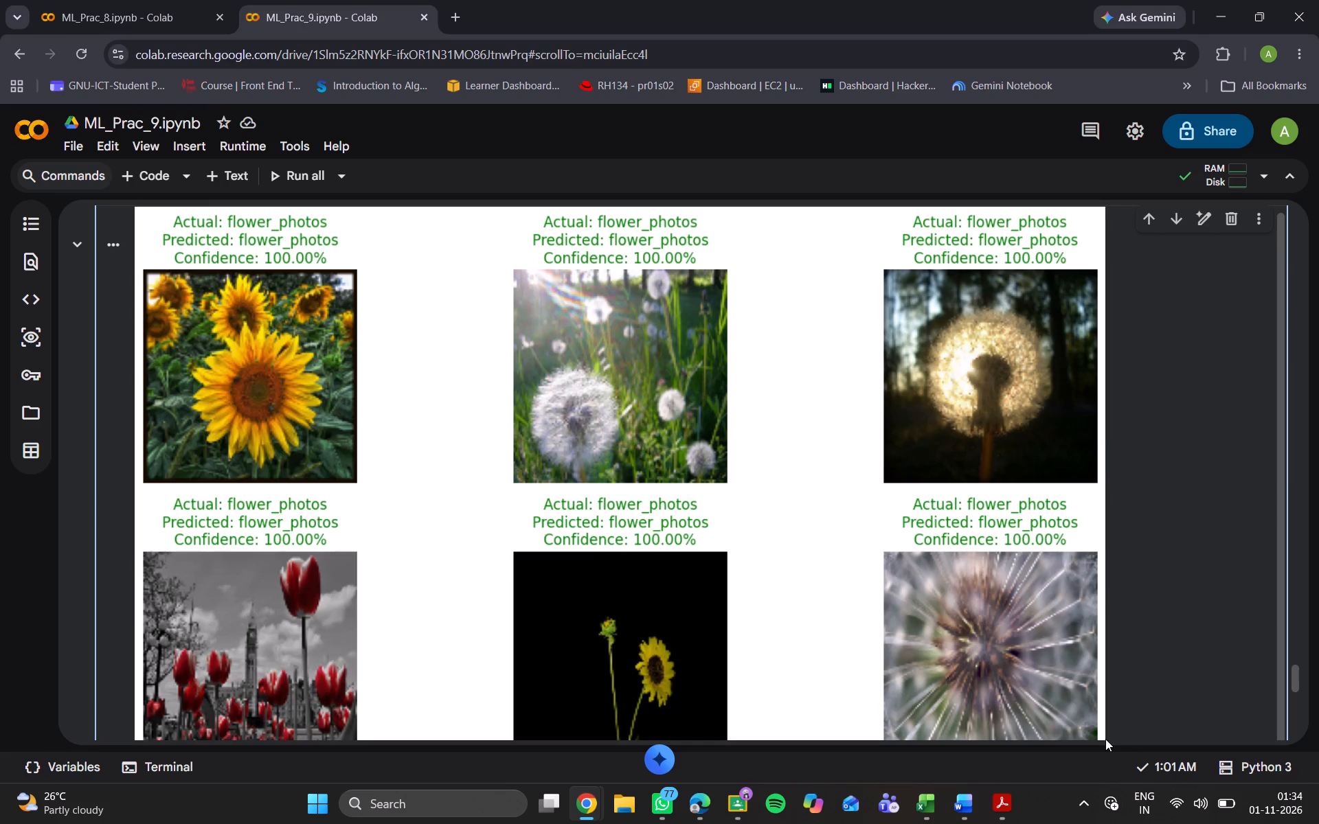
key("alt+Tab")
key("alt+Tab")
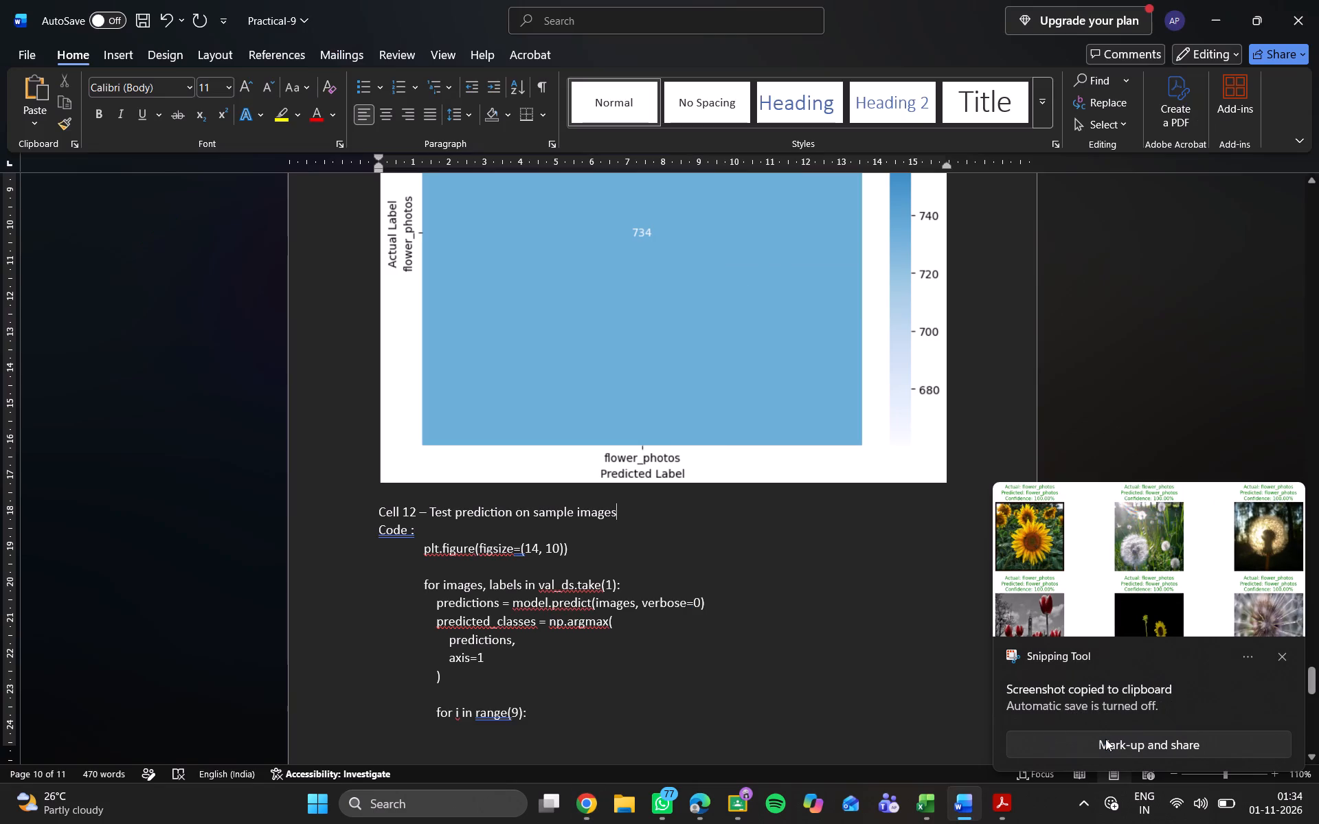
key("Return")
key("ctrl+z")
key("Down")
key("Down")
key("Down")
key("Down")
key("Down")
key("Down")
key("Down")
key("Down")
key("Down")
key("Down")
key("Down")
key("Down")
key("Down")
key("Down")
key("Down")
key("Down")
key("Down")
key("Down")
key("Down")
key("Down")
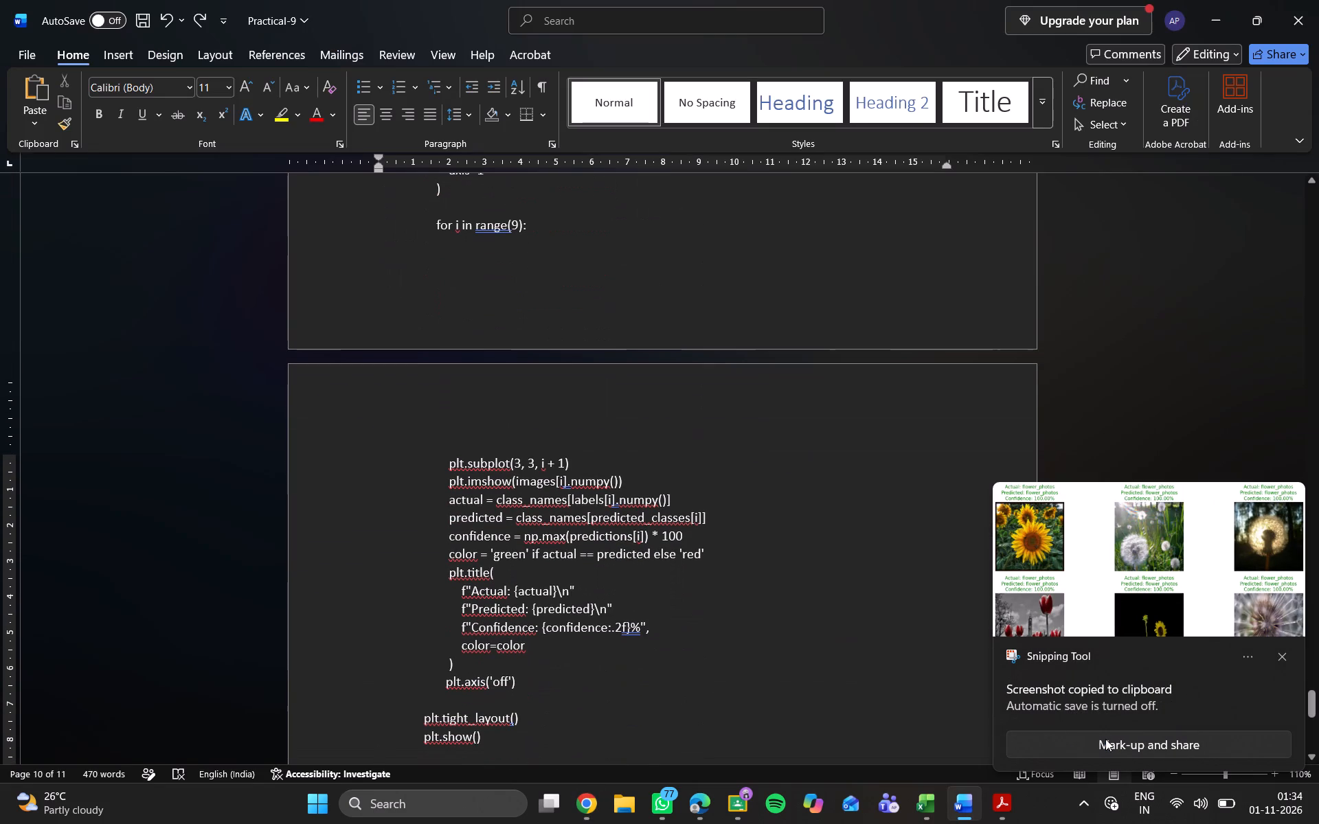
key("Return")
type("output :")
key("space")
key("Return")
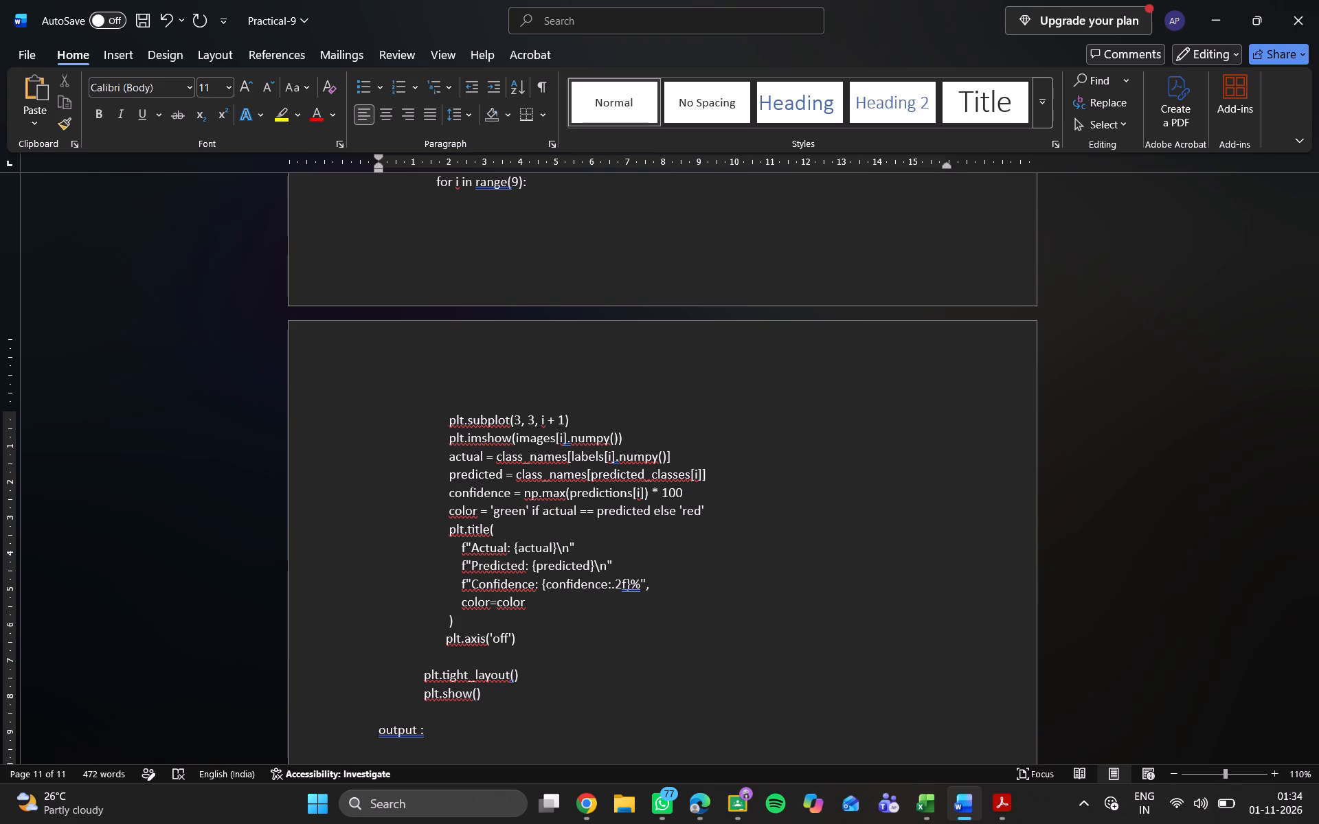
key("ctrl+v")
Capture the last row of the Cell 12 prediction grid in Colab, including the lower part of row two, and insert it below Word's first output image.
key("alt+Tab")
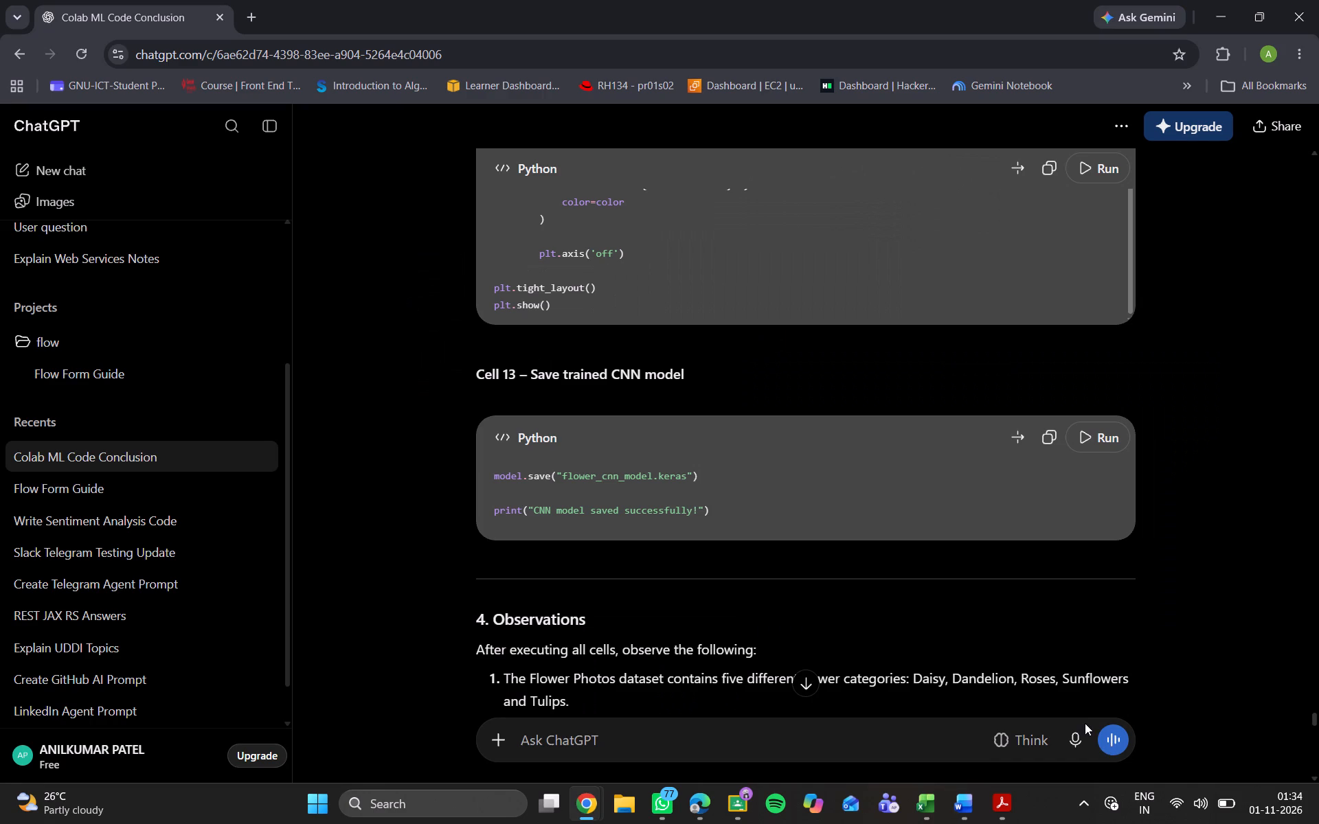
key("alt+Tab")
key("alt+Tab")
key("alt+Tab")
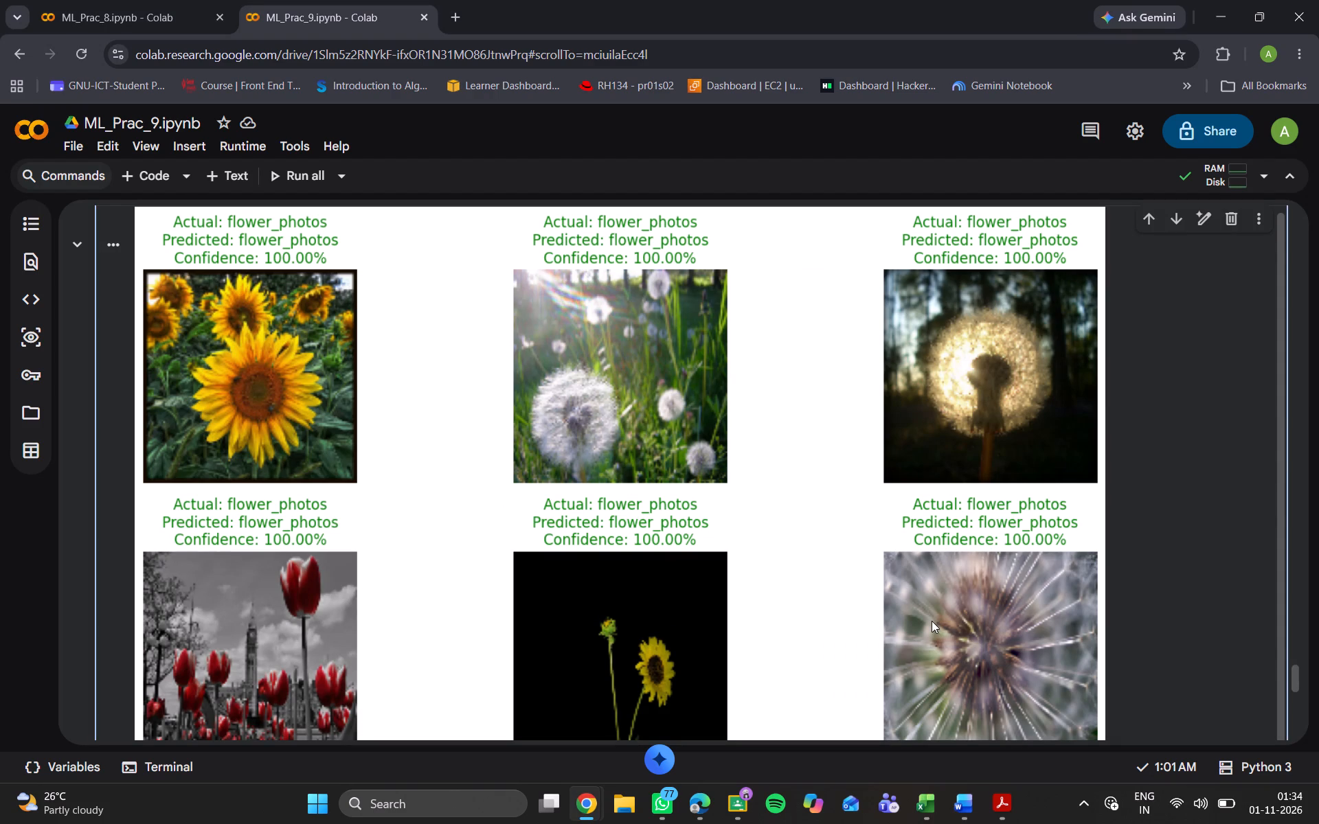
scroll(744, 706, "down", 1)
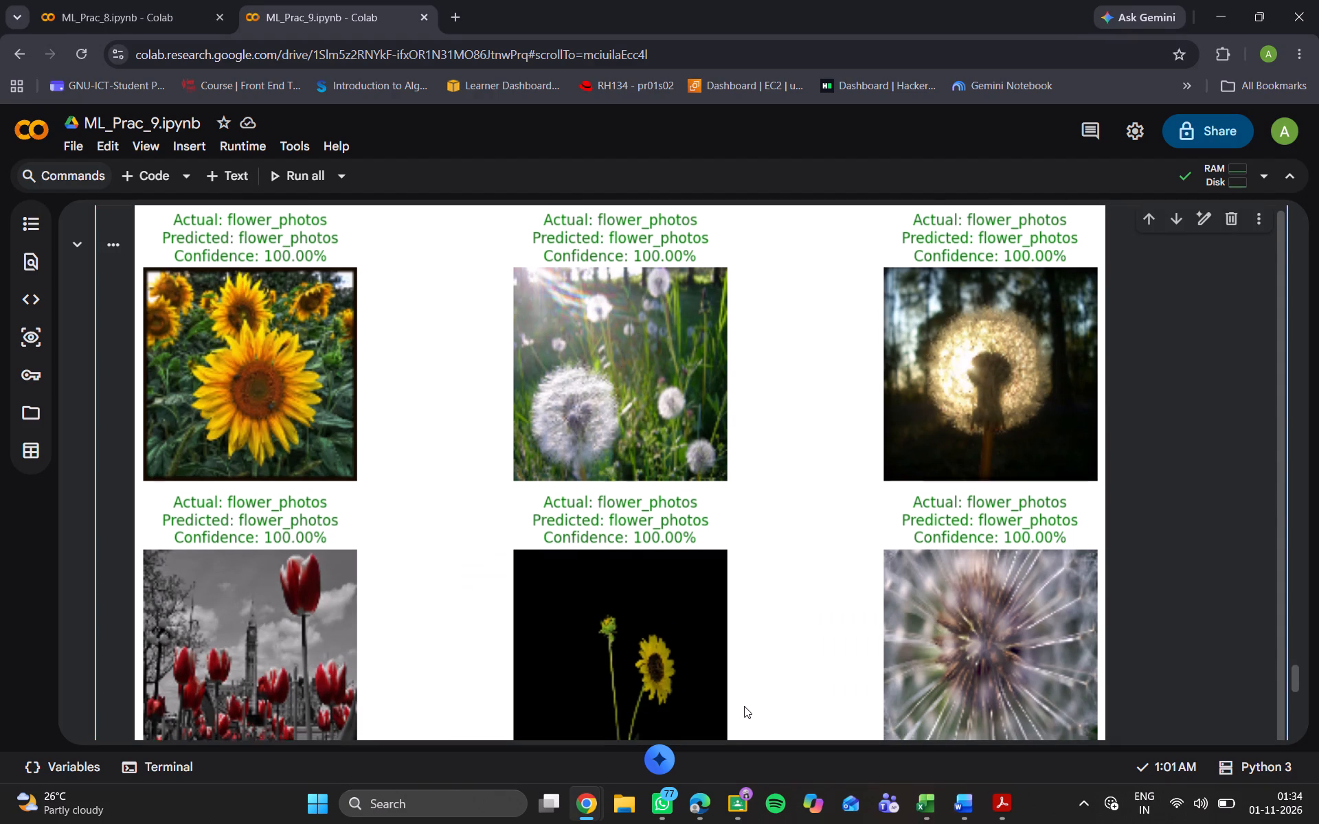
scroll(744, 706, "down", 4)
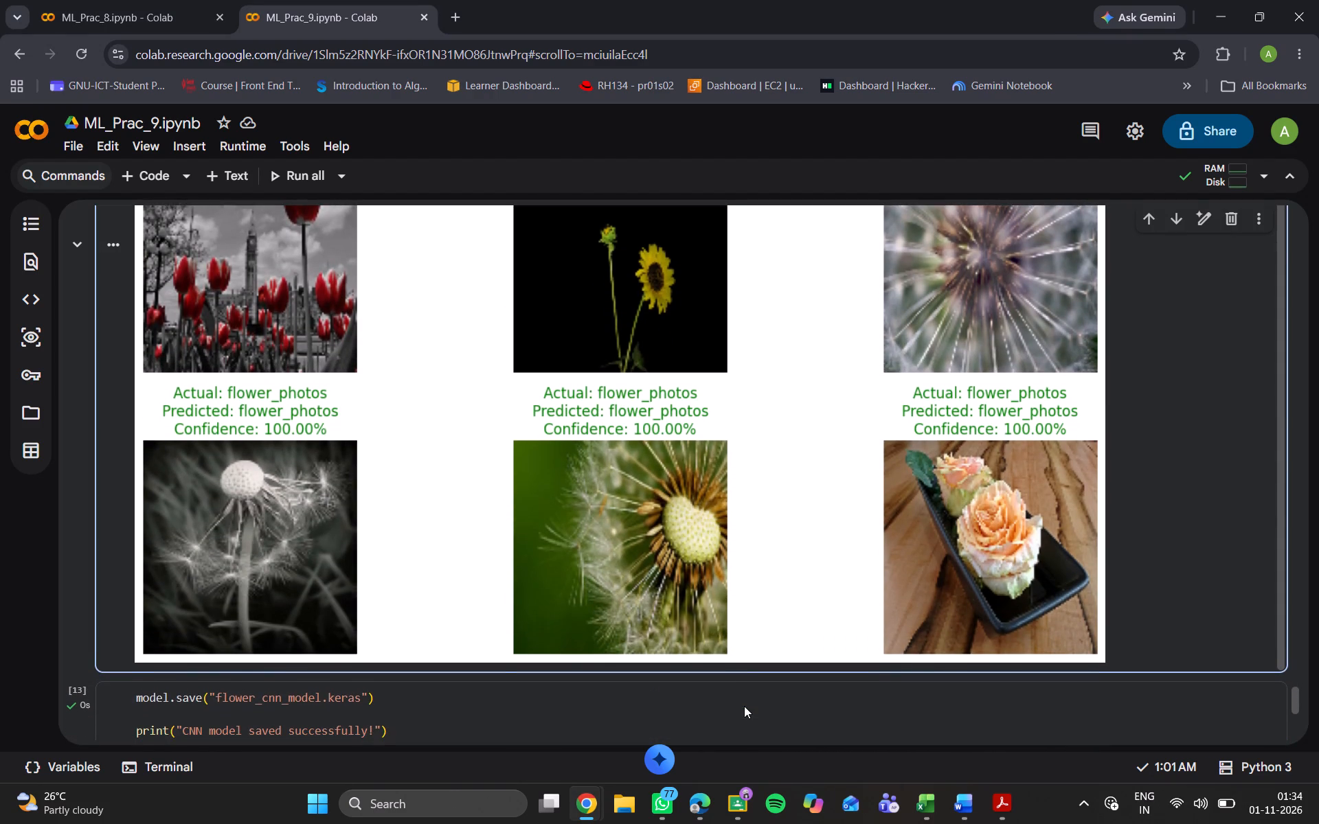
key("shift+super+s")
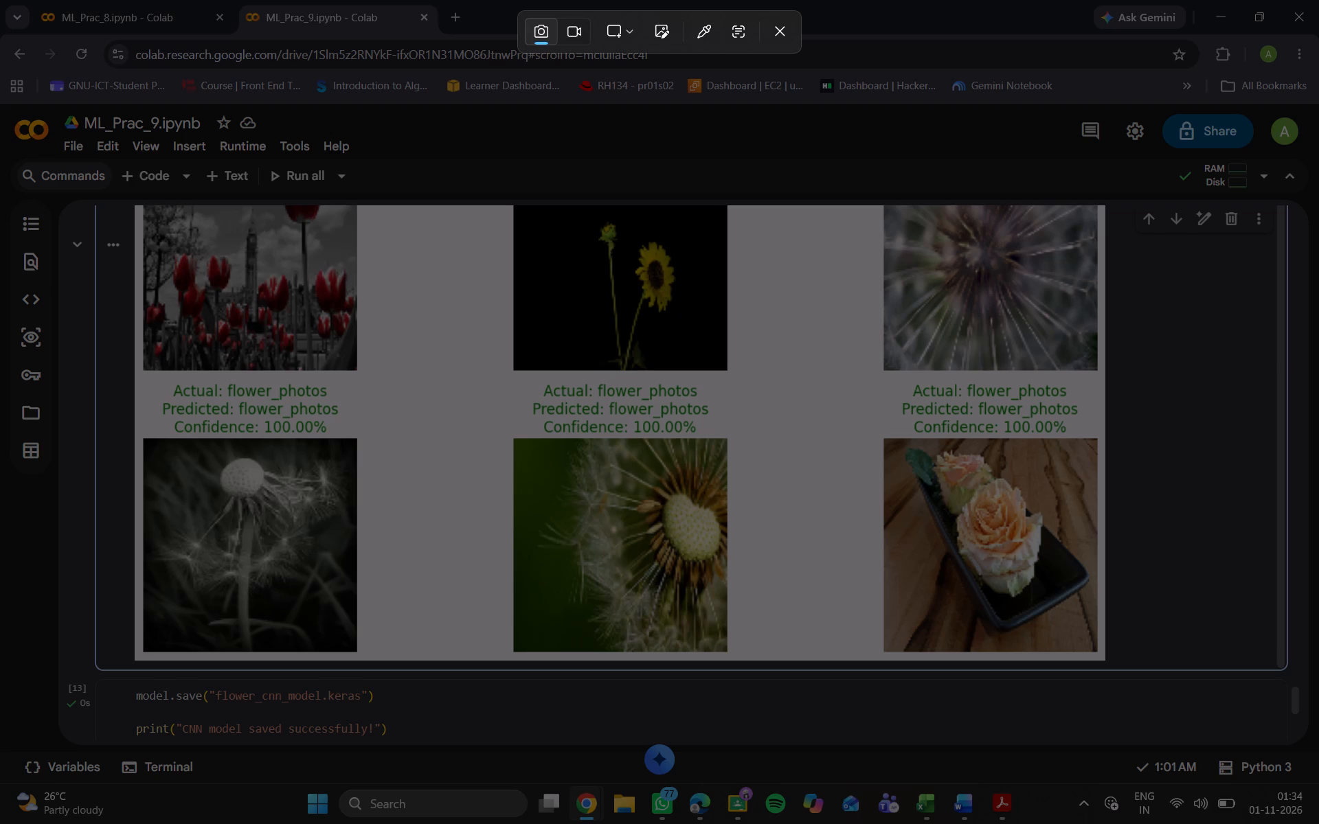
left_click_drag(133, 332, 987, 691)
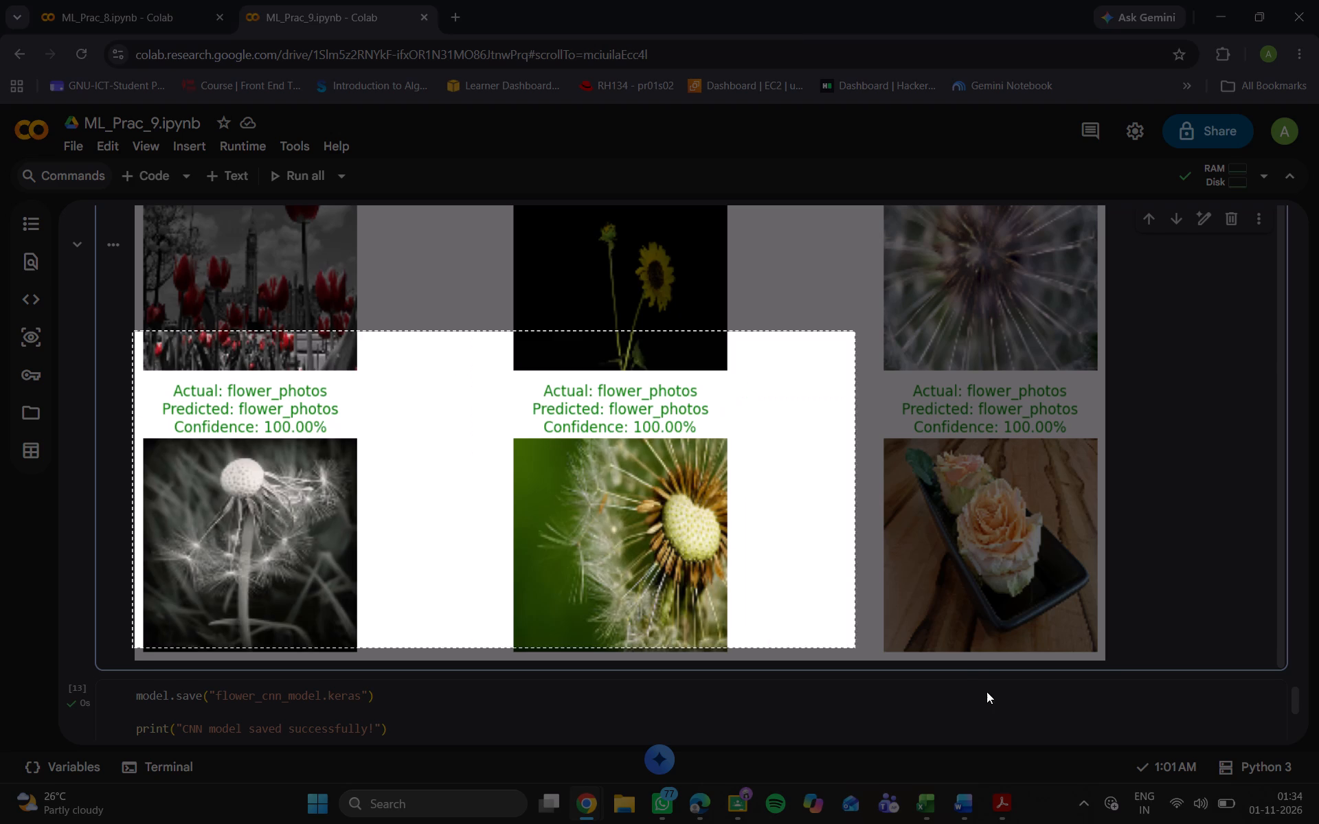
left_click_drag(987, 691, 1109, 659)
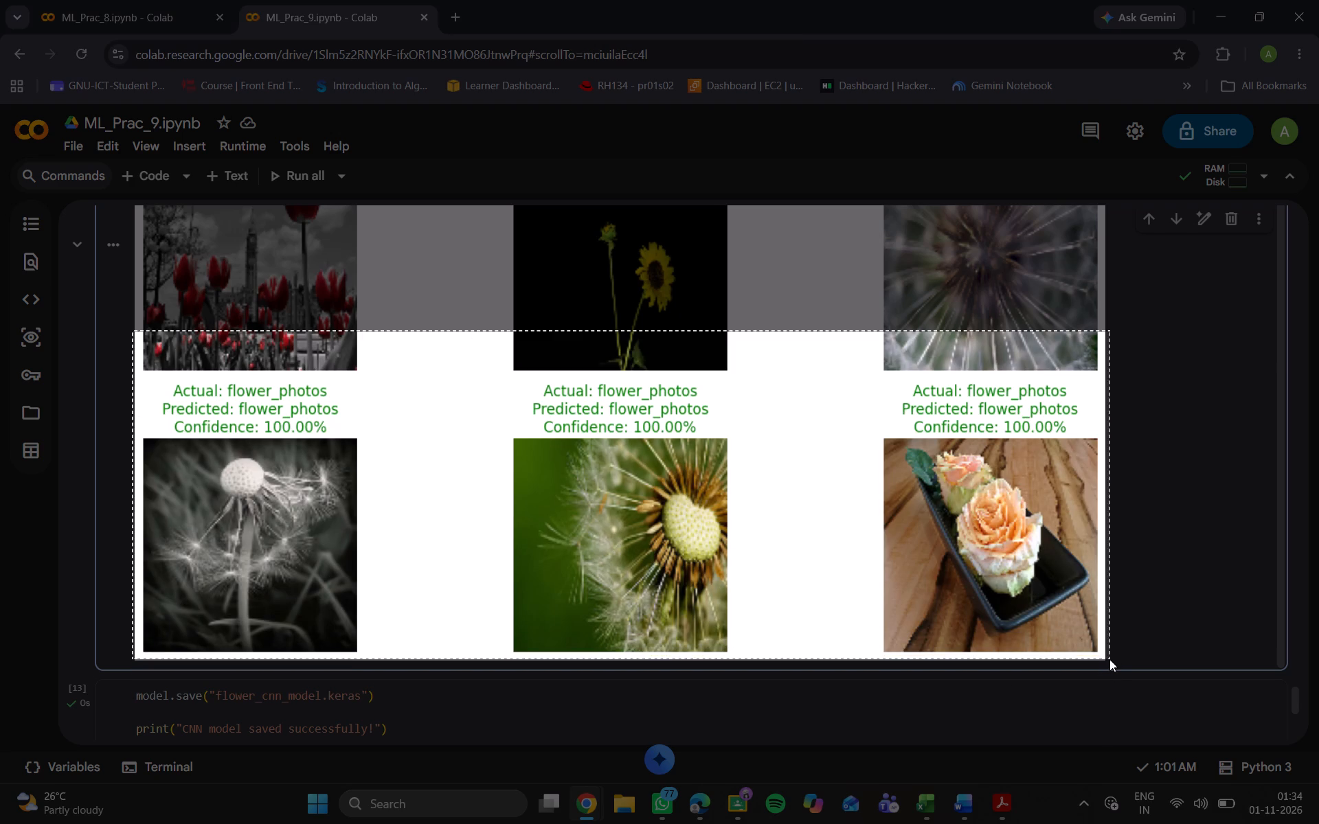
left_click_drag(1109, 659, 1105, 659)
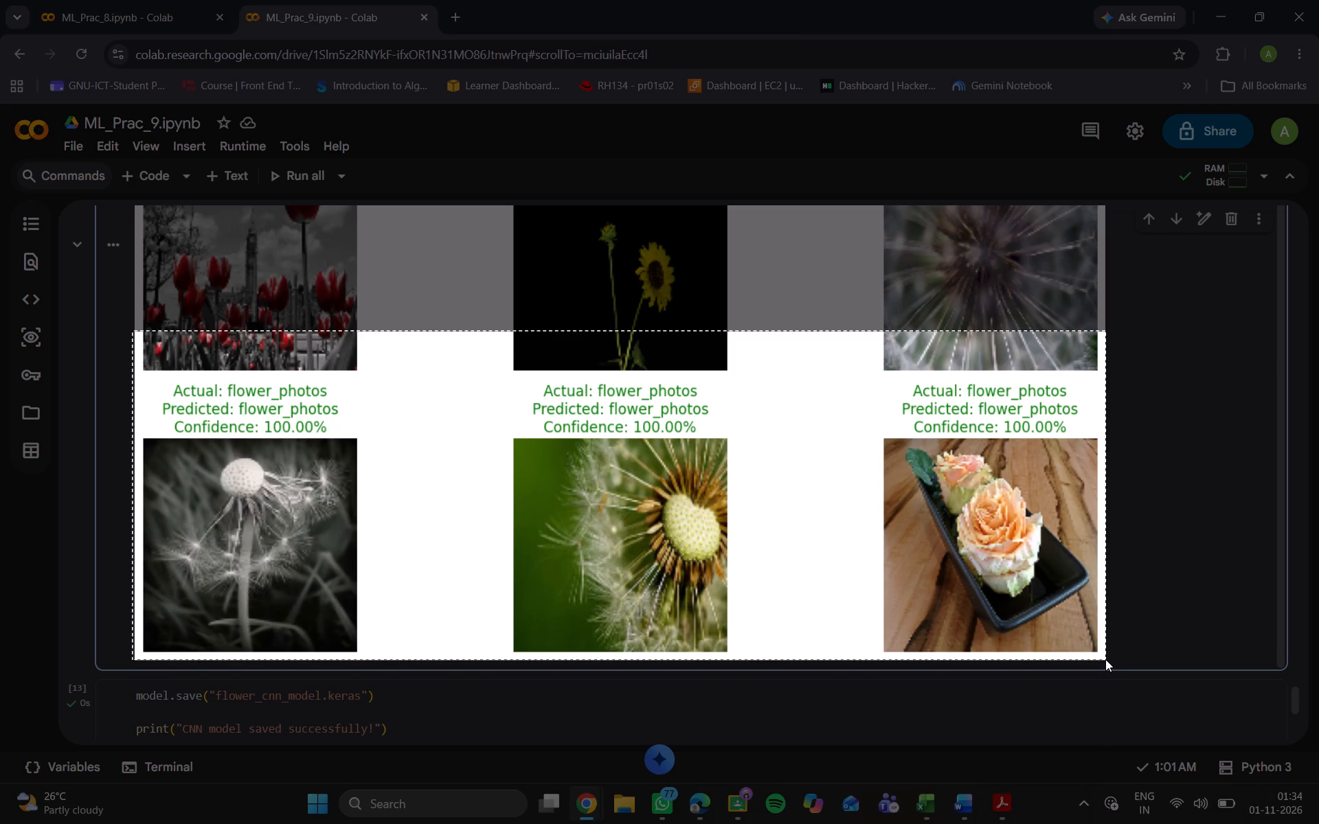
left_click_drag(1105, 659, 1104, 659)
key("alt+Tab")
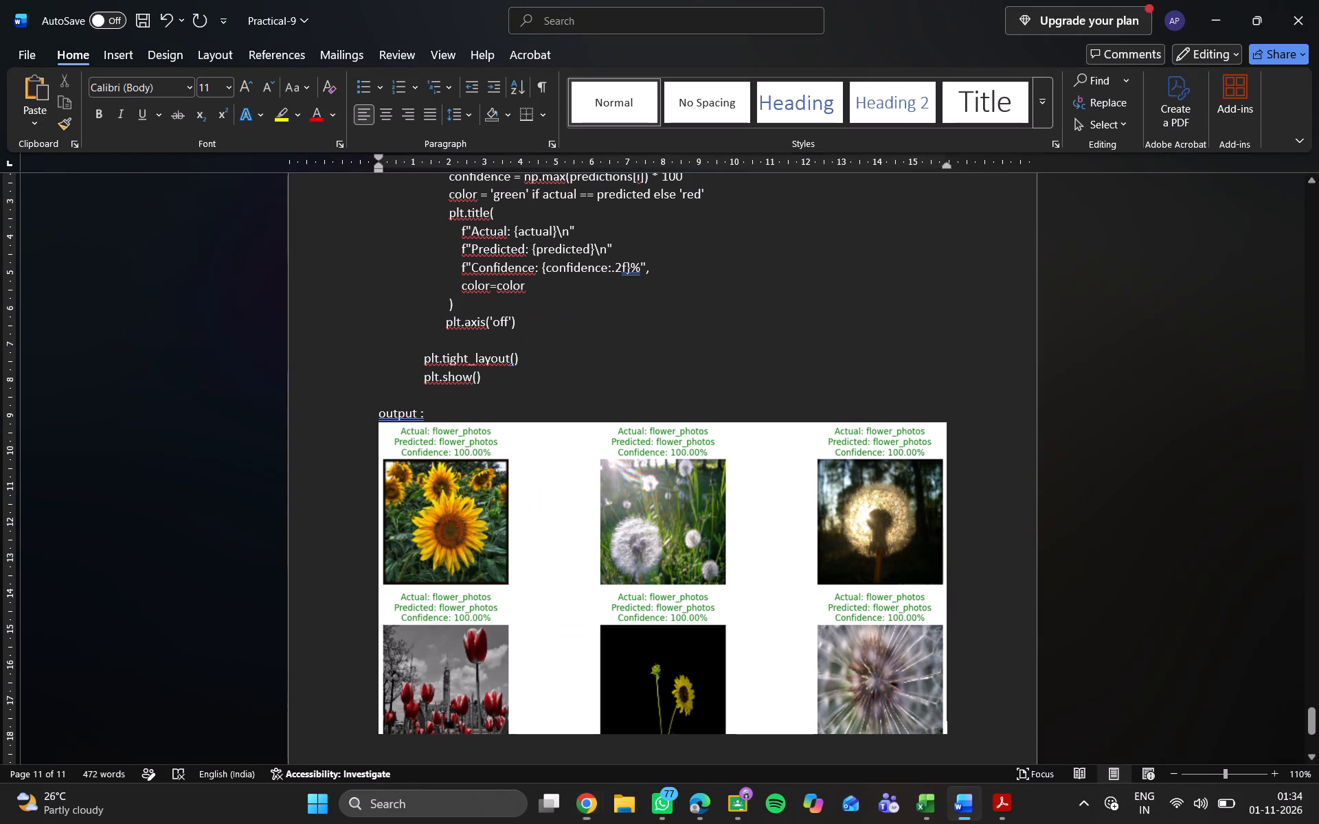
key("Return")
key("ctrl+v")
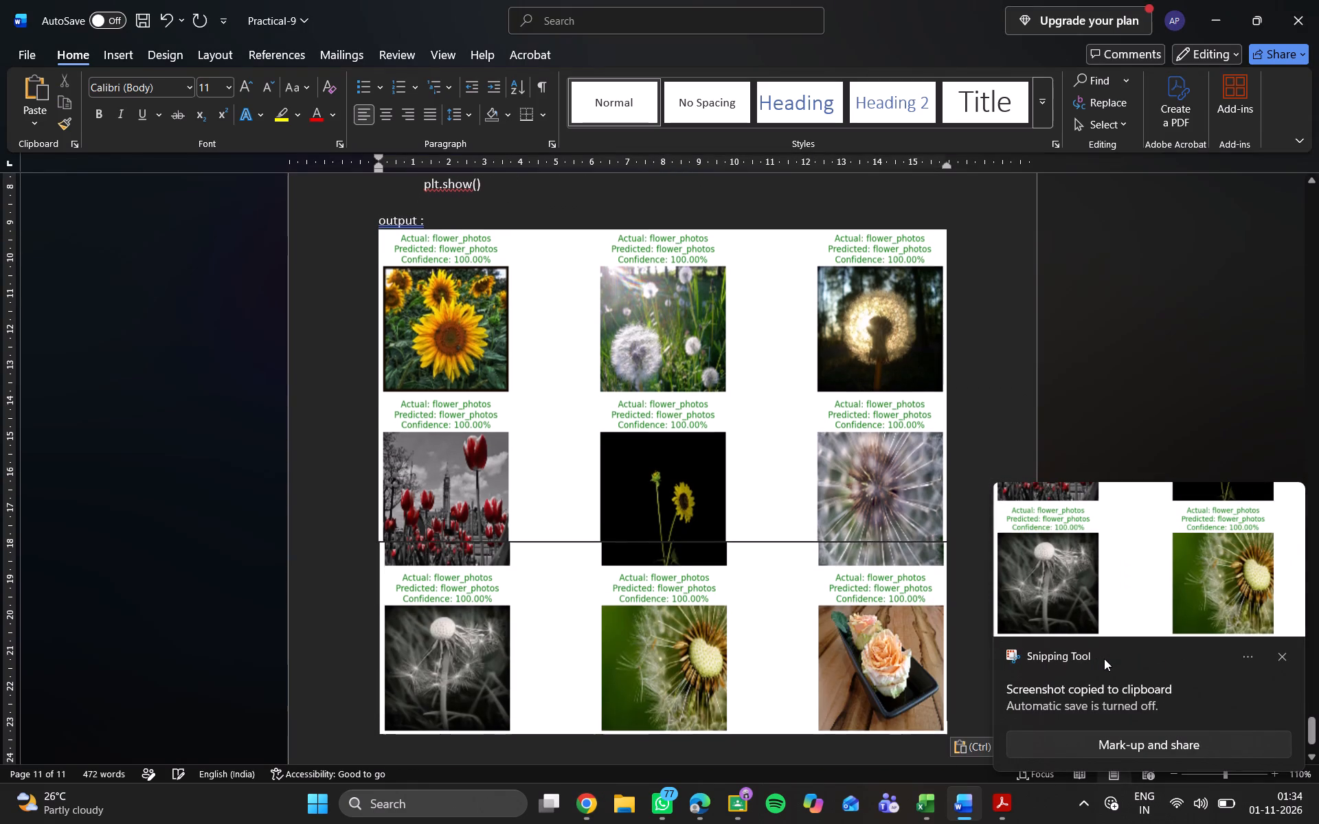
Put the lower Cell 12 output screenshot in Word into crop mode.
left_click(758, 635)
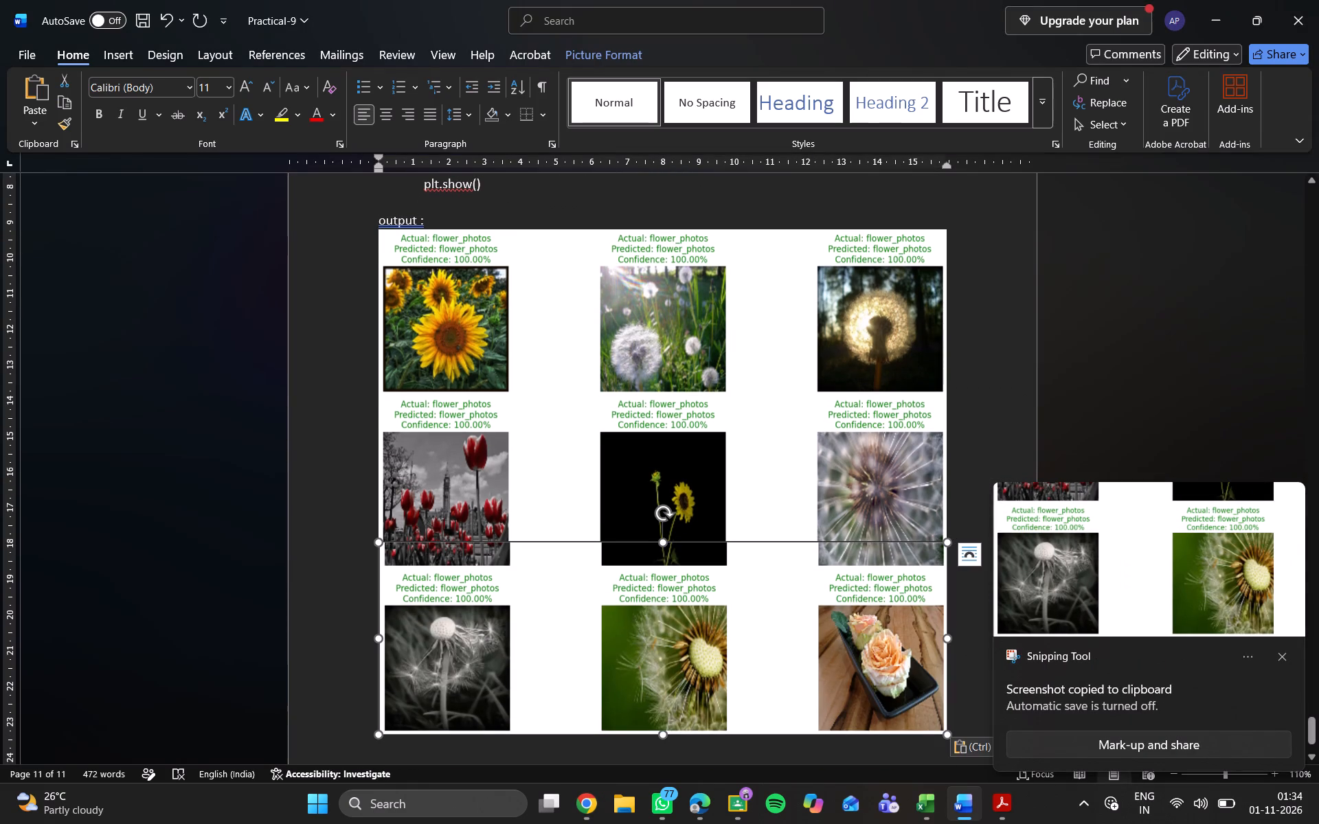
right_click(774, 629)
scroll(774, 629, "down", 1)
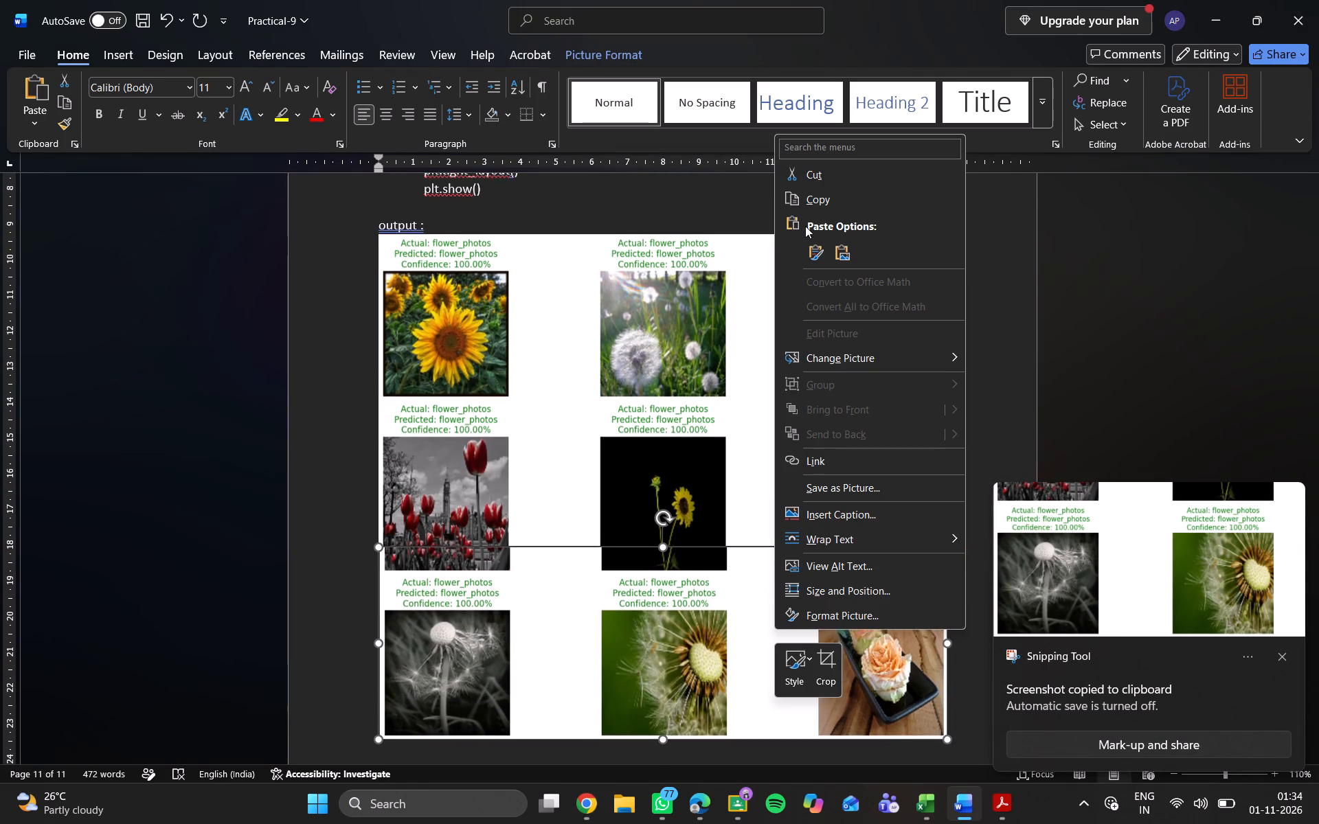
left_click(831, 668)
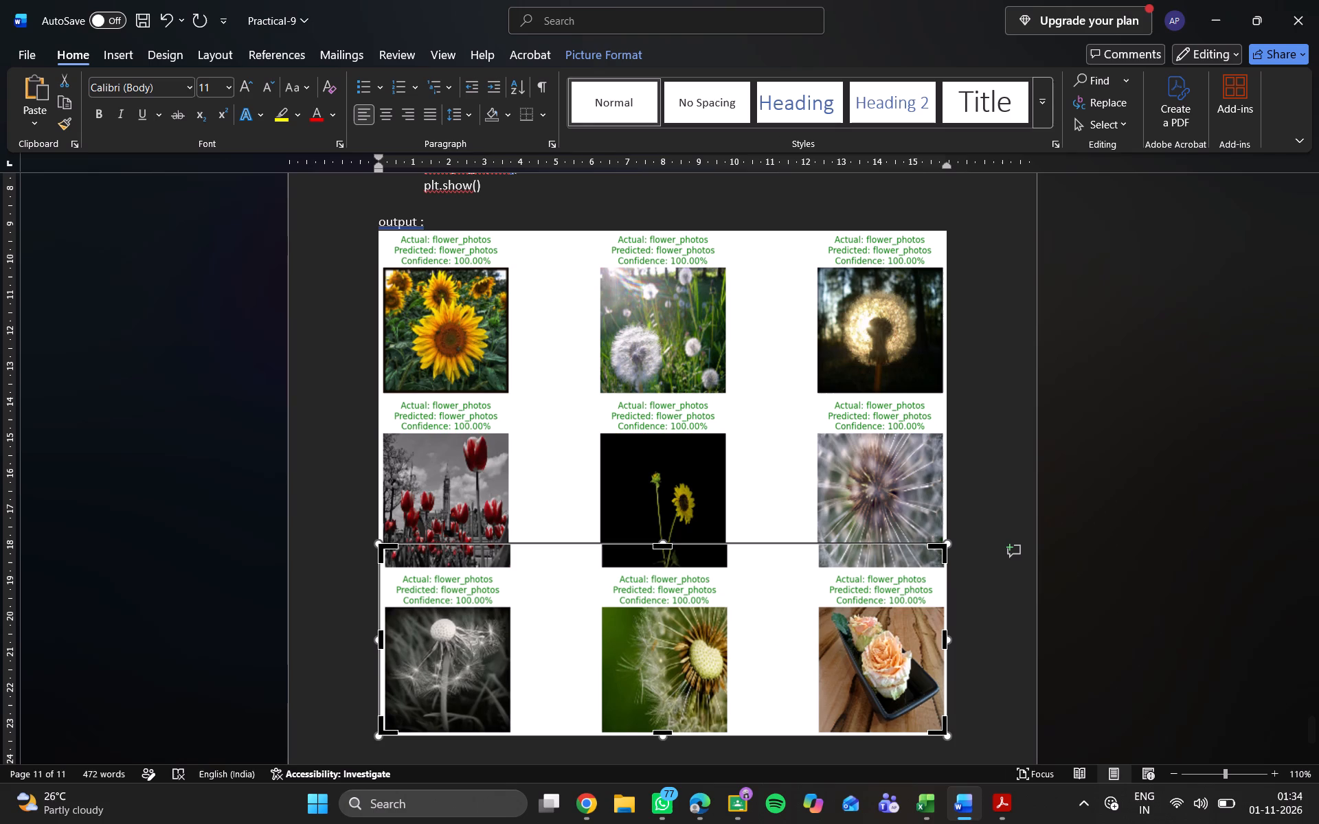
Switch to Spotify, resume playback of "Jaiye Sajana" and return to Word.
left_click(776, 808)
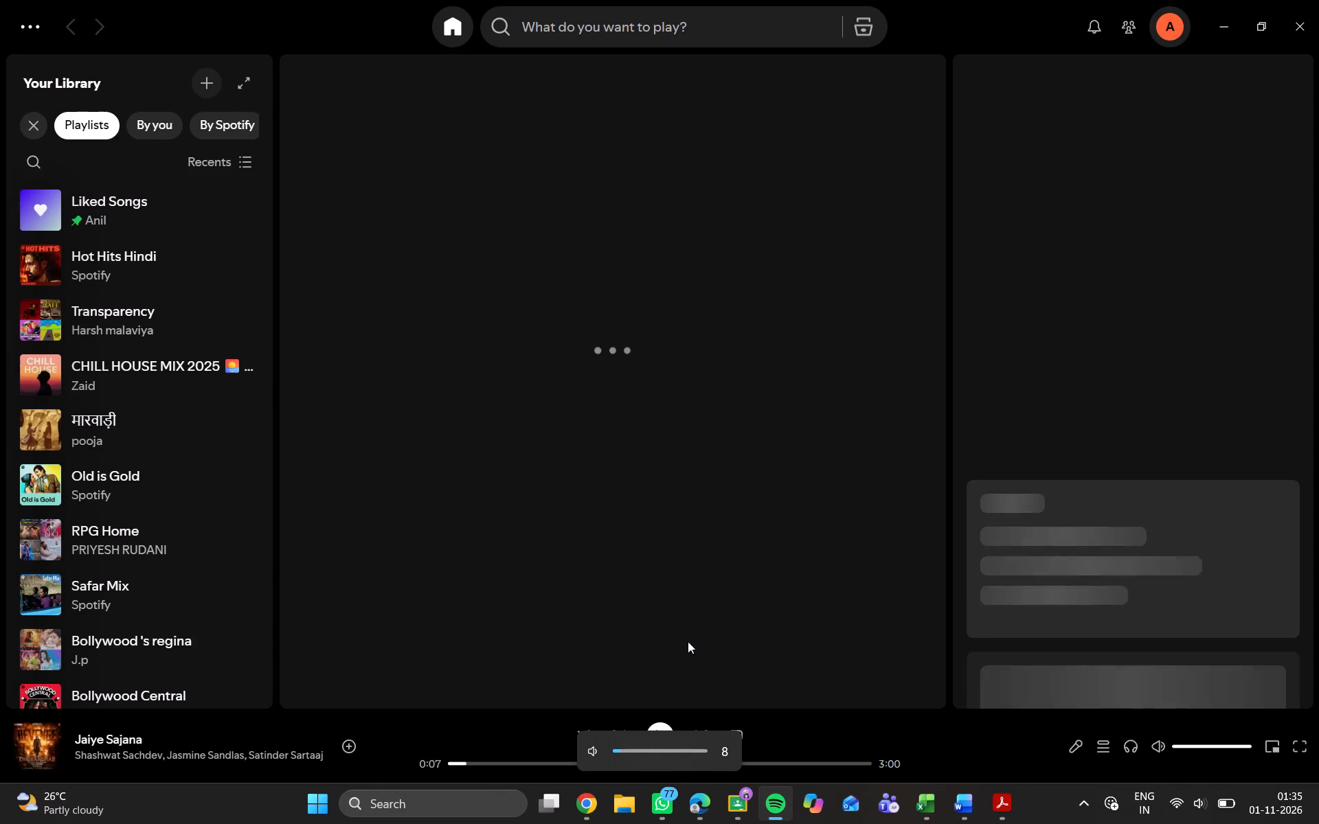
key("space")
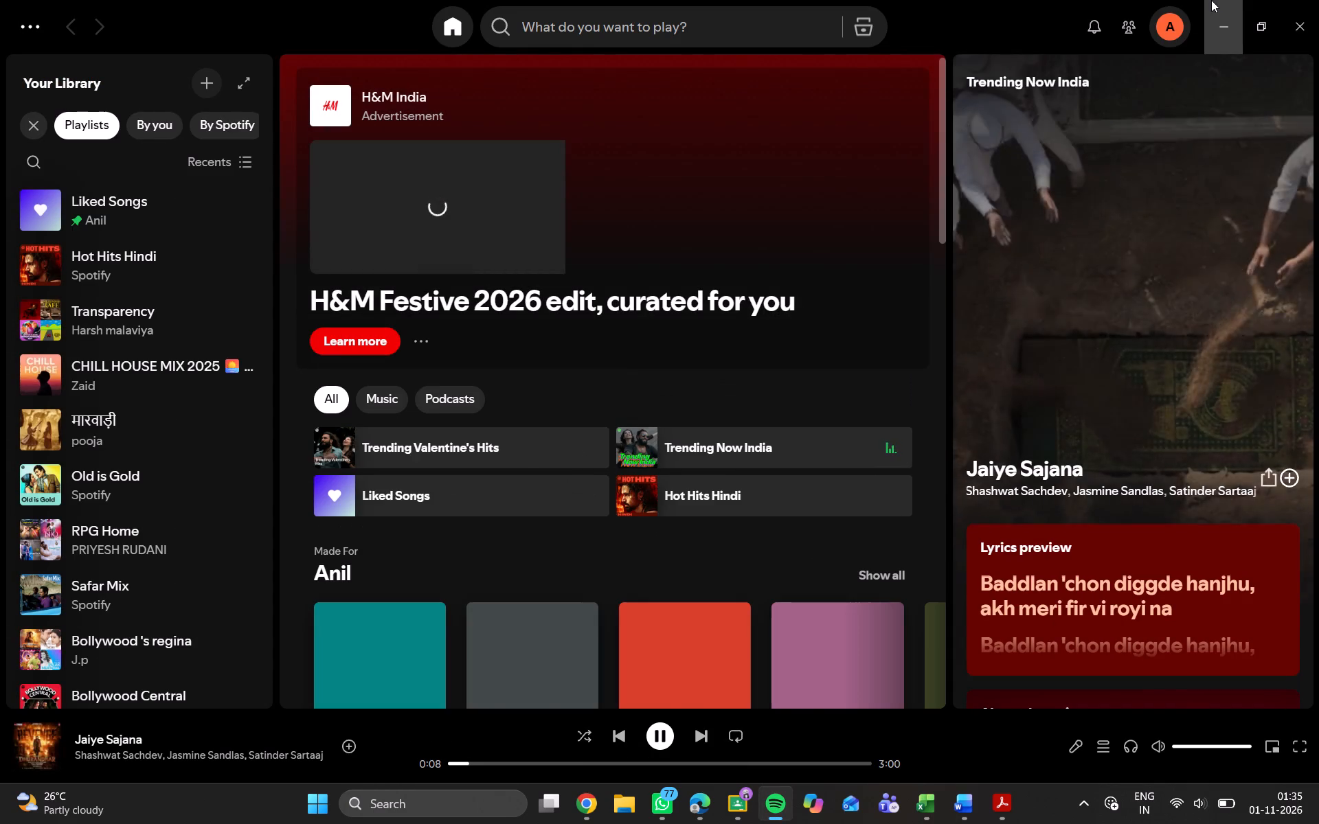
left_click(1215, 14)
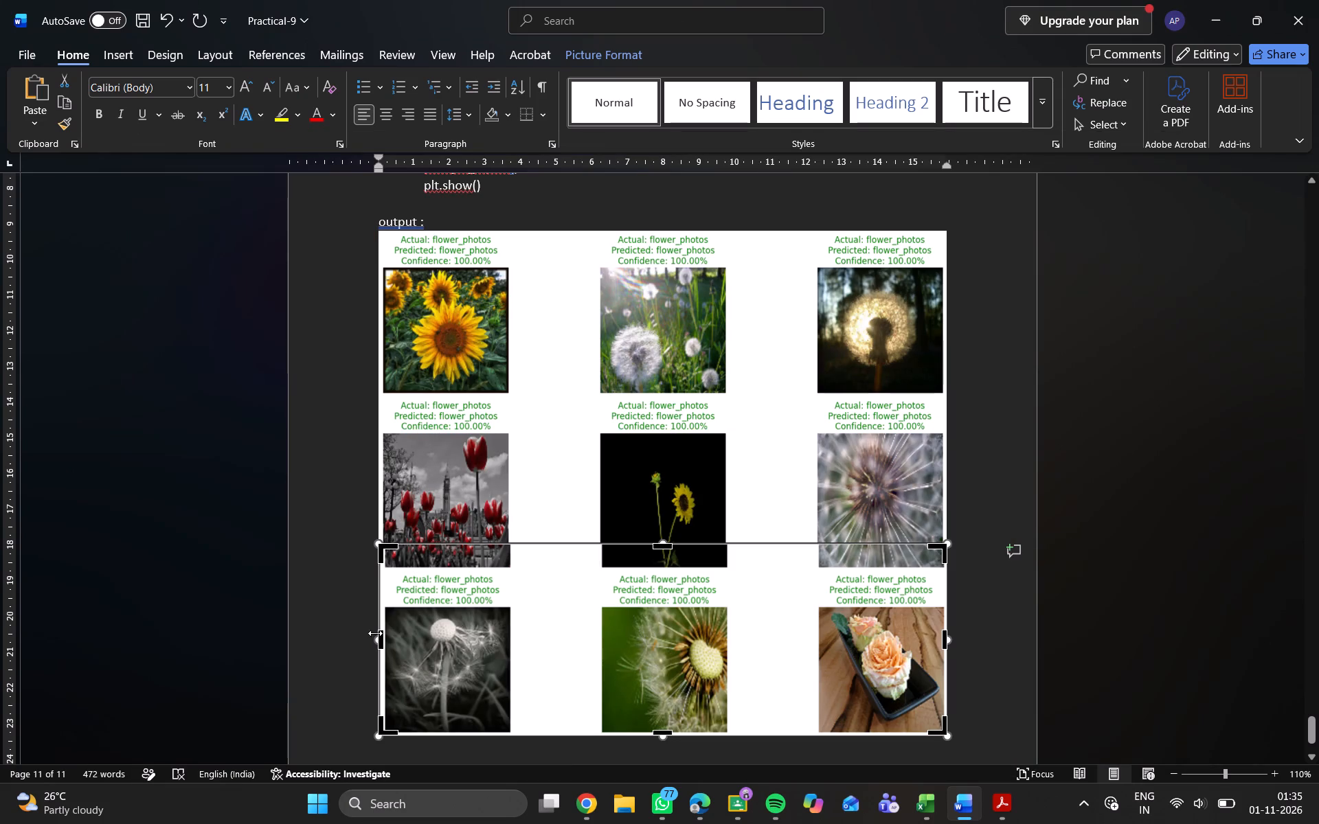
Crop a thin sliver off the left and top edges of the lower output screenshot, leaving no blank line between the two images.
left_click(378, 637)
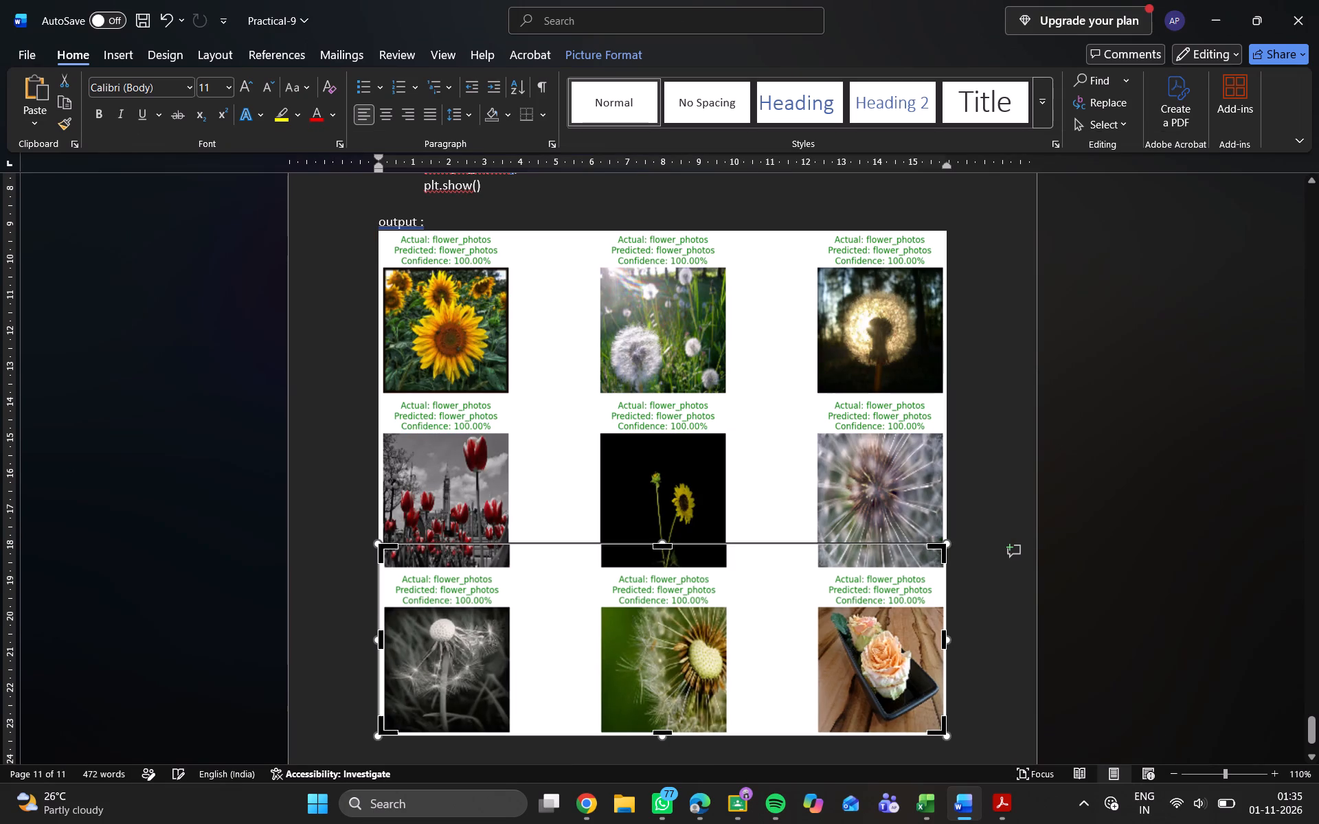
left_click(660, 546)
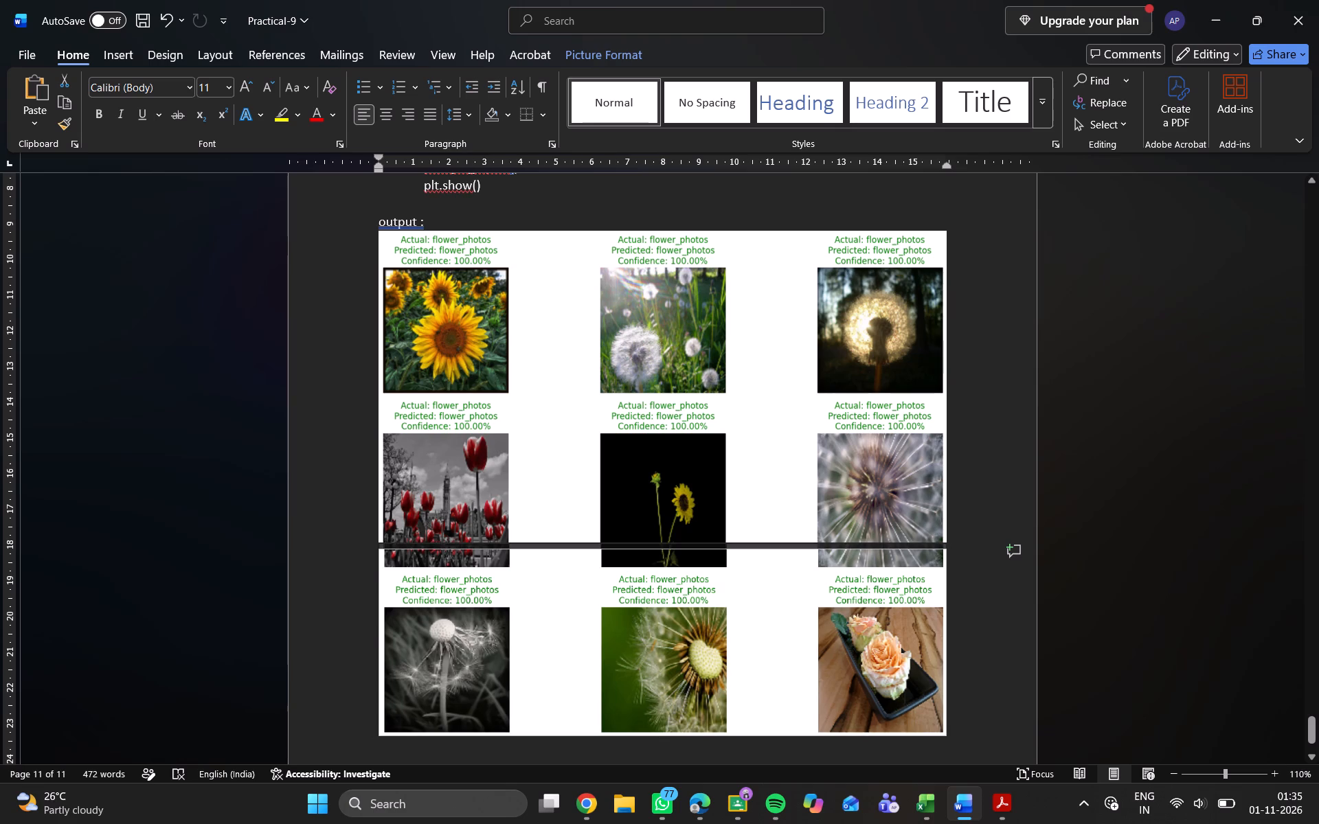
key("Return")
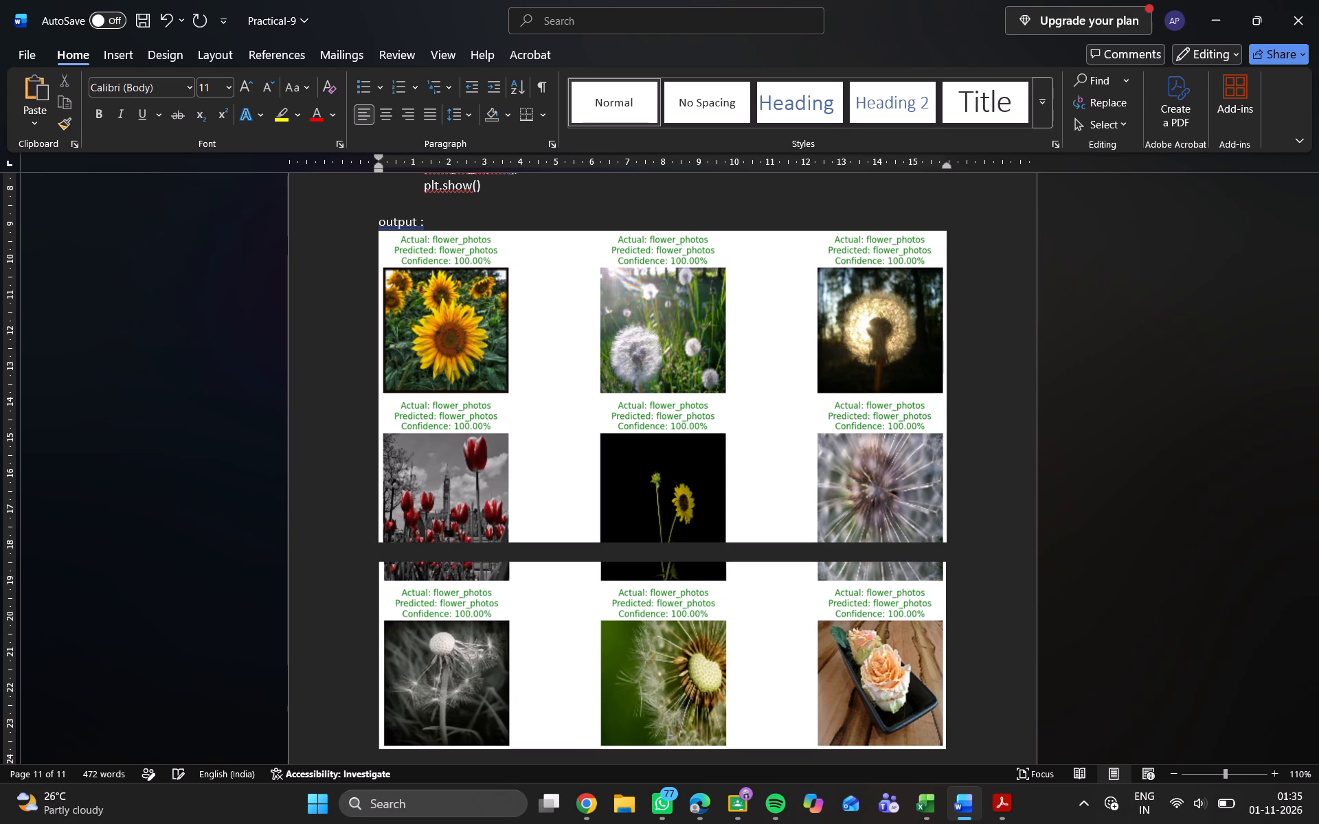
left_click(660, 548)
key("BackSpace")
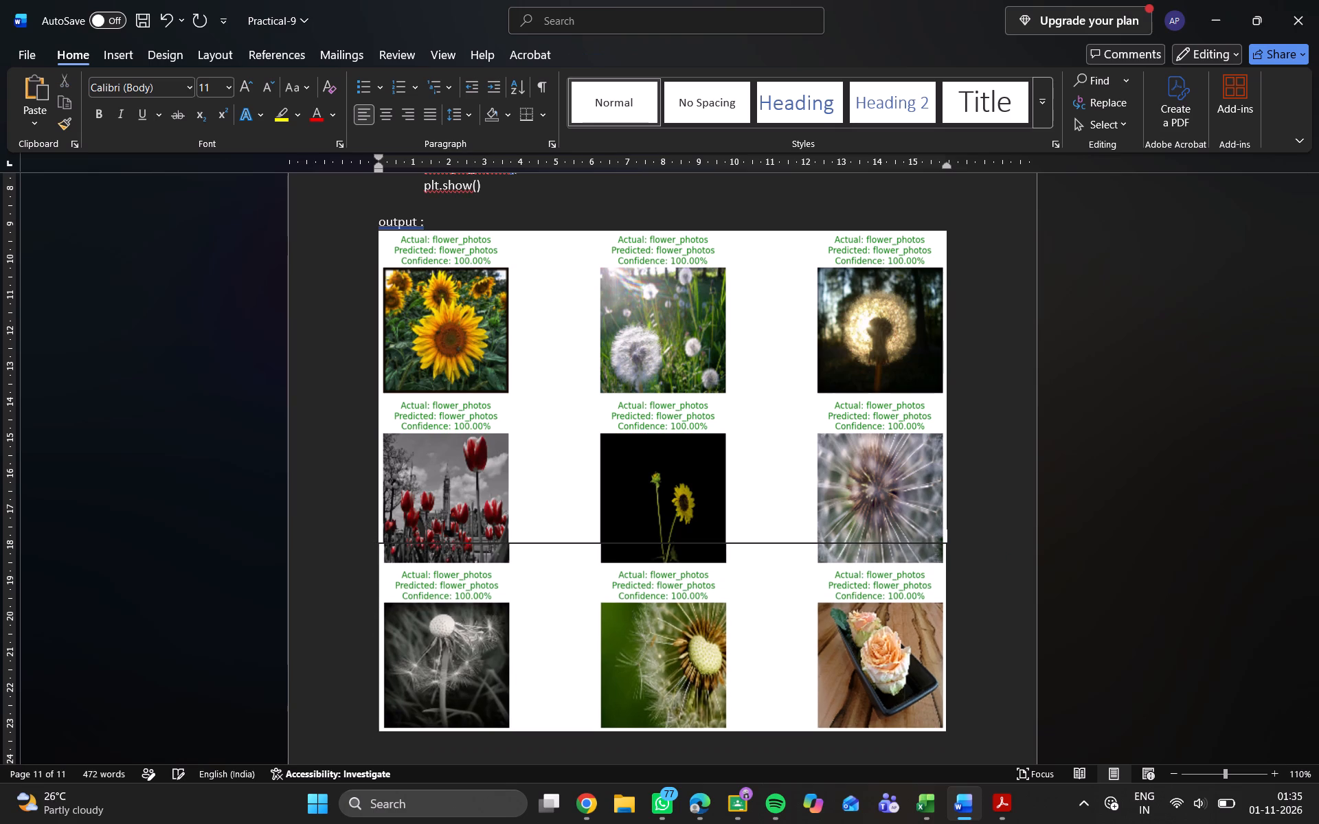
left_click(638, 656)
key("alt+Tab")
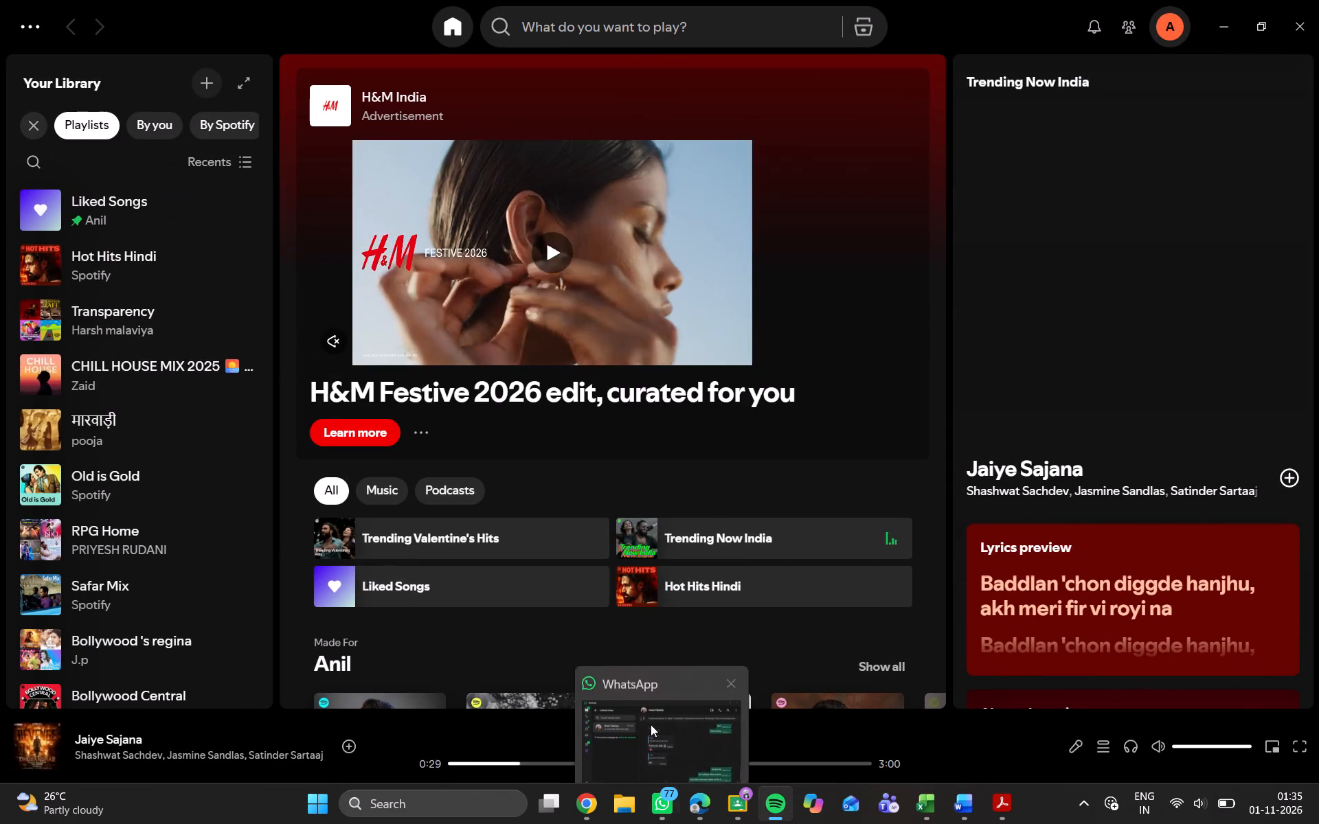
Pause the playback of "Jaiye Sajana" in Spotify.
left_click(669, 731)
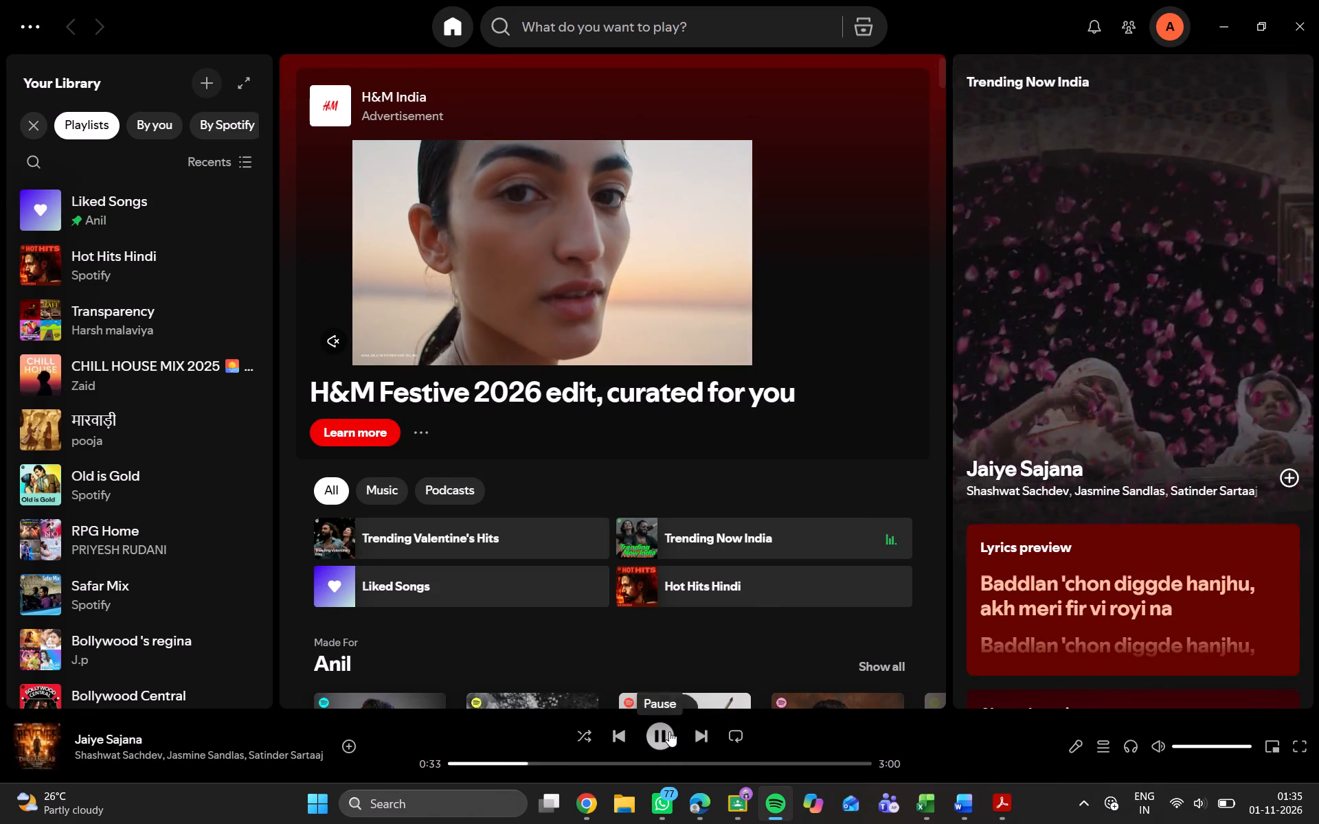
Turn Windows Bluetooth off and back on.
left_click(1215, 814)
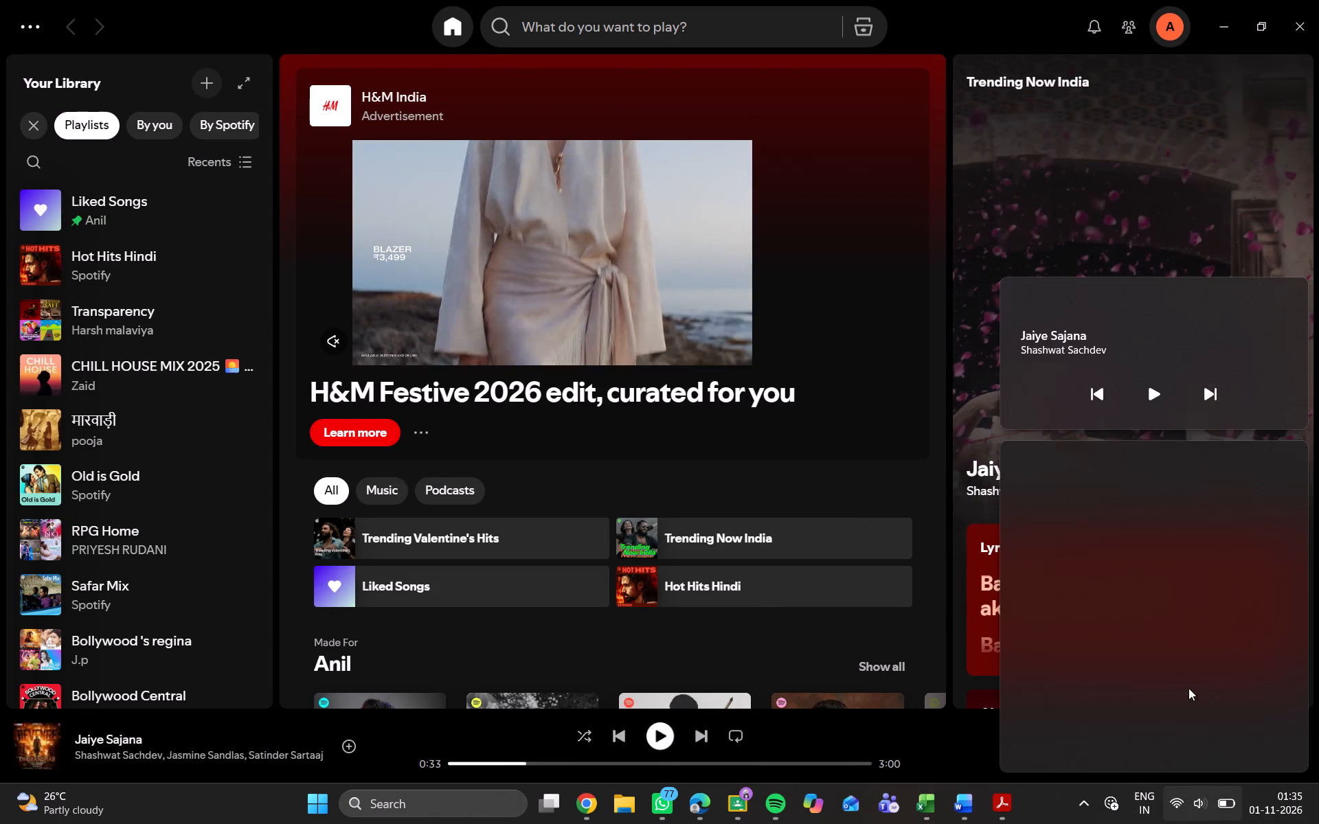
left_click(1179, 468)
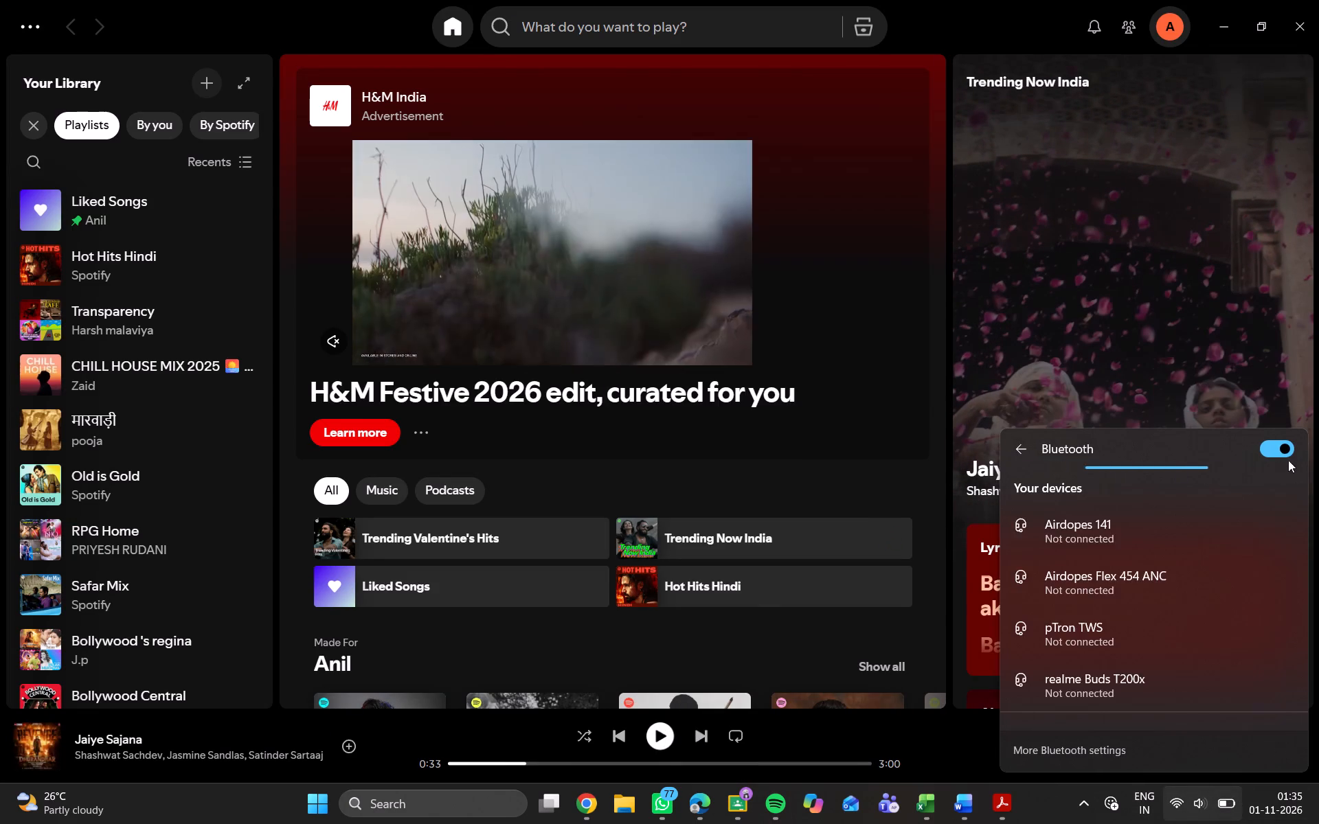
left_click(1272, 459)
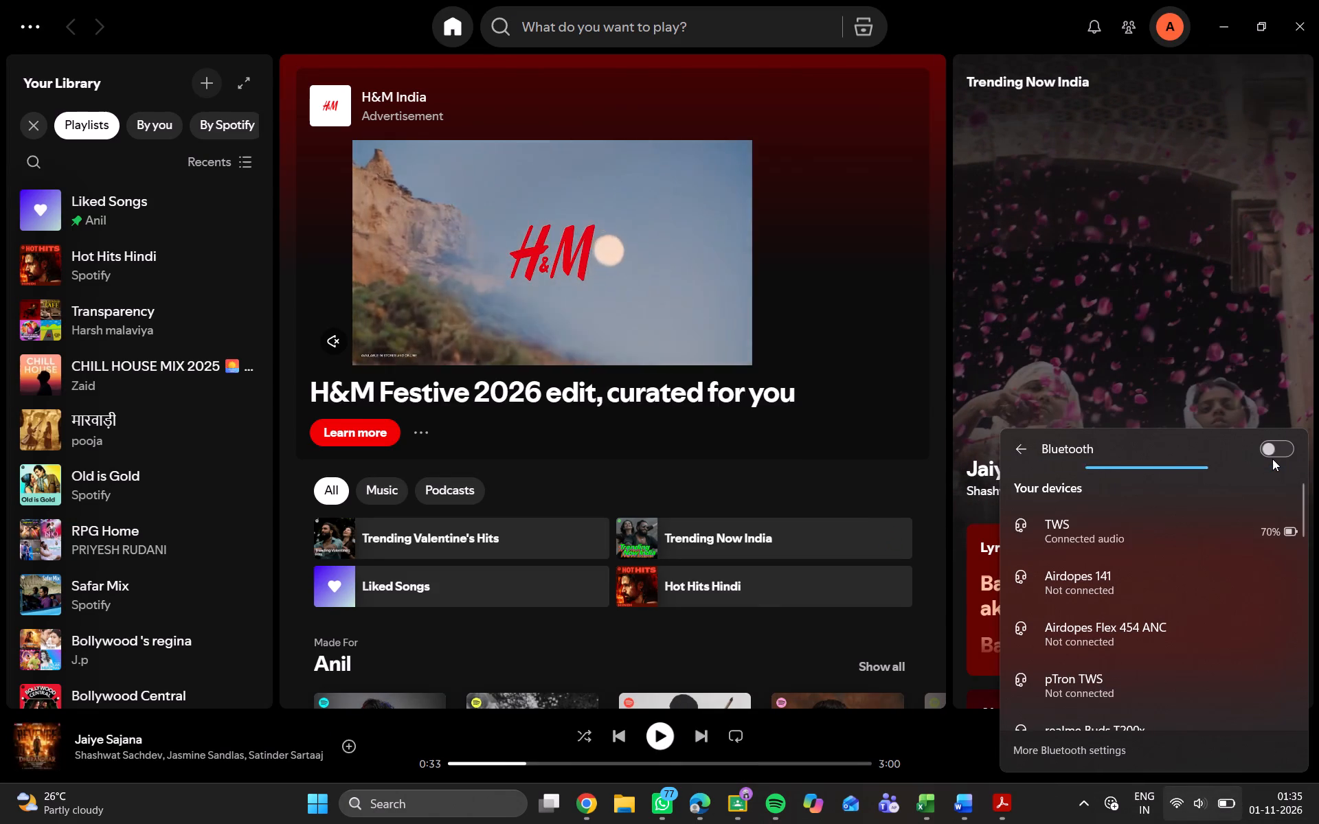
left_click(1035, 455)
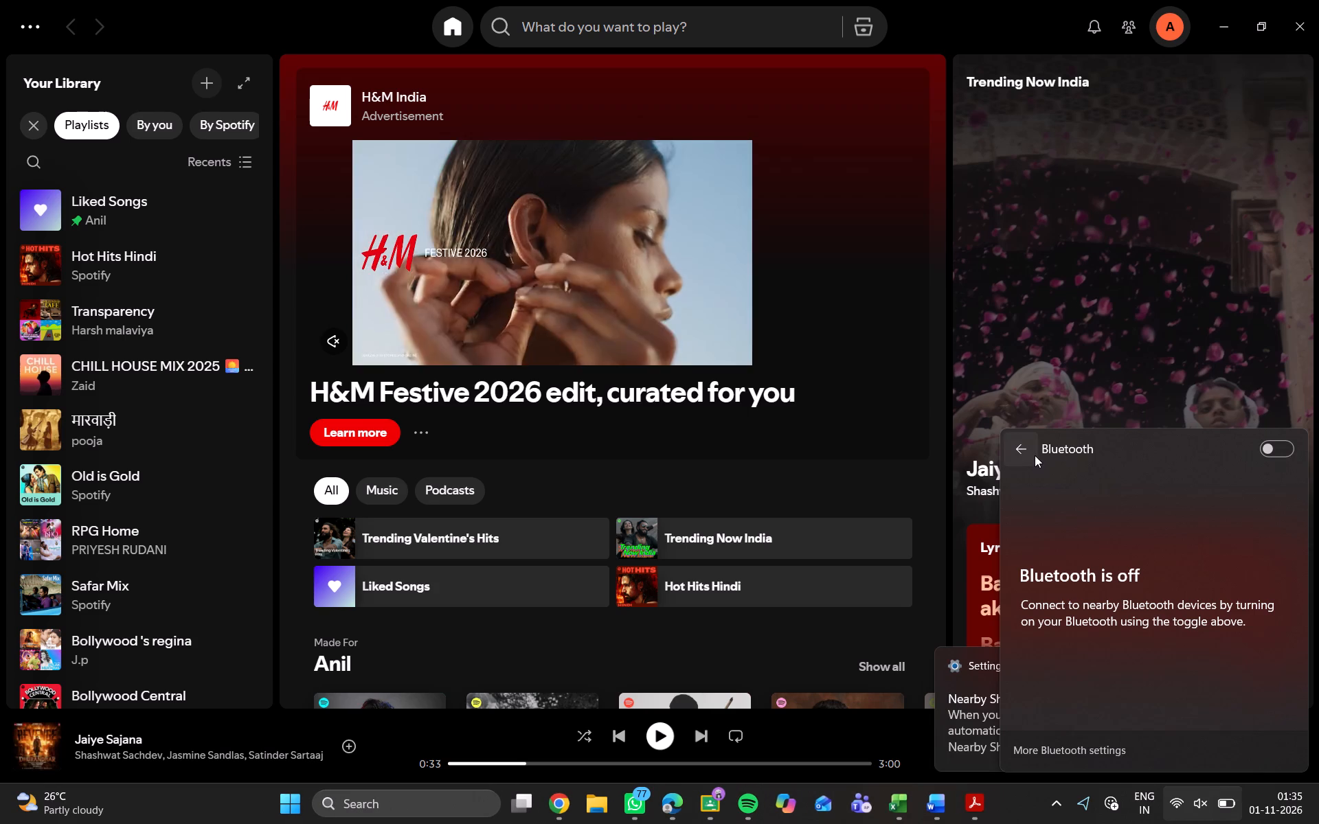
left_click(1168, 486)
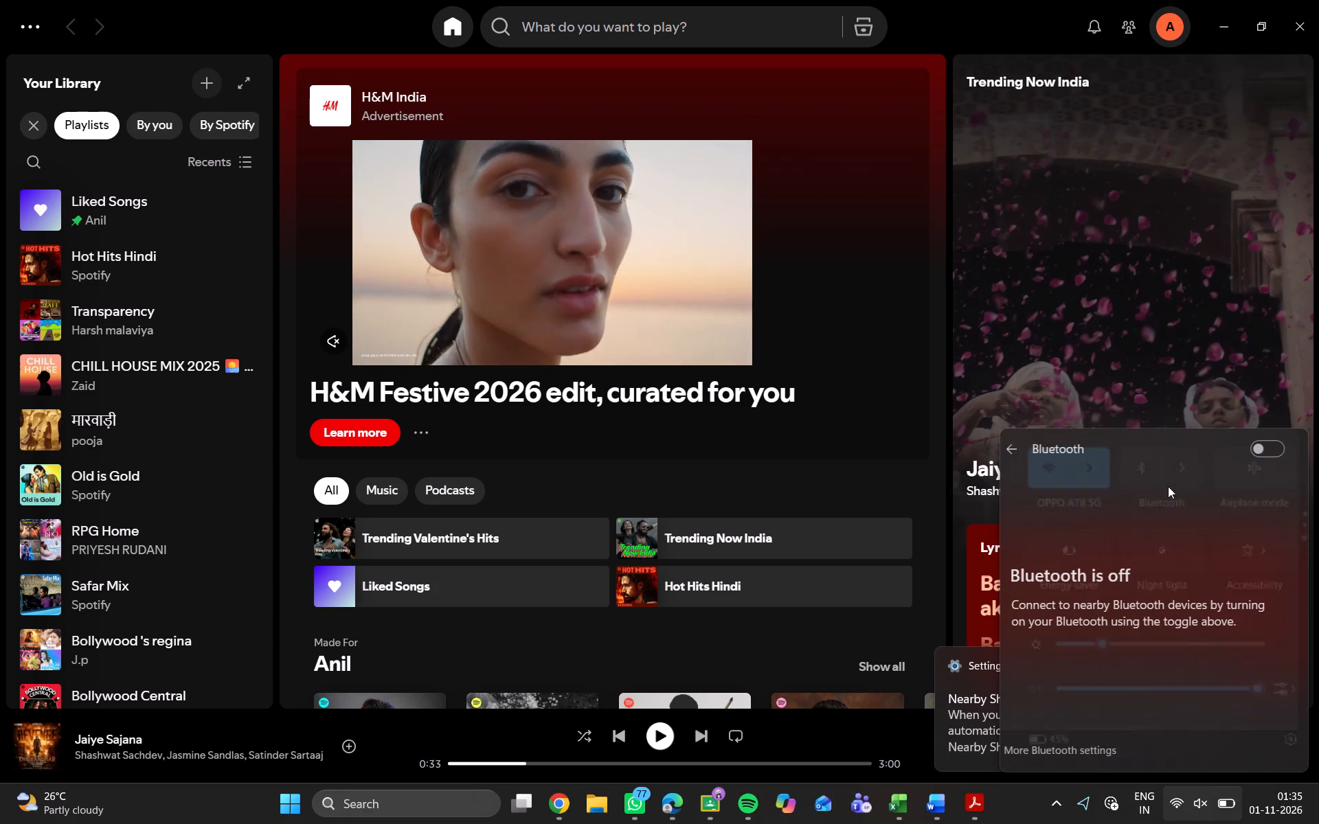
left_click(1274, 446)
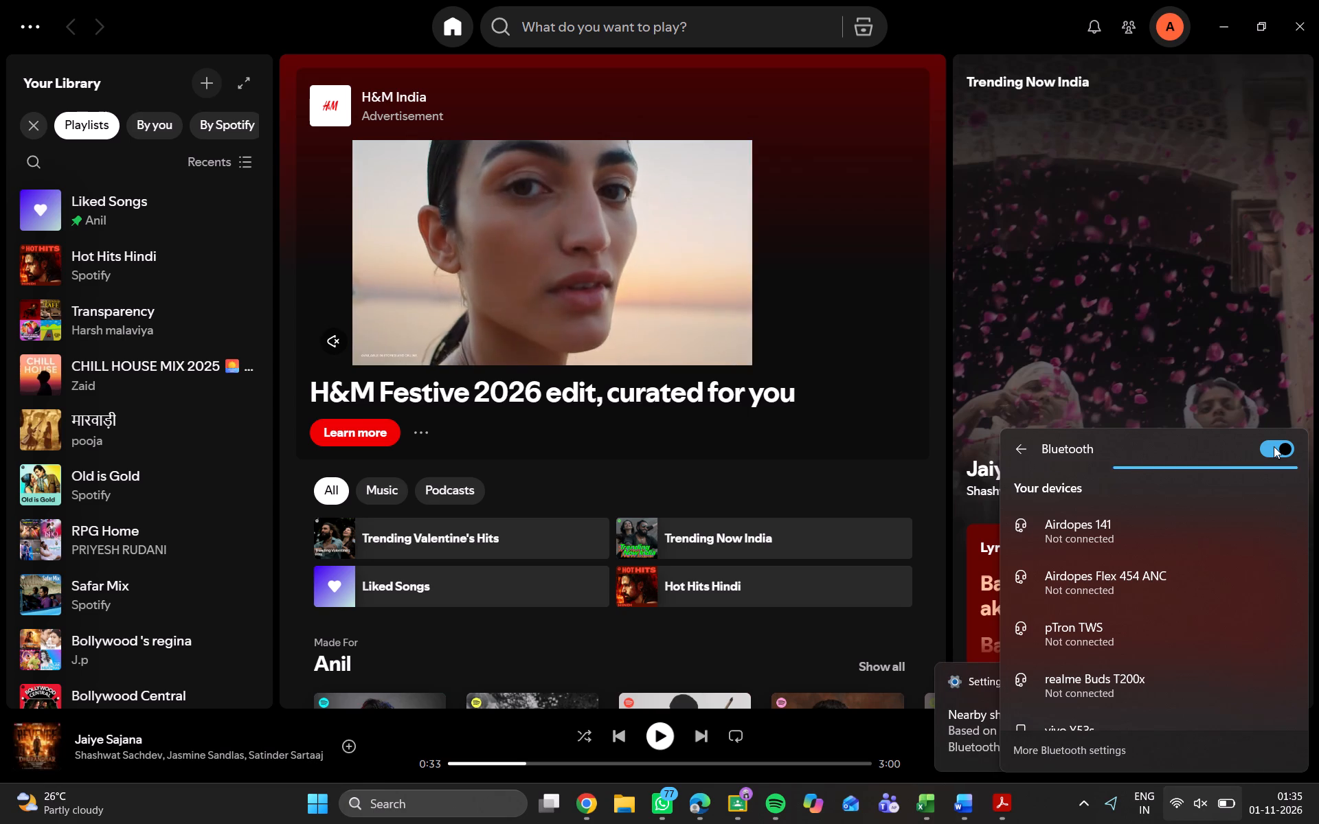
Turn Bluetooth off and on again to reconnect the TWS earbuds, and look for them in the device list.
left_click_drag(1274, 446, 1226, 533)
scroll(1226, 533, "down", 7)
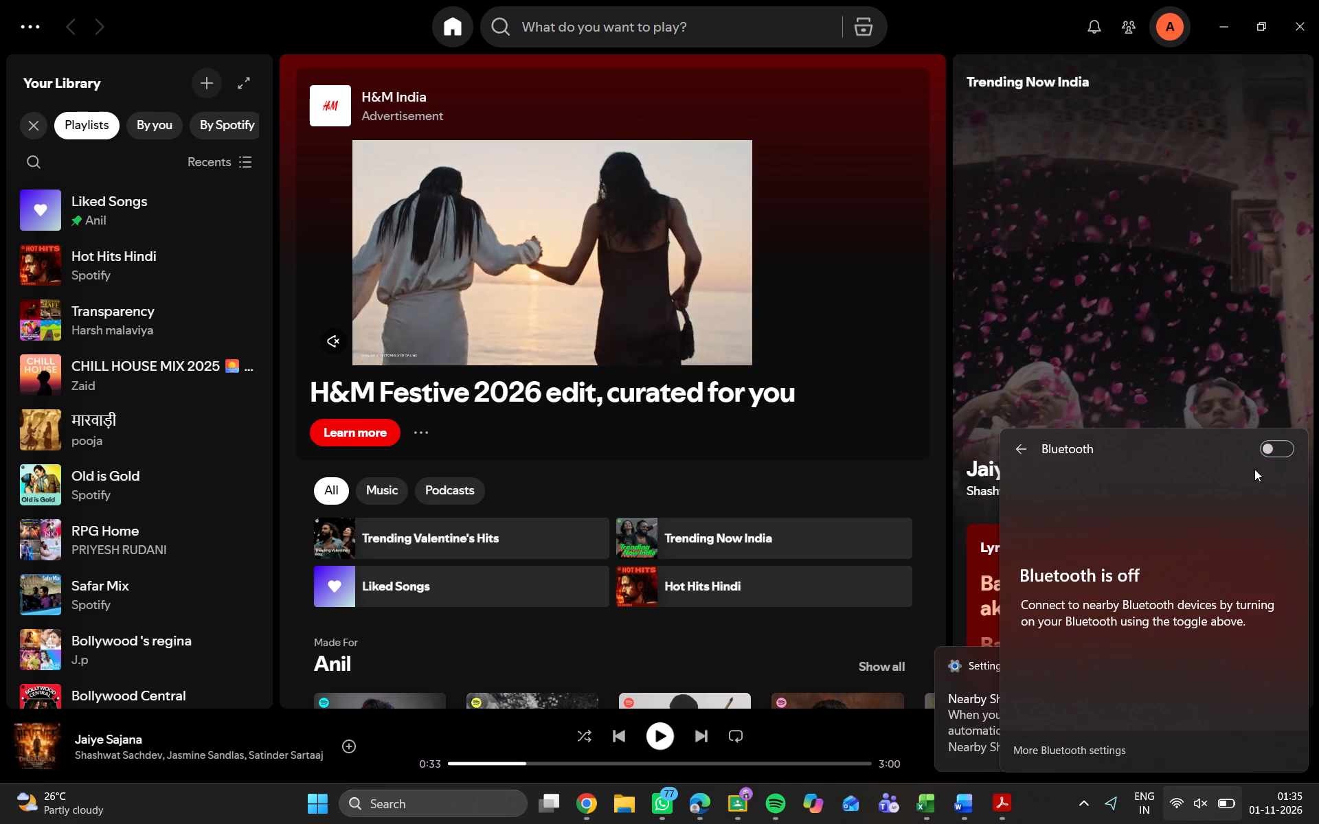
left_click(1274, 457)
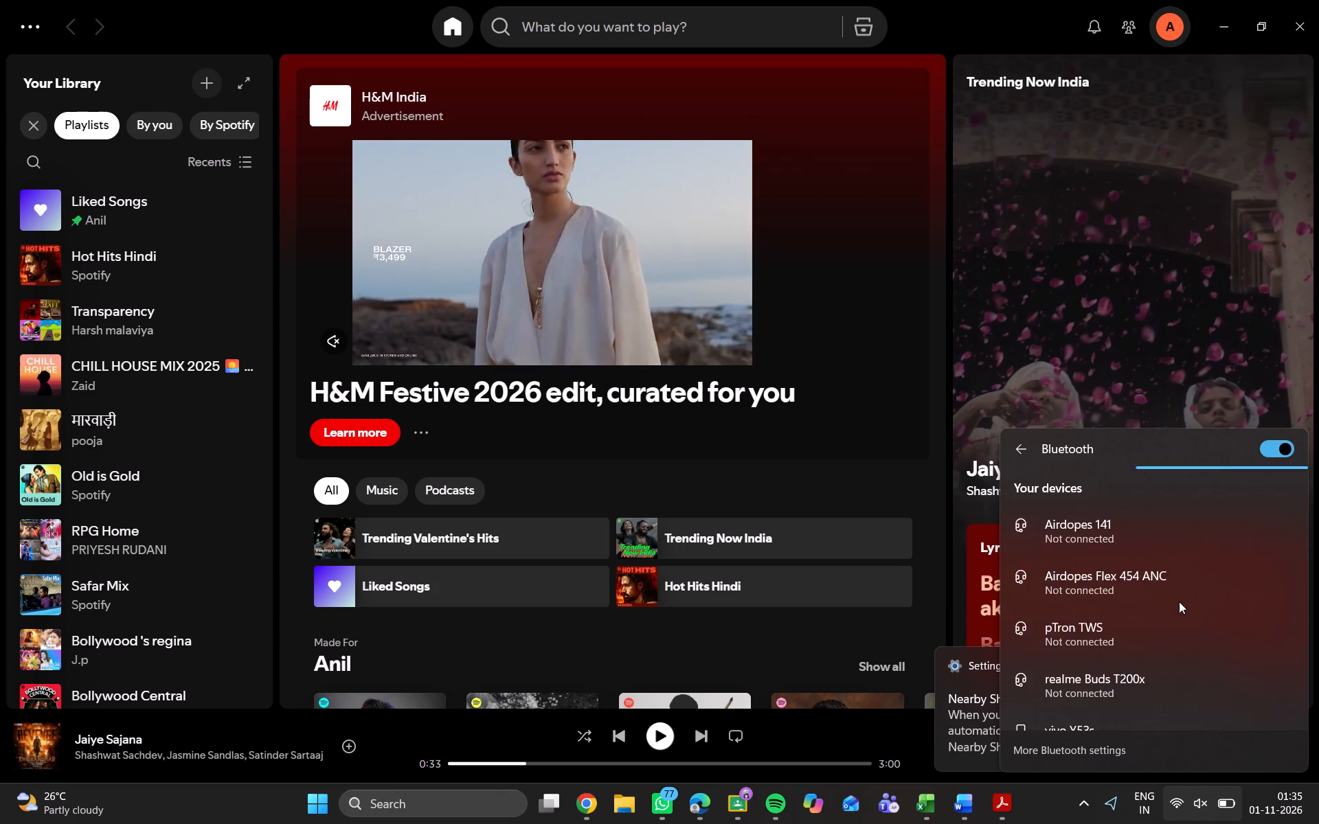
scroll(1160, 613, "down", 2)
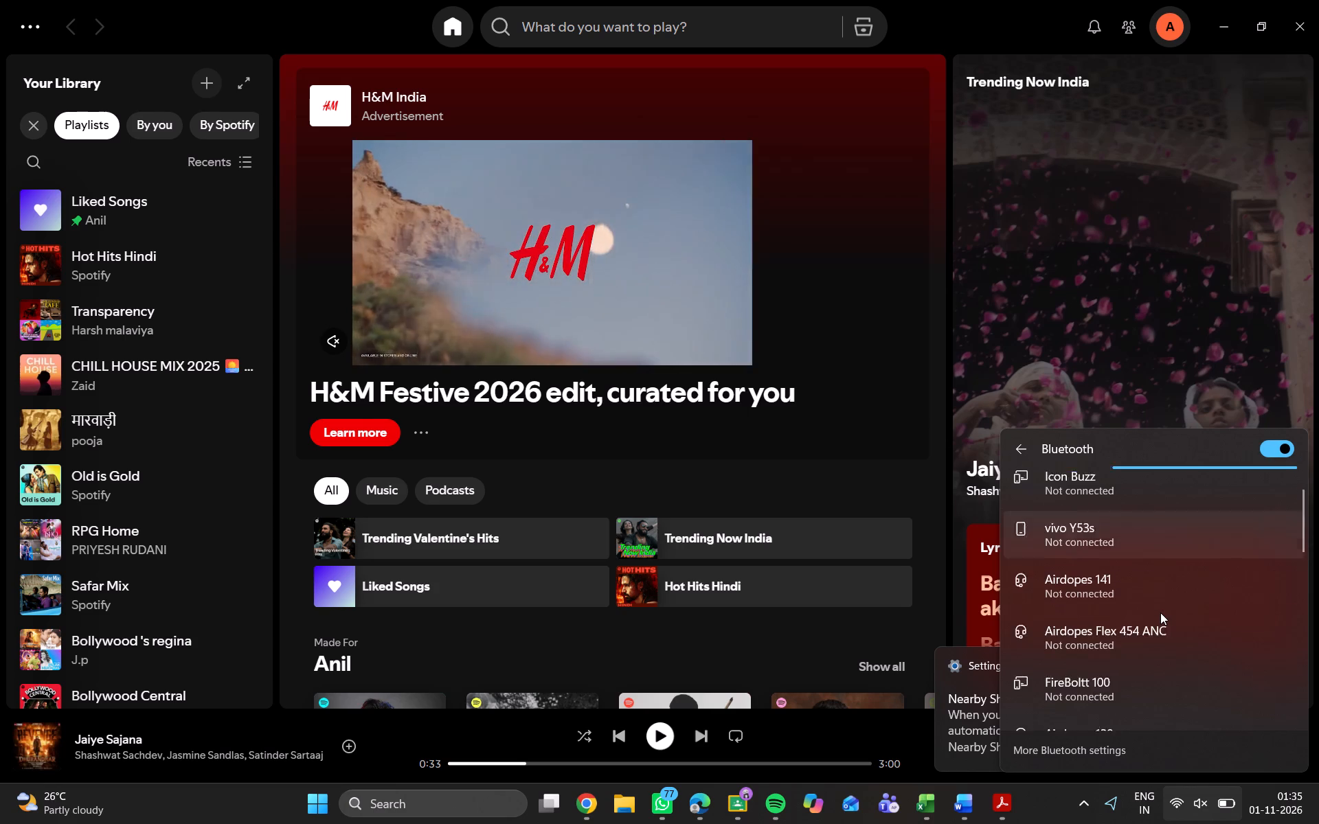
scroll(1160, 613, "down", 6)
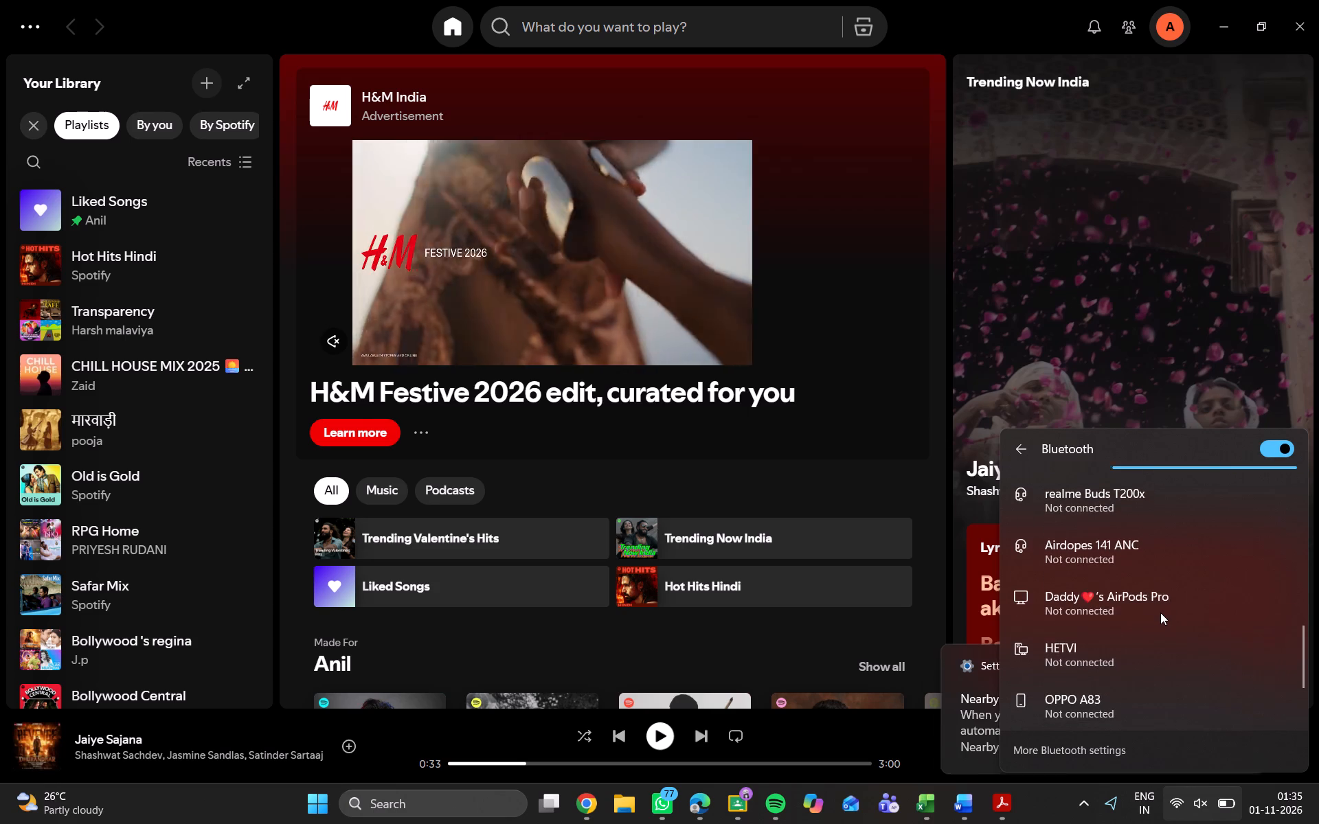
scroll(1160, 613, "down", 2)
scroll(1160, 613, "up", 5)
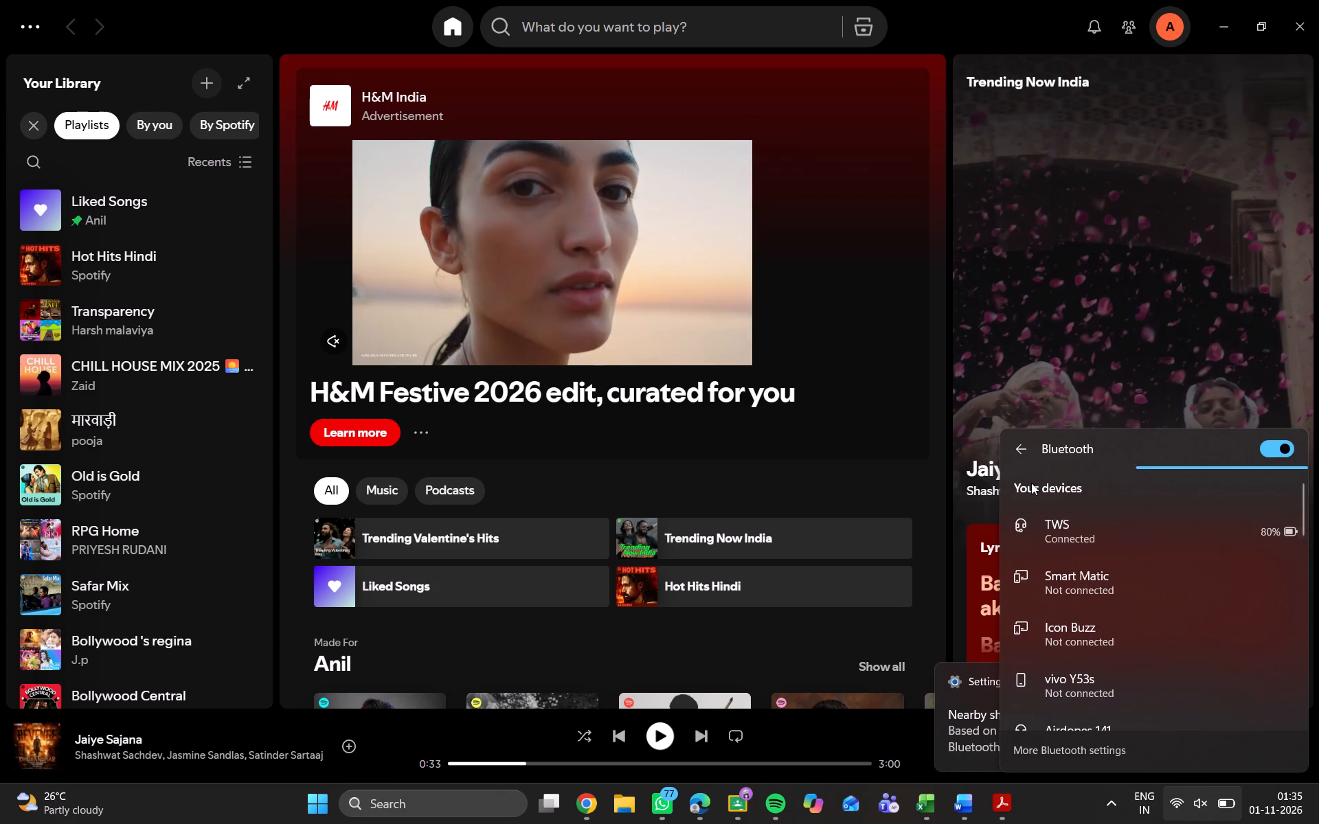
left_click(1021, 450)
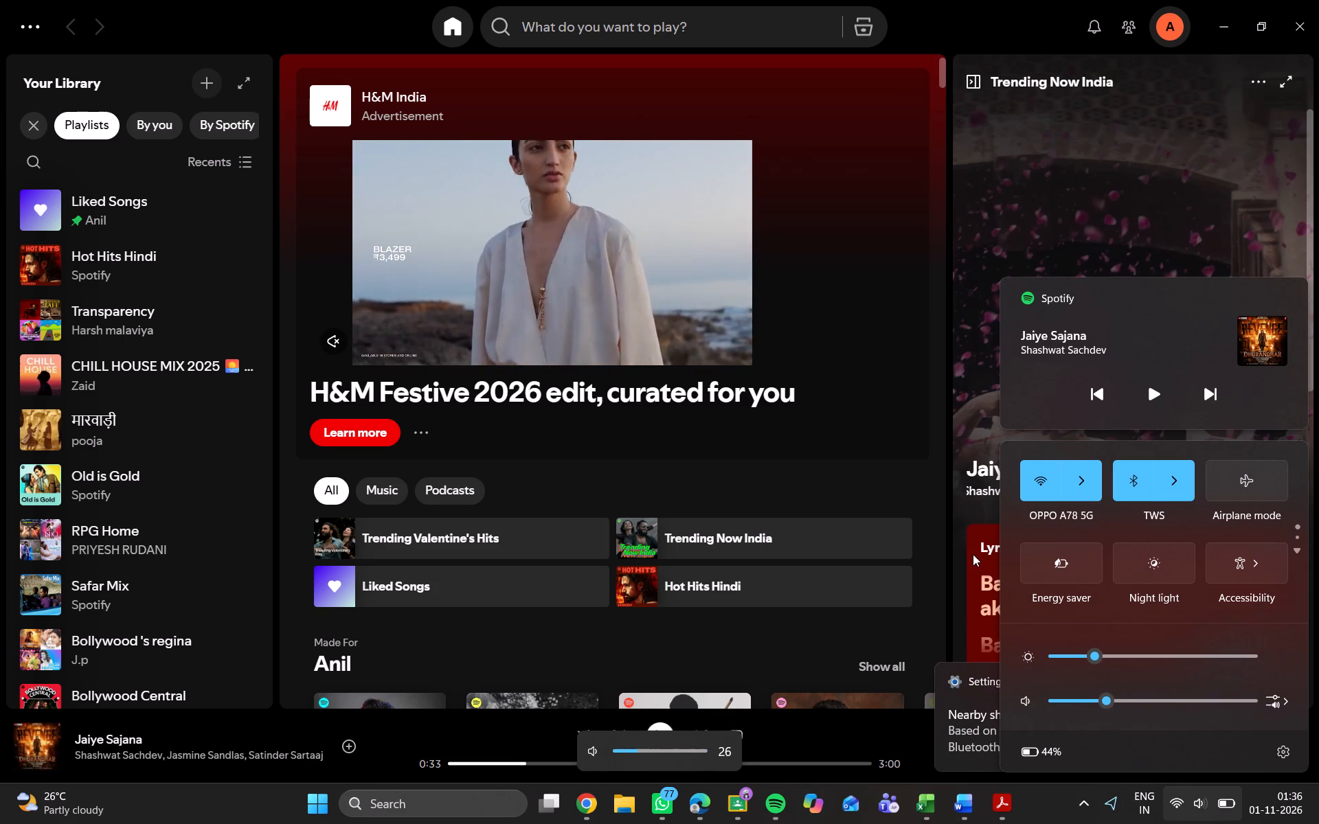
Resume playback of "Jaiye Sajana" in Spotify and return to the Practical-9 document in Word.
left_click(890, 382)
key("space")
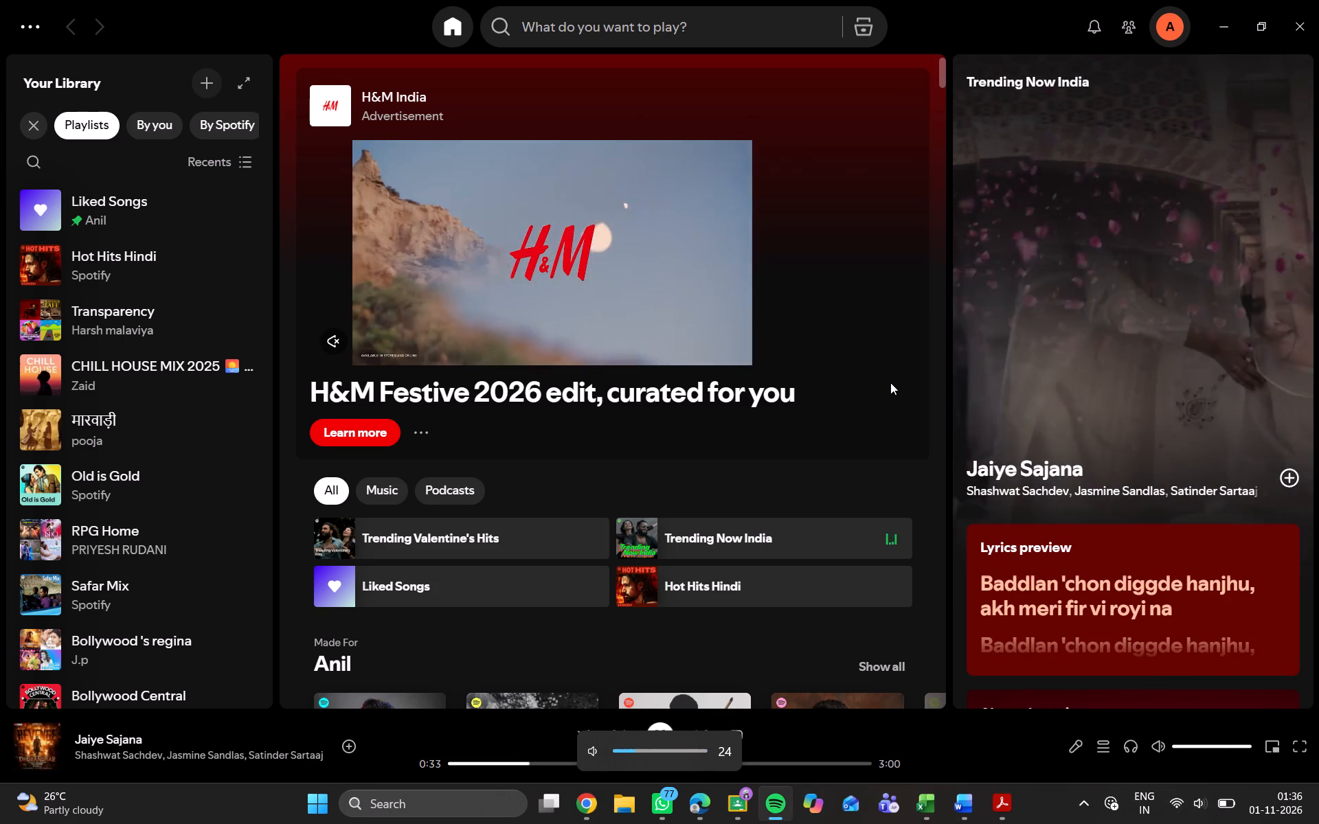
left_click(1219, 23)
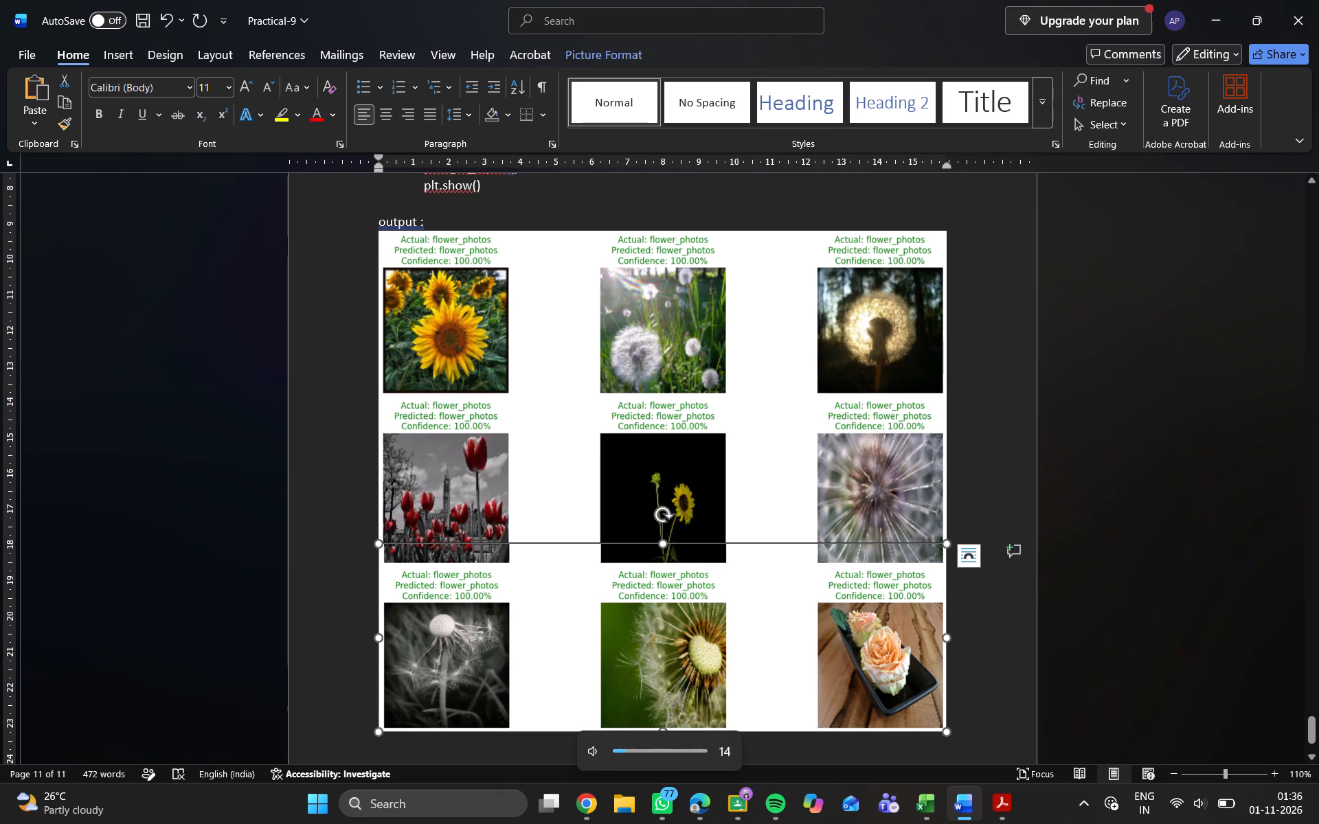
key("alt+Tab")
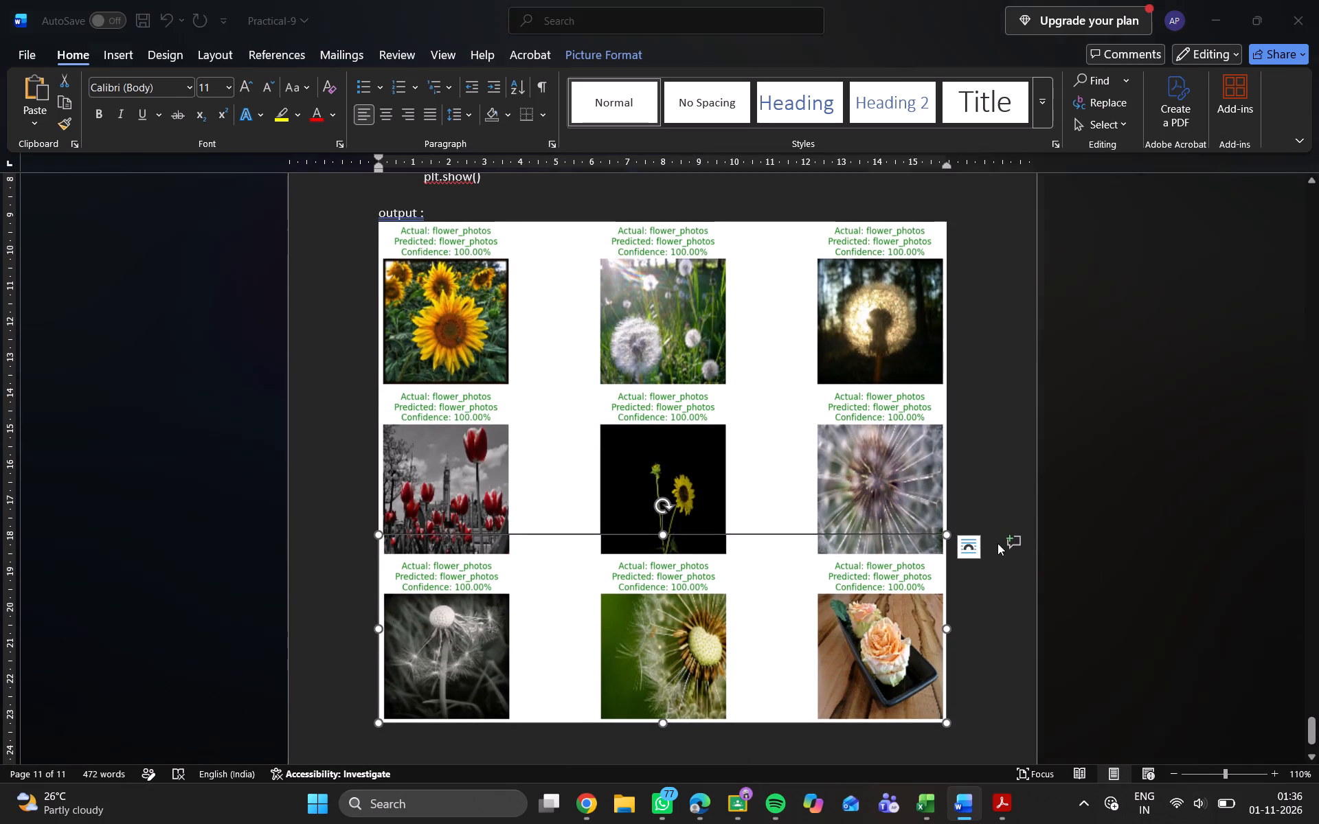
Capture the model-saving cell with its output line in Colab and insert the screenshot in Word, below the Cell 12 output images.
key("alt+Tab")
scroll(840, 561, "down", 3)
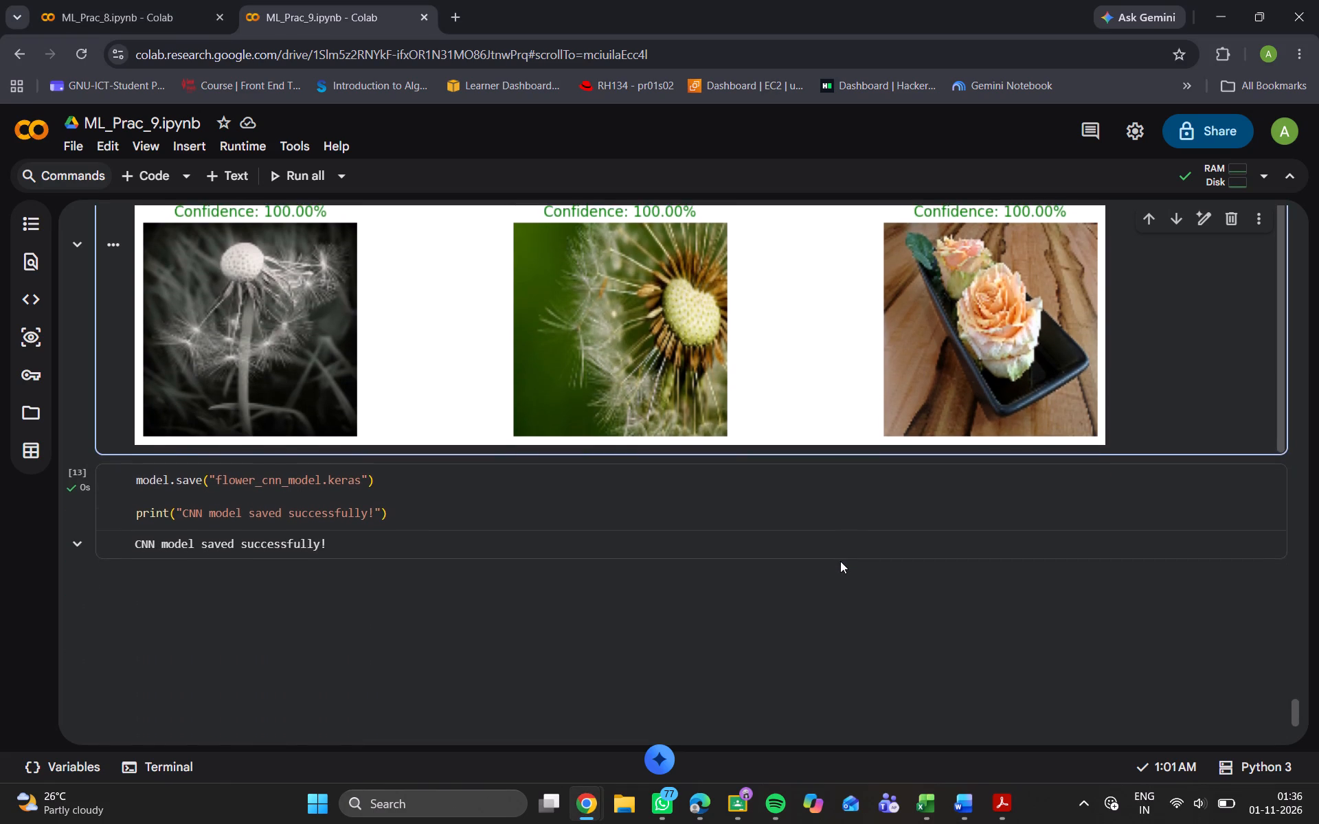
key("shift+super+s")
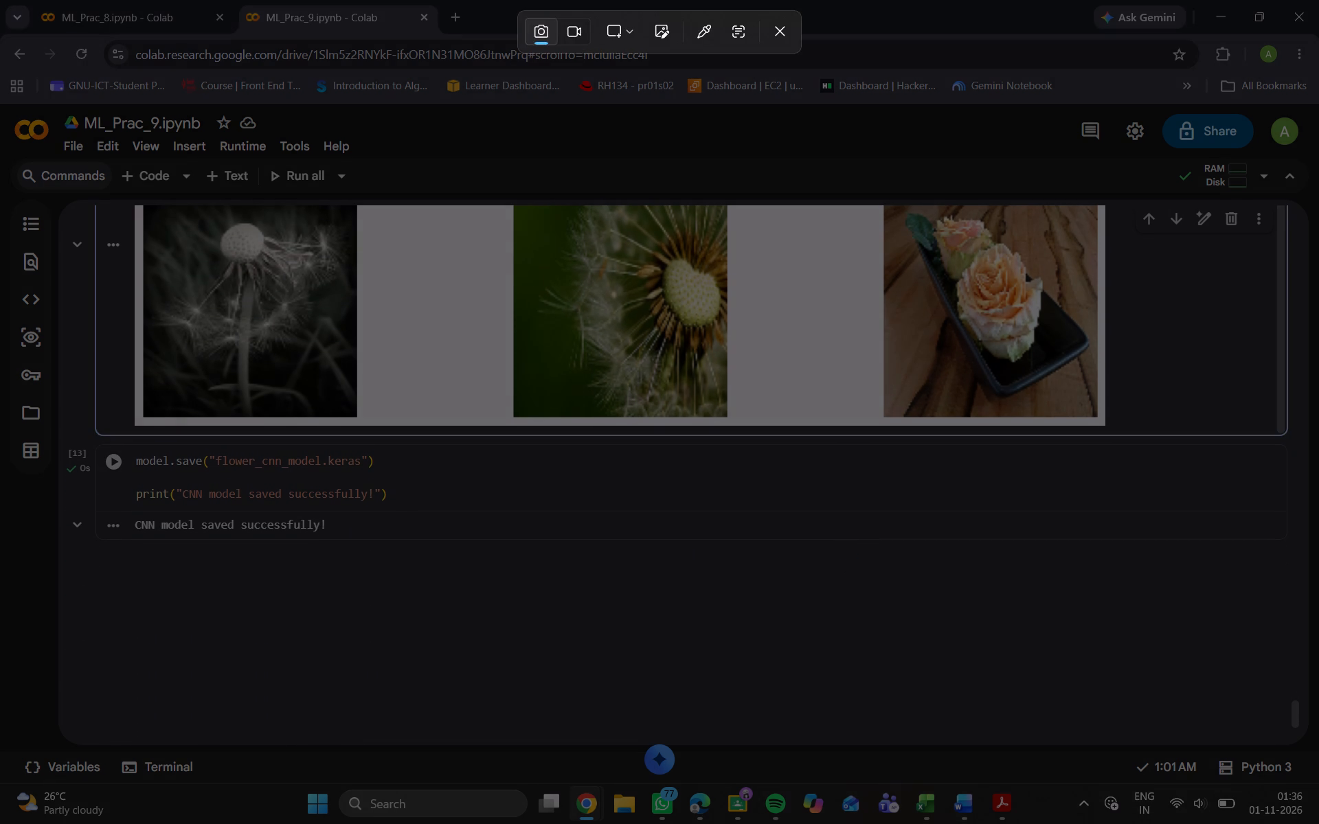
left_click_drag(97, 449, 409, 536)
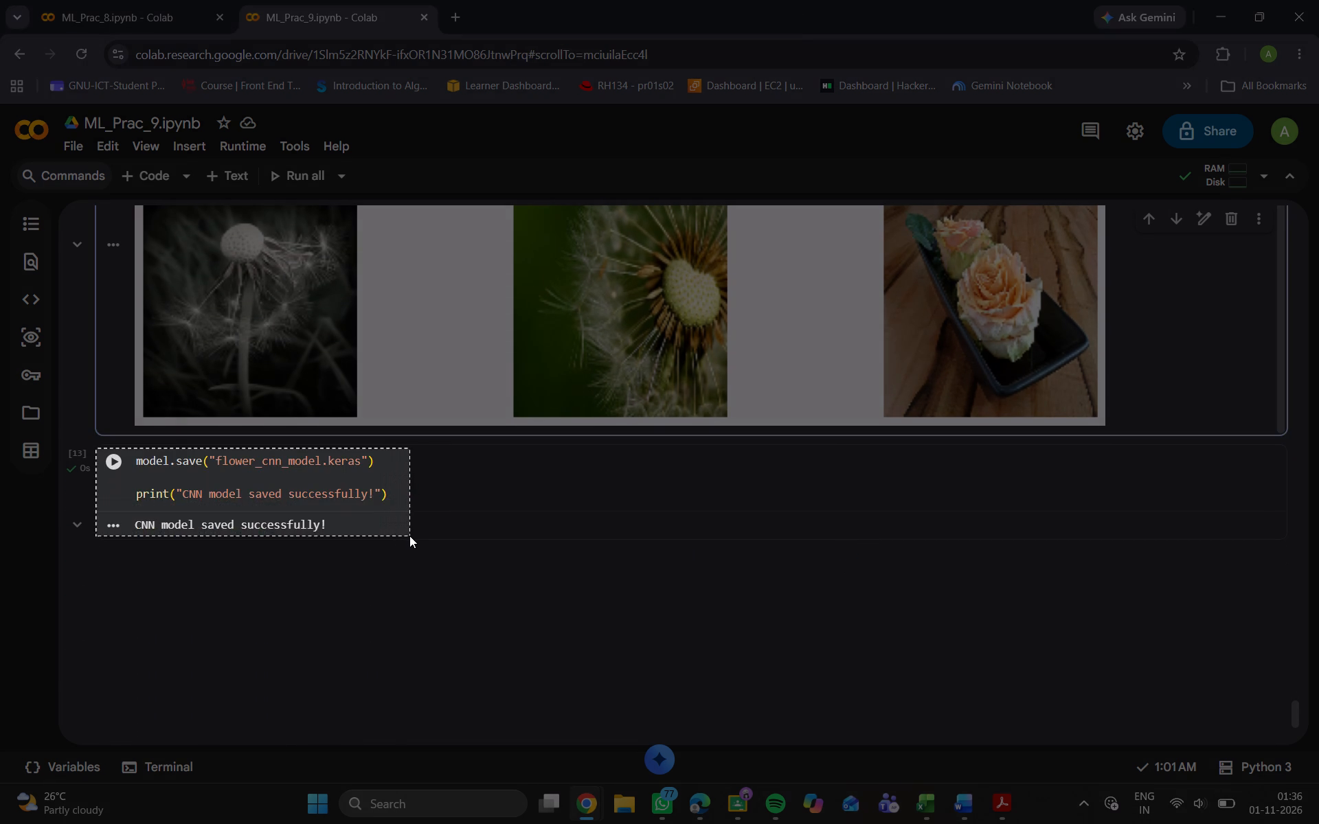
left_click_drag(409, 536, 410, 539)
key("alt+Tab")
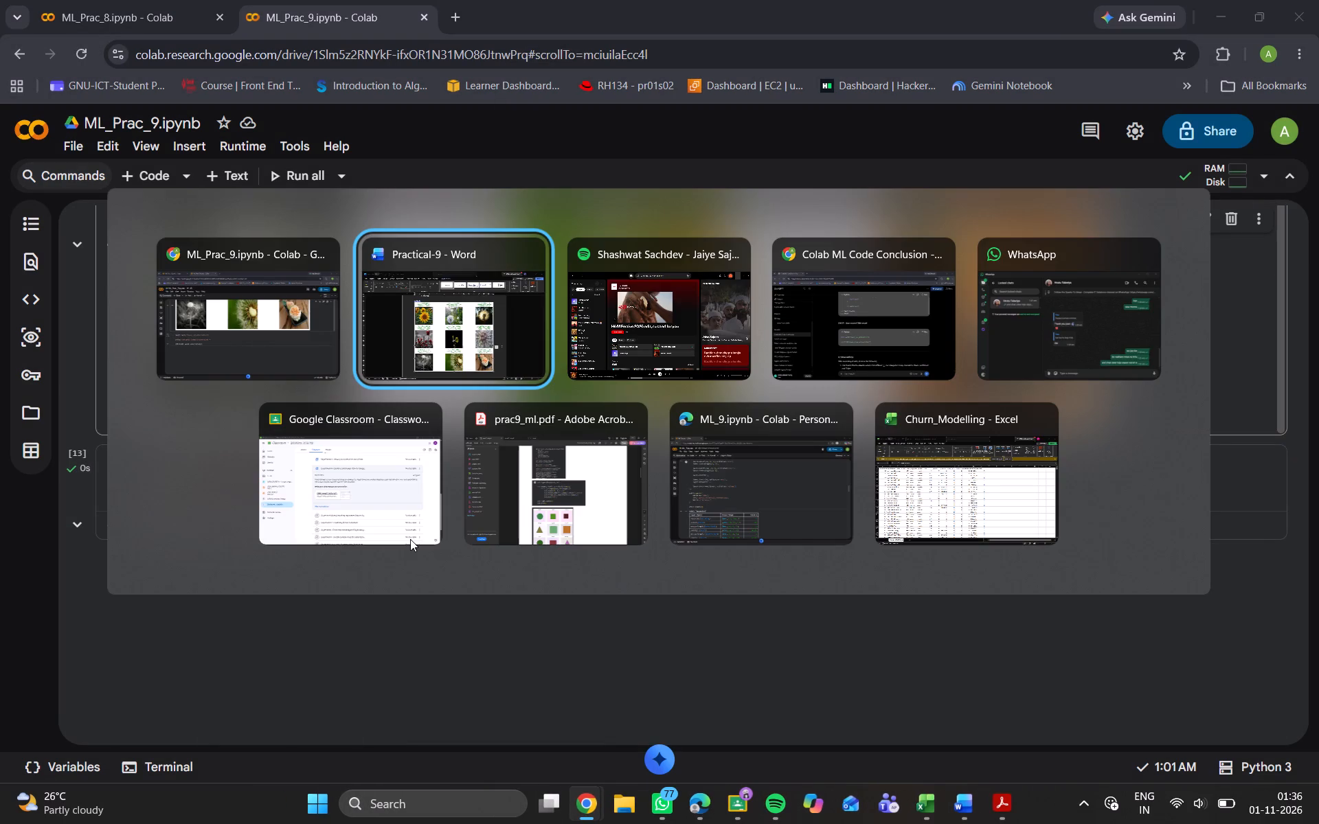
key("alt+Tab")
key("alt+Tab")
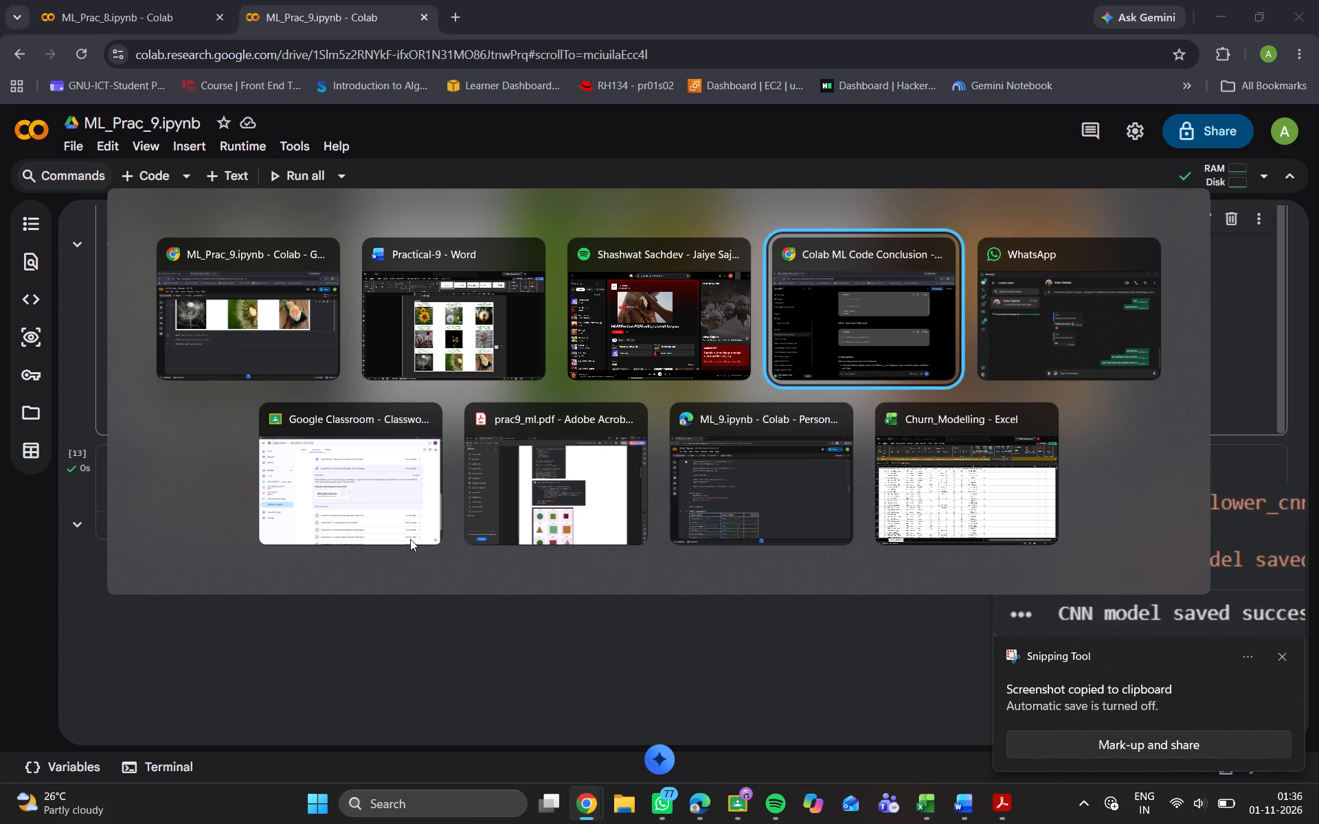
key("alt+Left")
key("alt+Left")
key("Right")
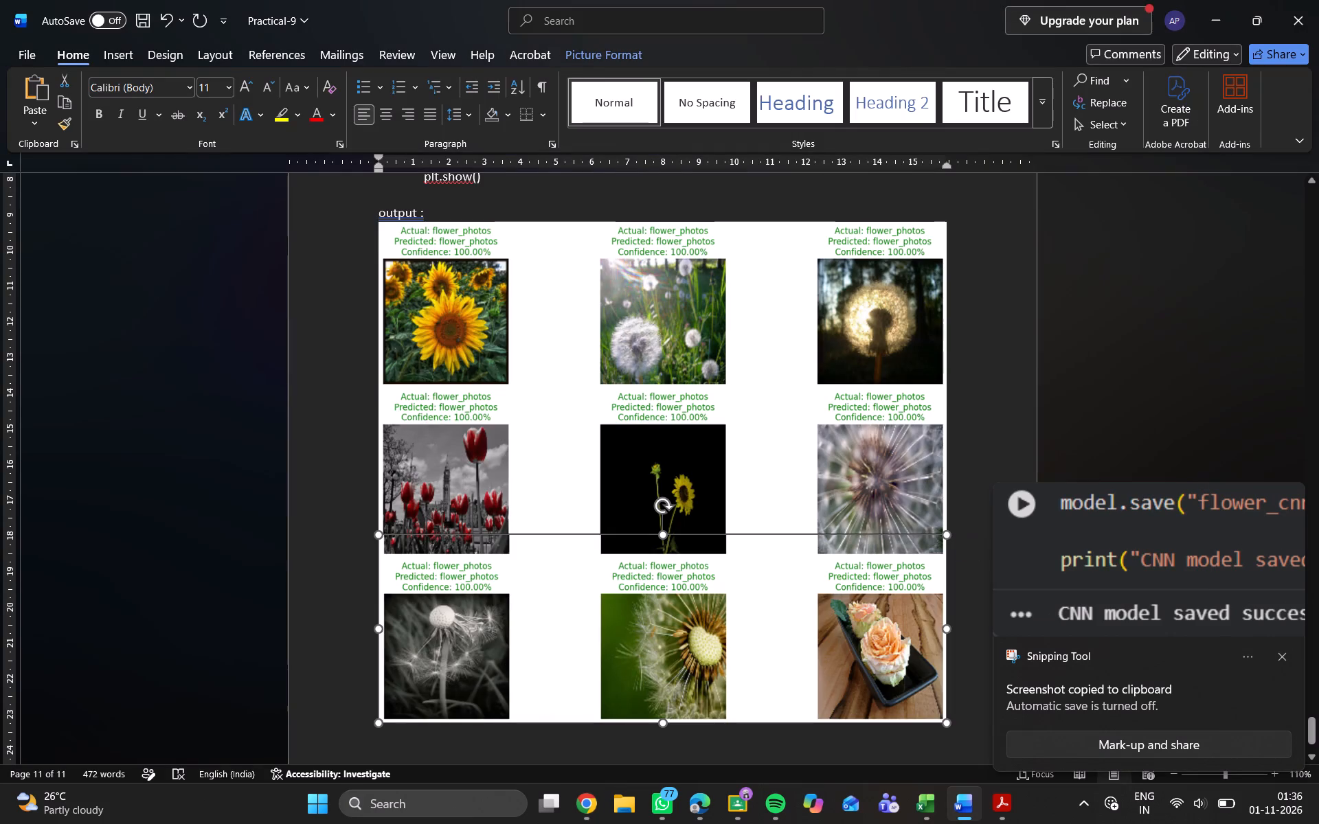
key("Return")
key("Return")
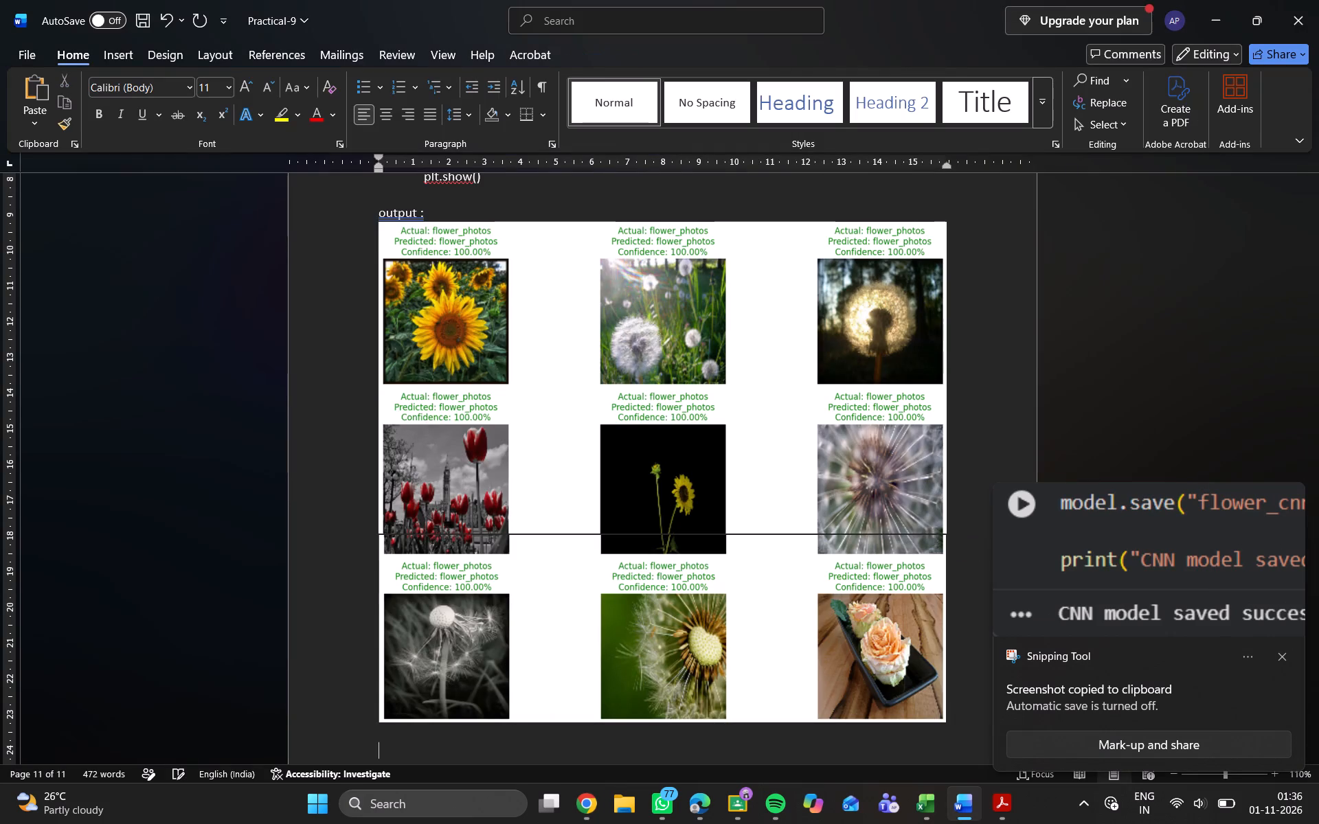
key("ctrl+v")
Copy the ChatGPT heading "Cell 13 – Save trained CNN model" and insert it on its own line above the model-saving screenshot in Word.
scroll(410, 539, "up", 4)
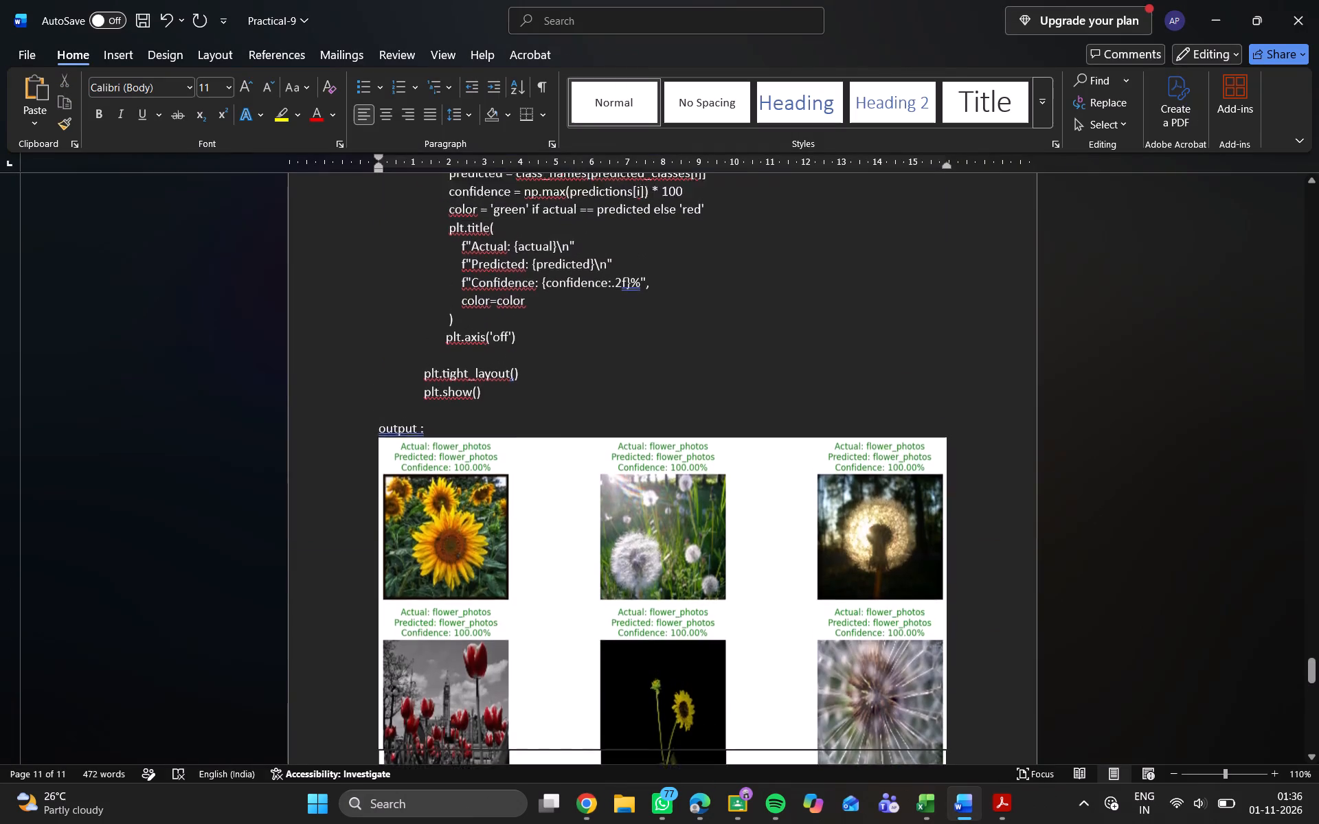
scroll(410, 539, "up", 4)
key("alt+Tab")
key("alt+Tab")
key("alt+Tab")
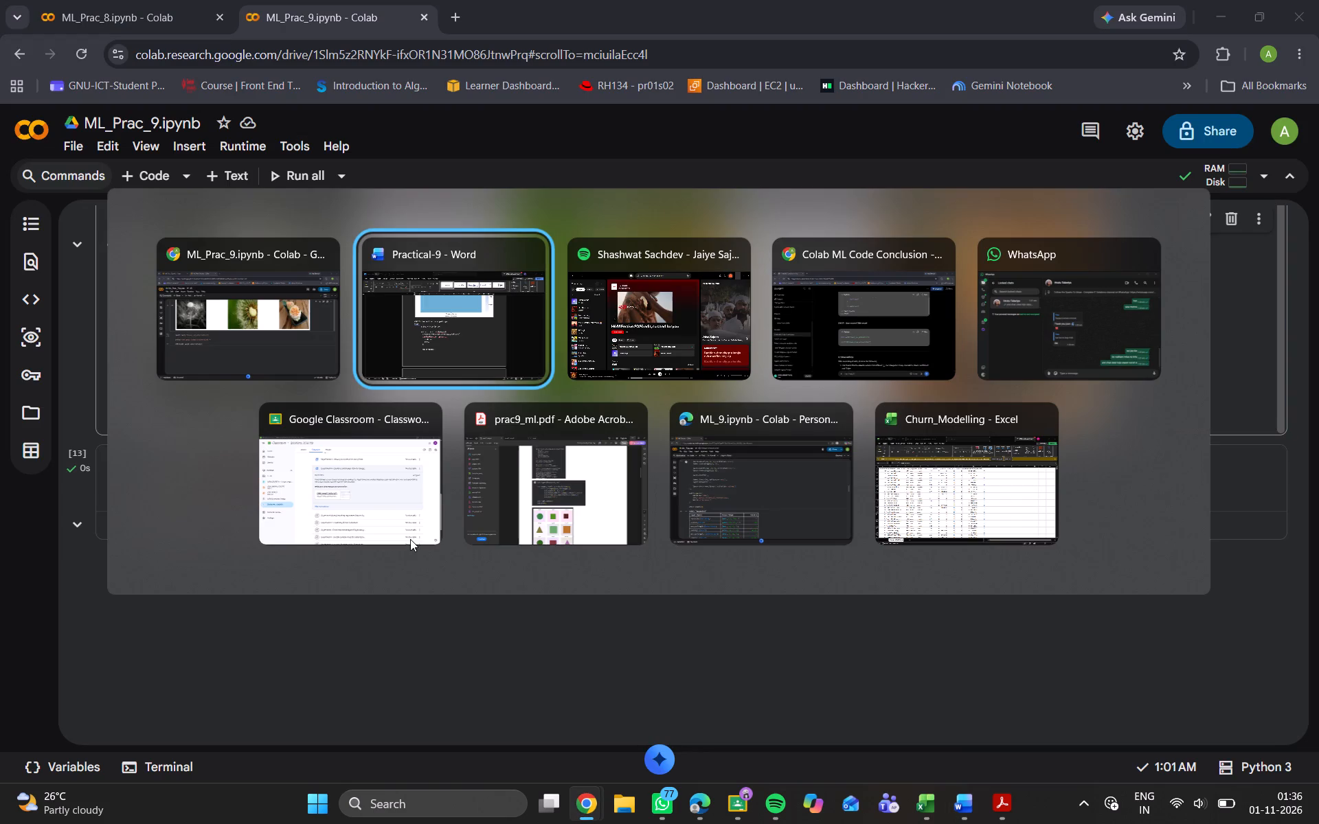
key("alt+Tab")
scroll(410, 539, "down", 1)
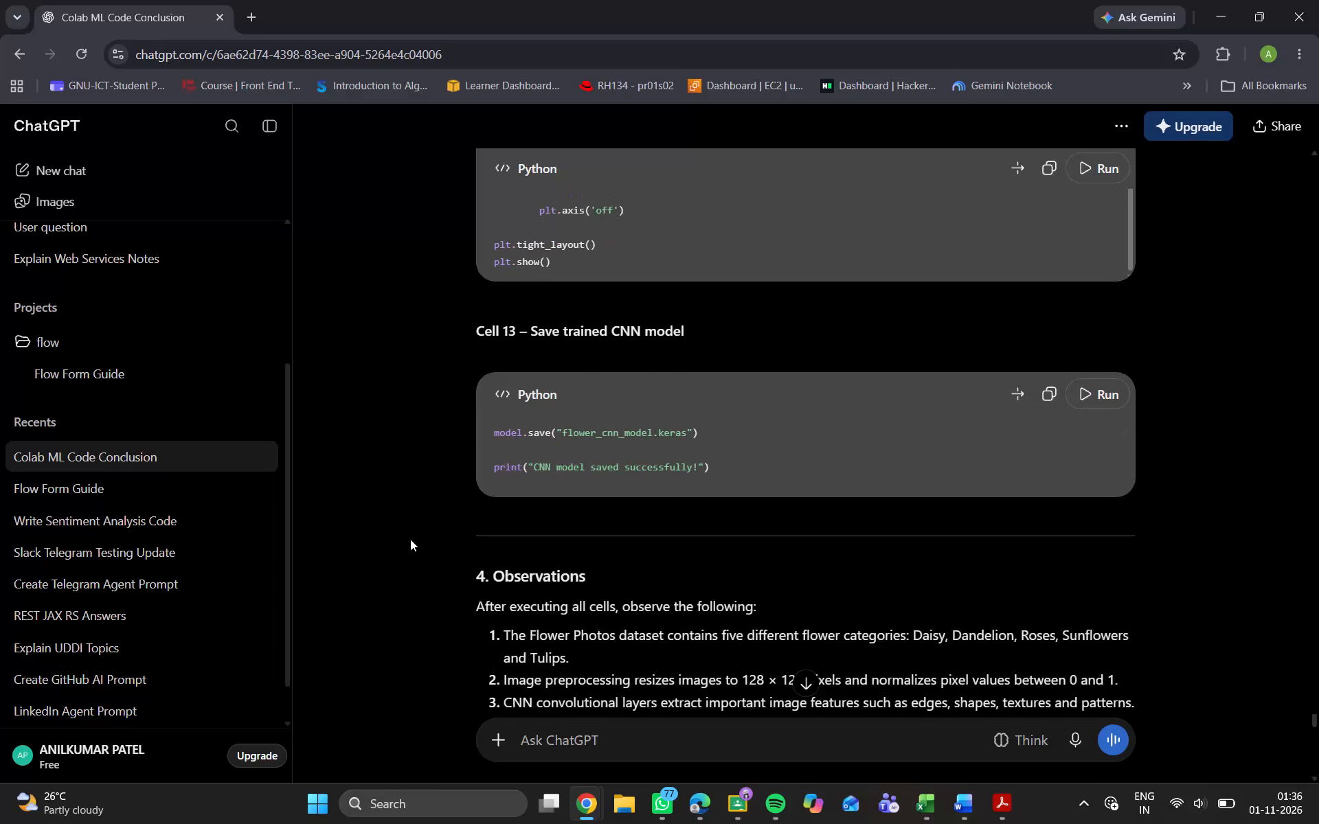
scroll(410, 539, "down", 1)
left_click_drag(706, 312, 442, 310)
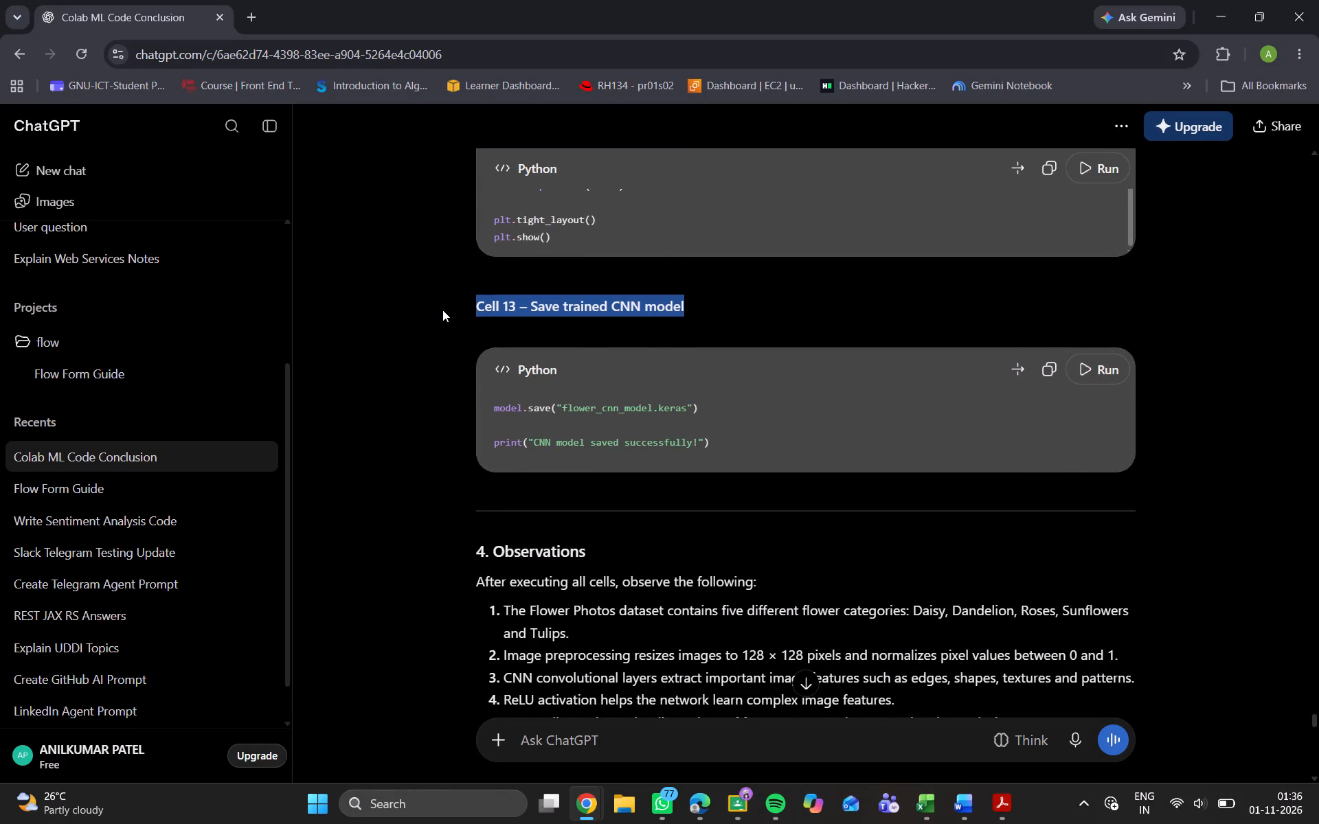
key("ctrl+c")
key("alt+Tab")
key("alt+Tab")
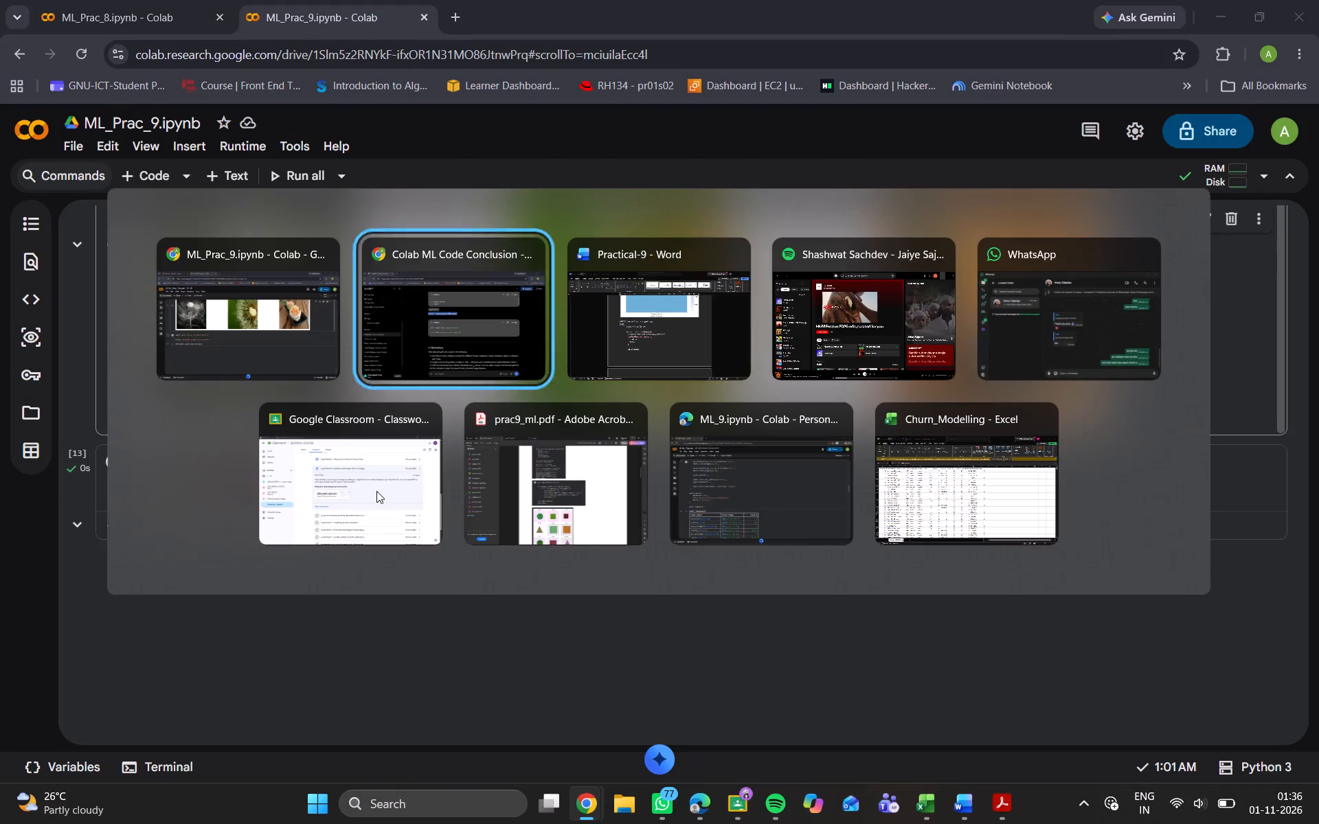
key("alt+Tab")
scroll(526, 444, "down", 4)
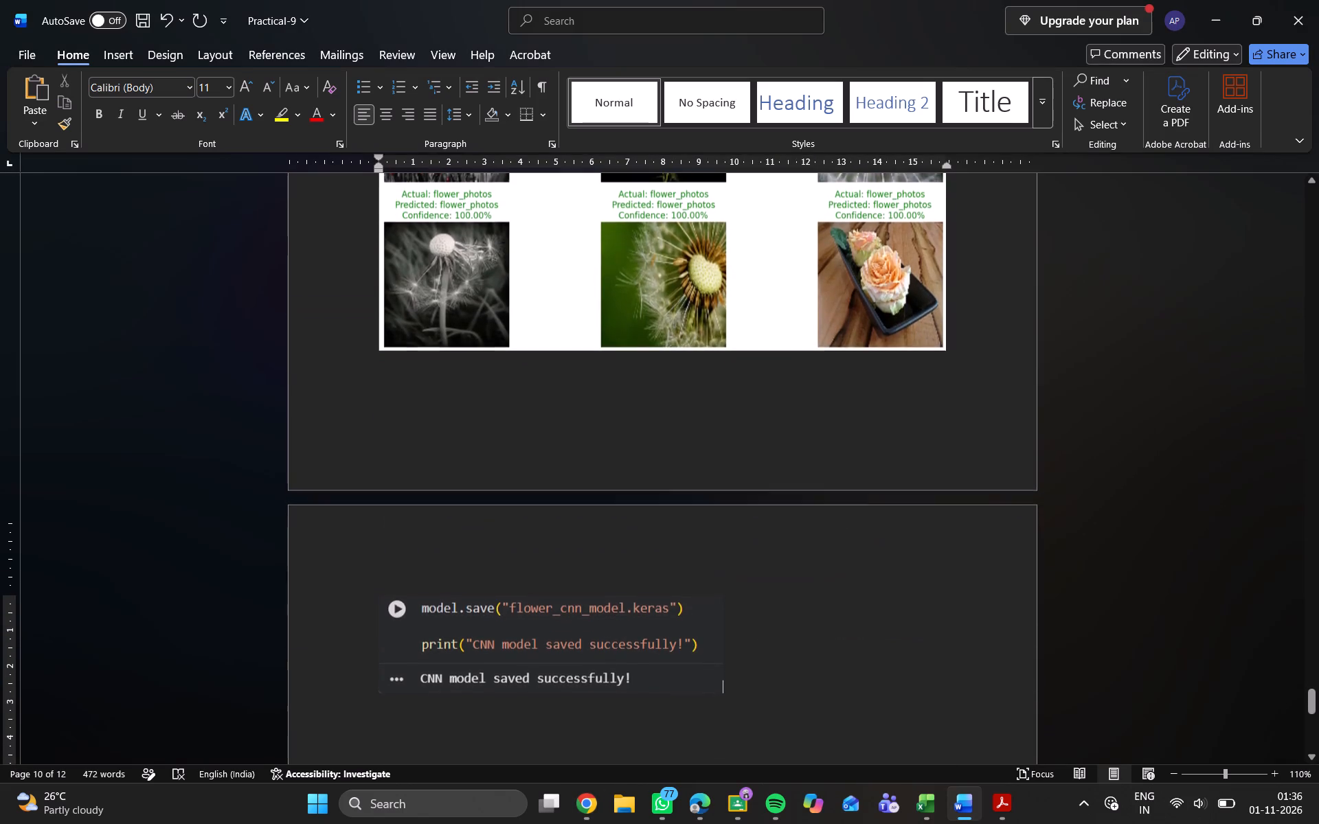
left_click(512, 444)
key("Return")
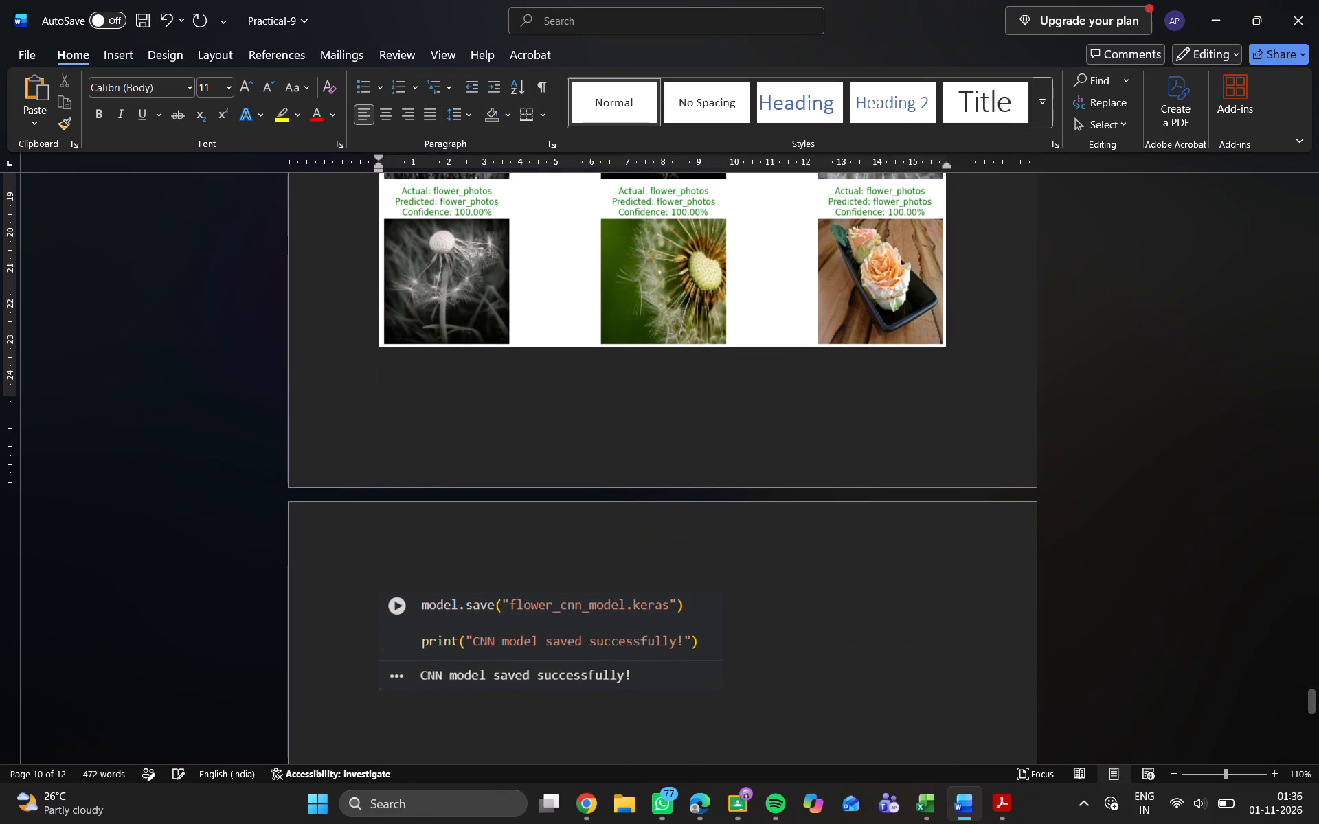
key("ctrl+v")
Save the Practical-9 document.
scroll(512, 444, "up", 16)
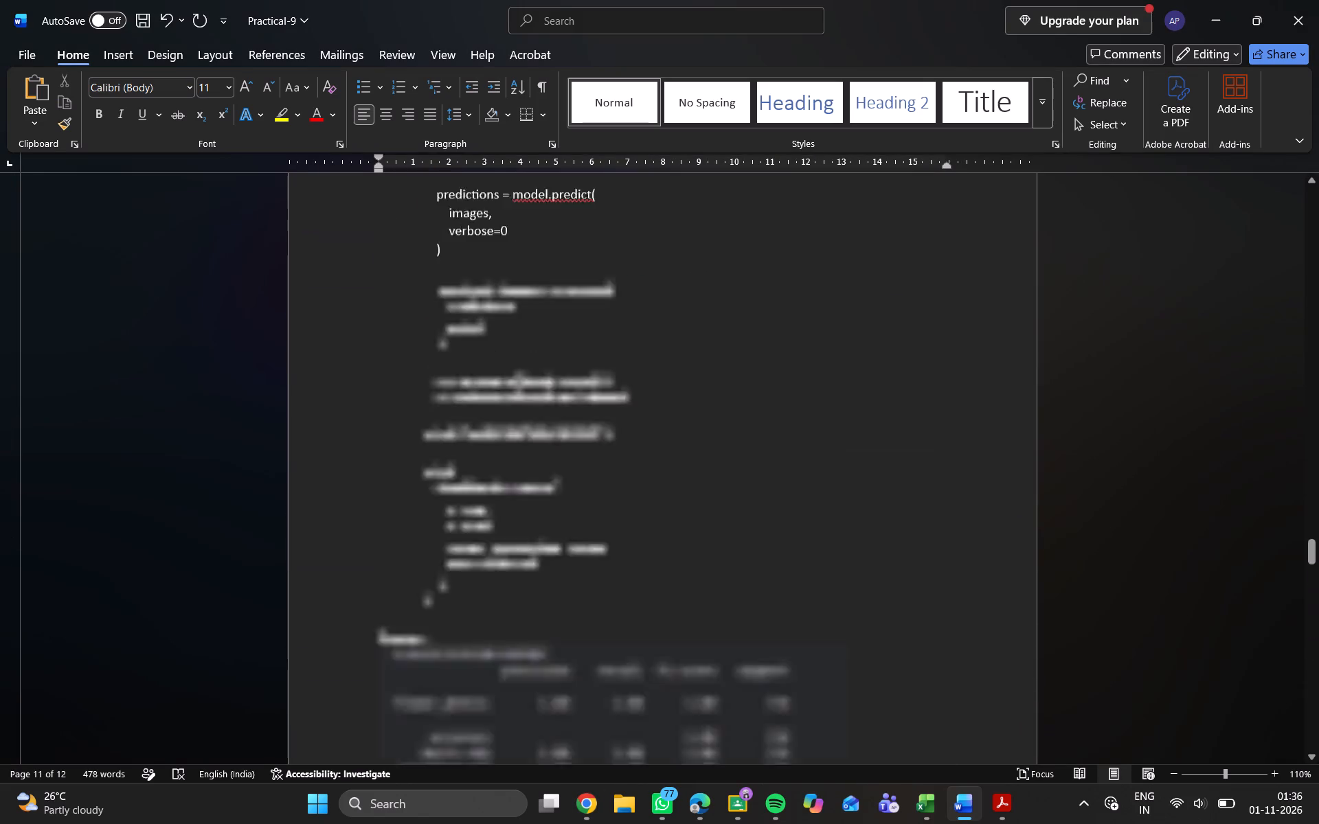
key("ctrl+s")
Look back over the report's earlier cells up to the title block on the first page, with the zoom at 110%.
scroll(512, 444, "down", 9, "ctrl")
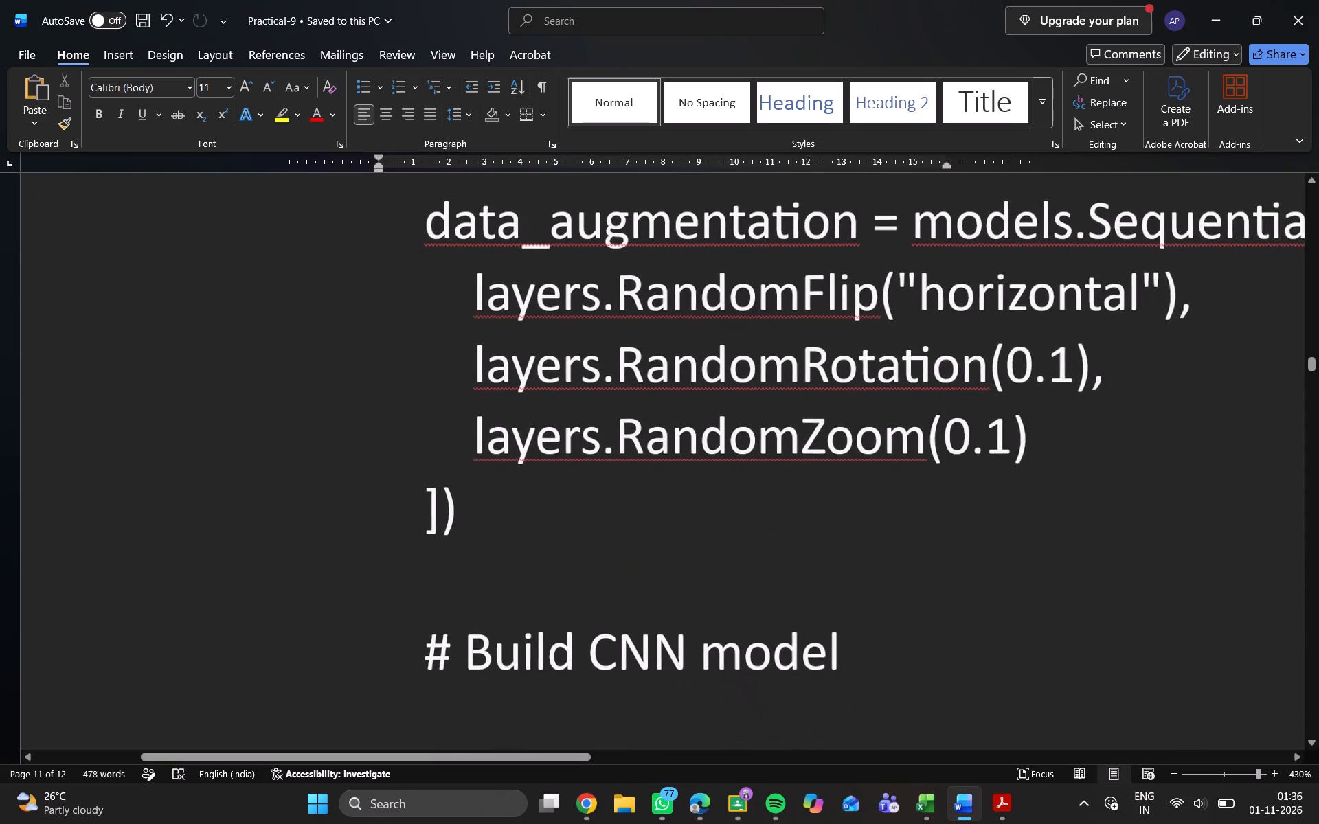
scroll(512, 444, "down", 9, "ctrl")
scroll(512, 444, "up", 1)
scroll(512, 444, "down", 3, "ctrl")
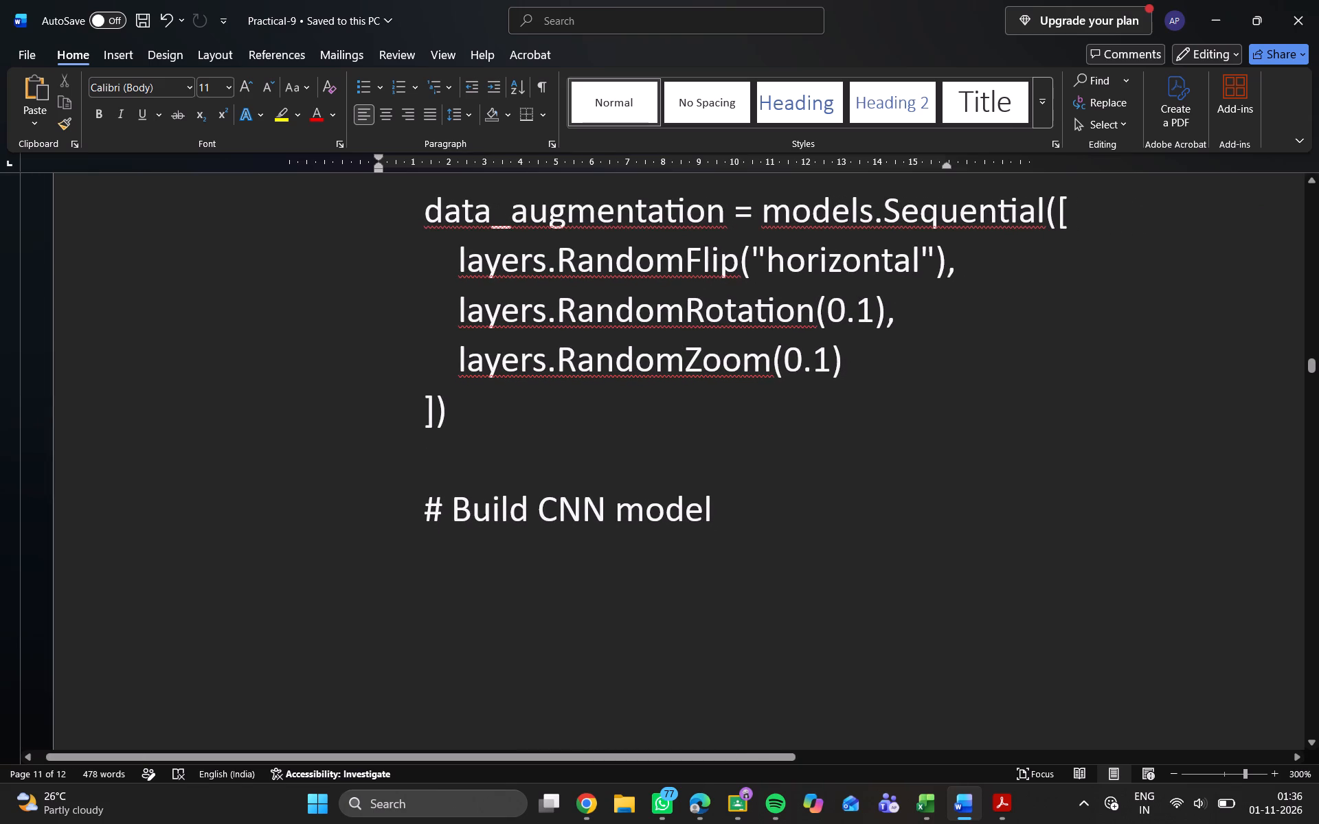
scroll(512, 444, "down", 13, "ctrl")
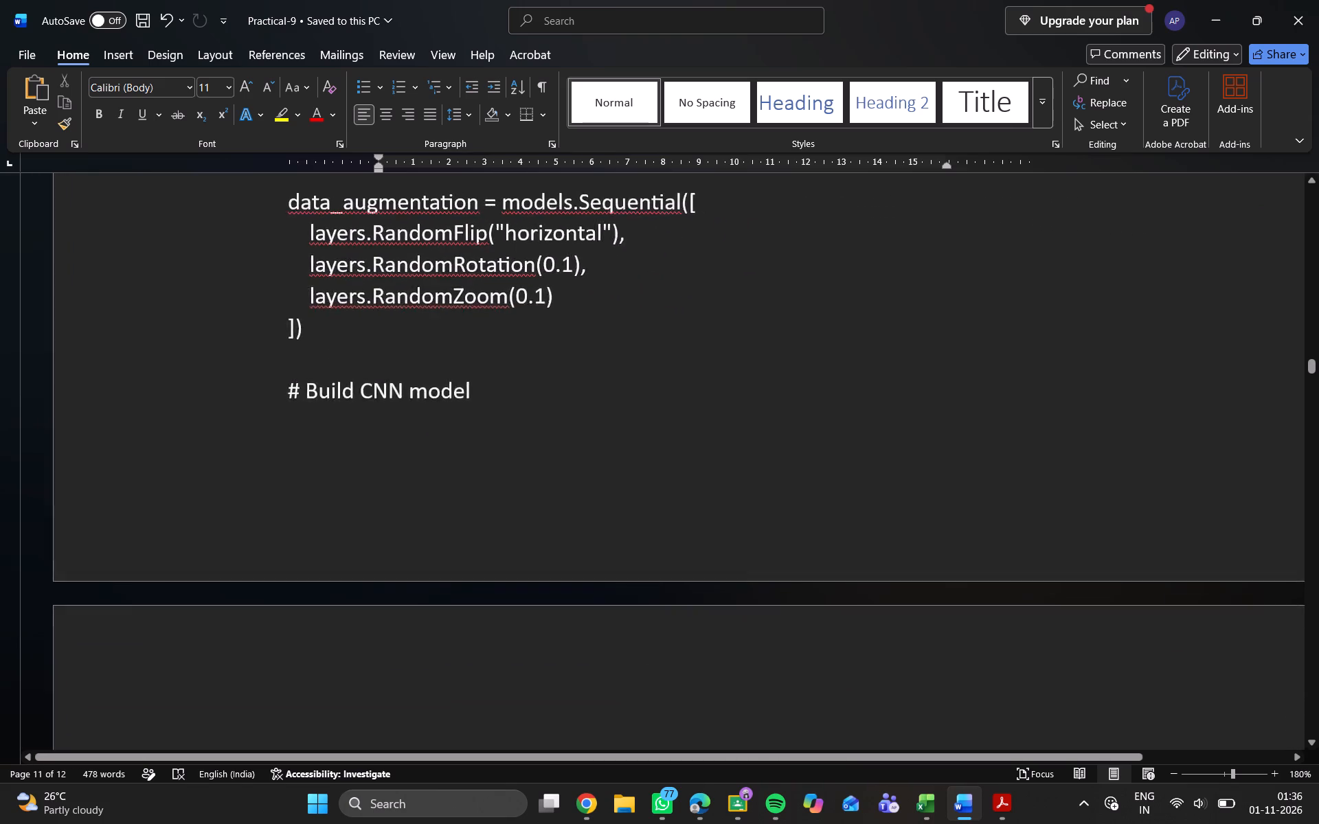
scroll(512, 444, "down", 9, "ctrl")
scroll(512, 444, "up", 1)
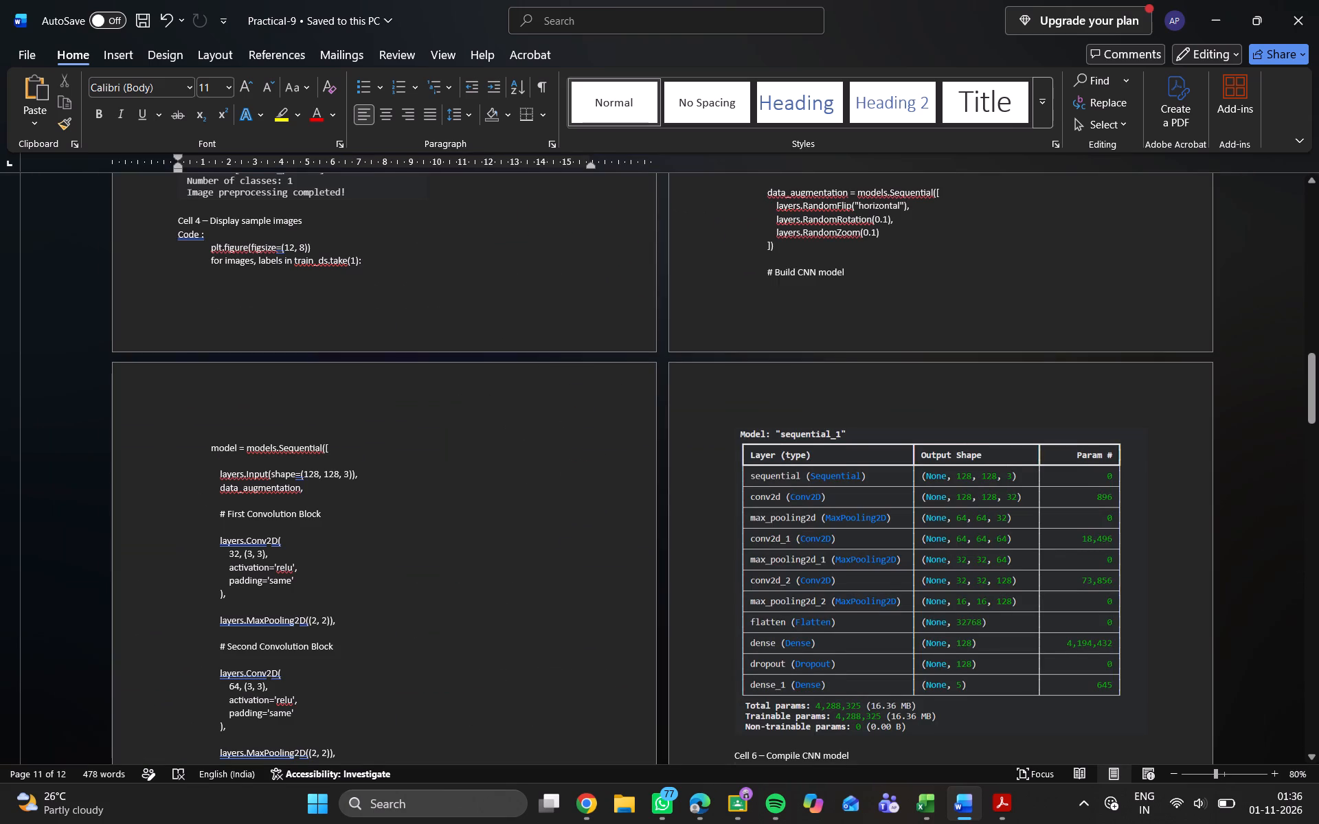
scroll(512, 444, "up", 1)
scroll(512, 444, "up", 5, "ctrl")
scroll(512, 444, "down", 2, "ctrl")
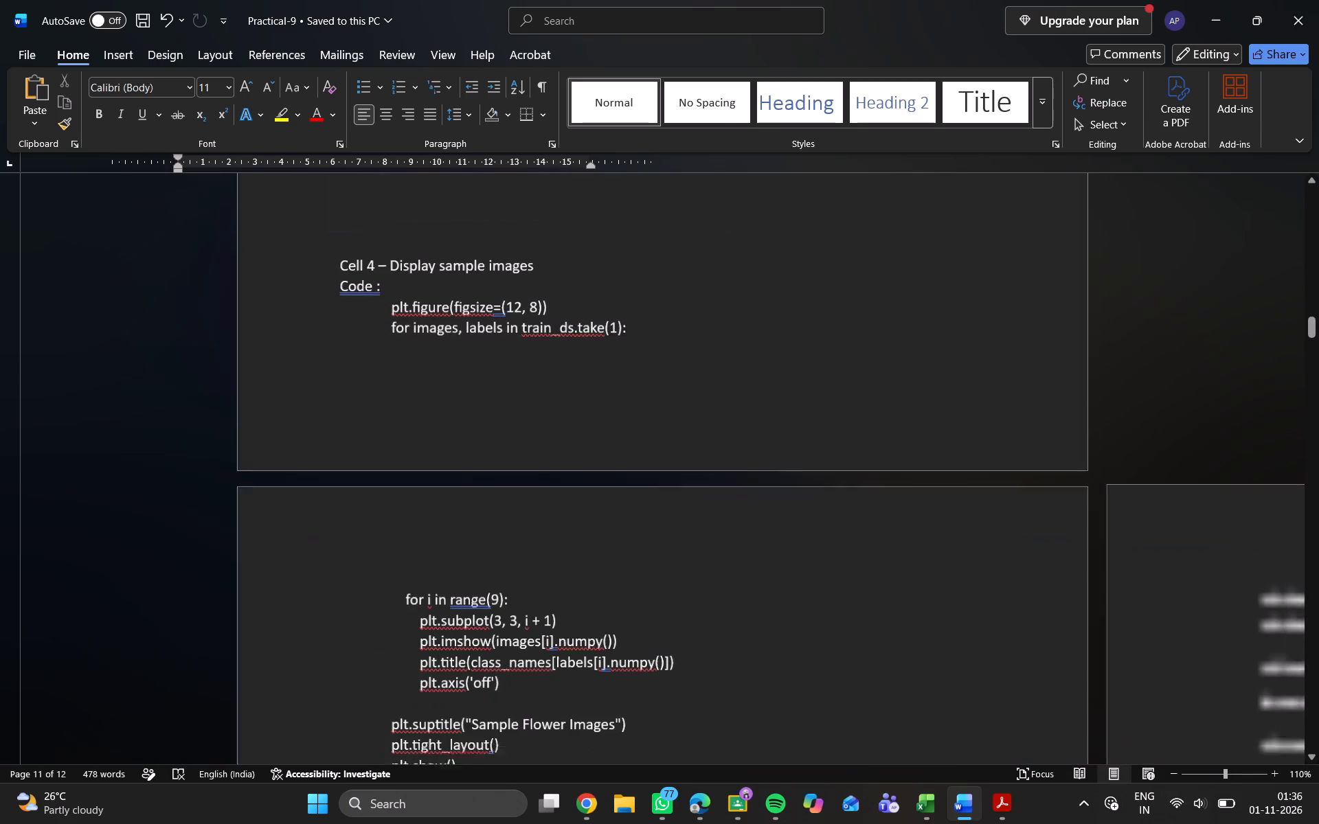
scroll(512, 444, "down", 4, "ctrl")
scroll(512, 444, "up", 1)
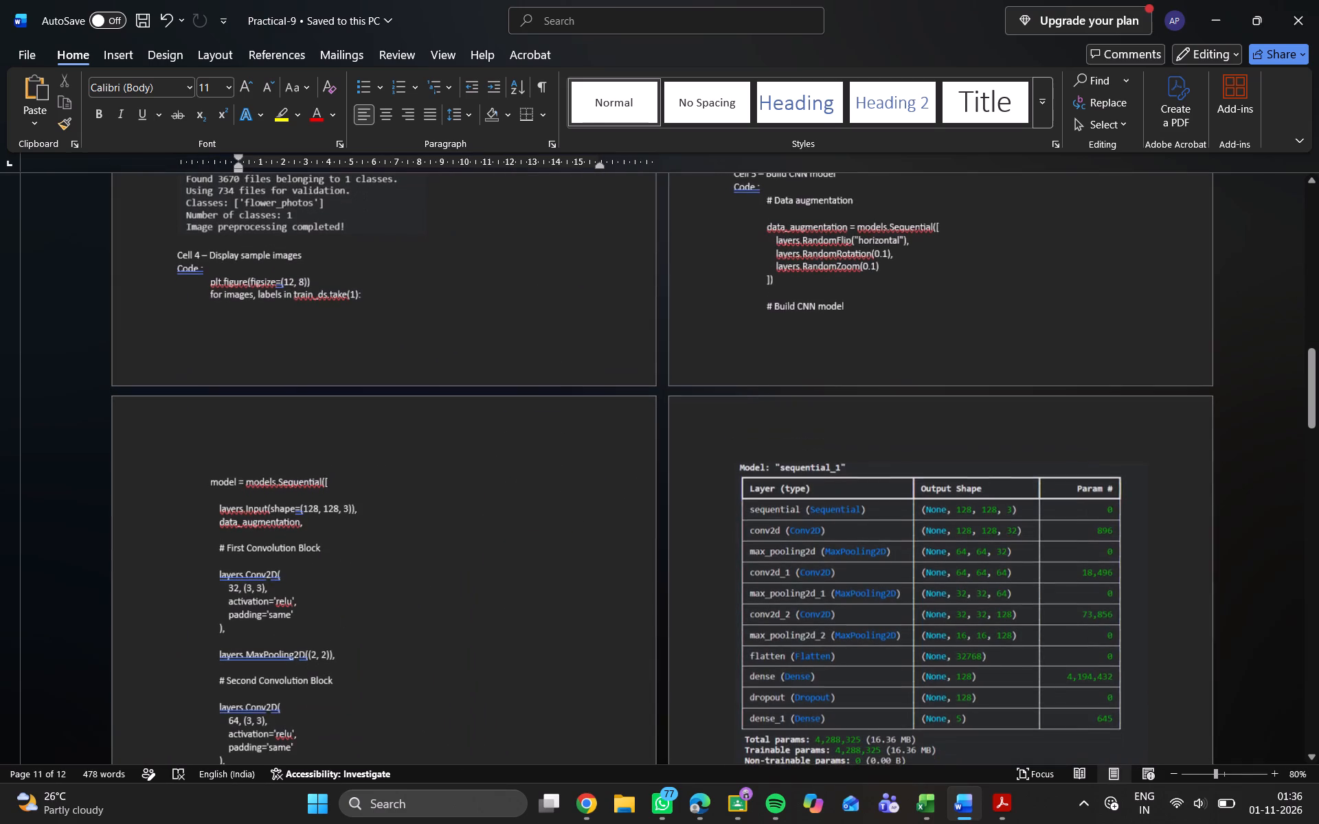
scroll(512, 444, "up", 3, "ctrl")
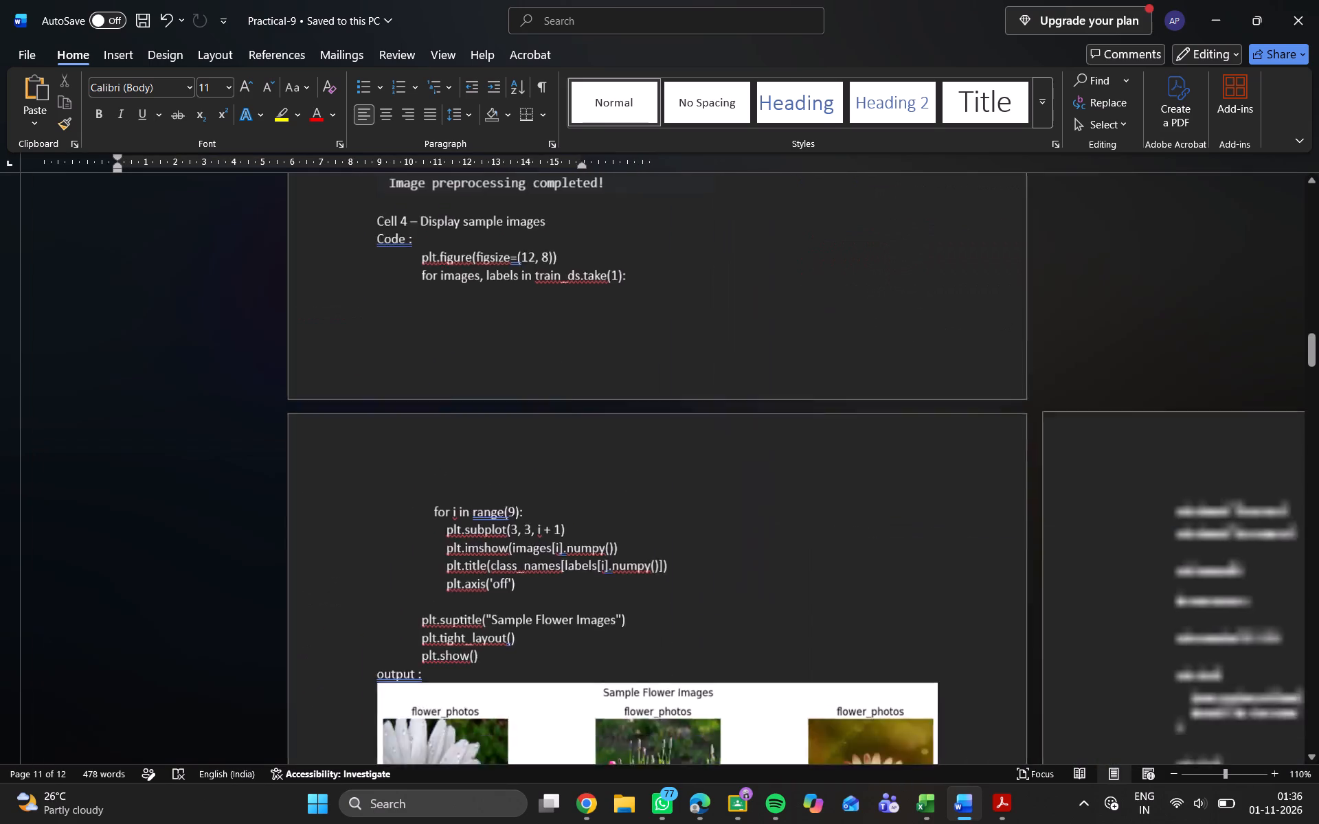
scroll(512, 444, "up", 13)
scroll(512, 444, "up", 8)
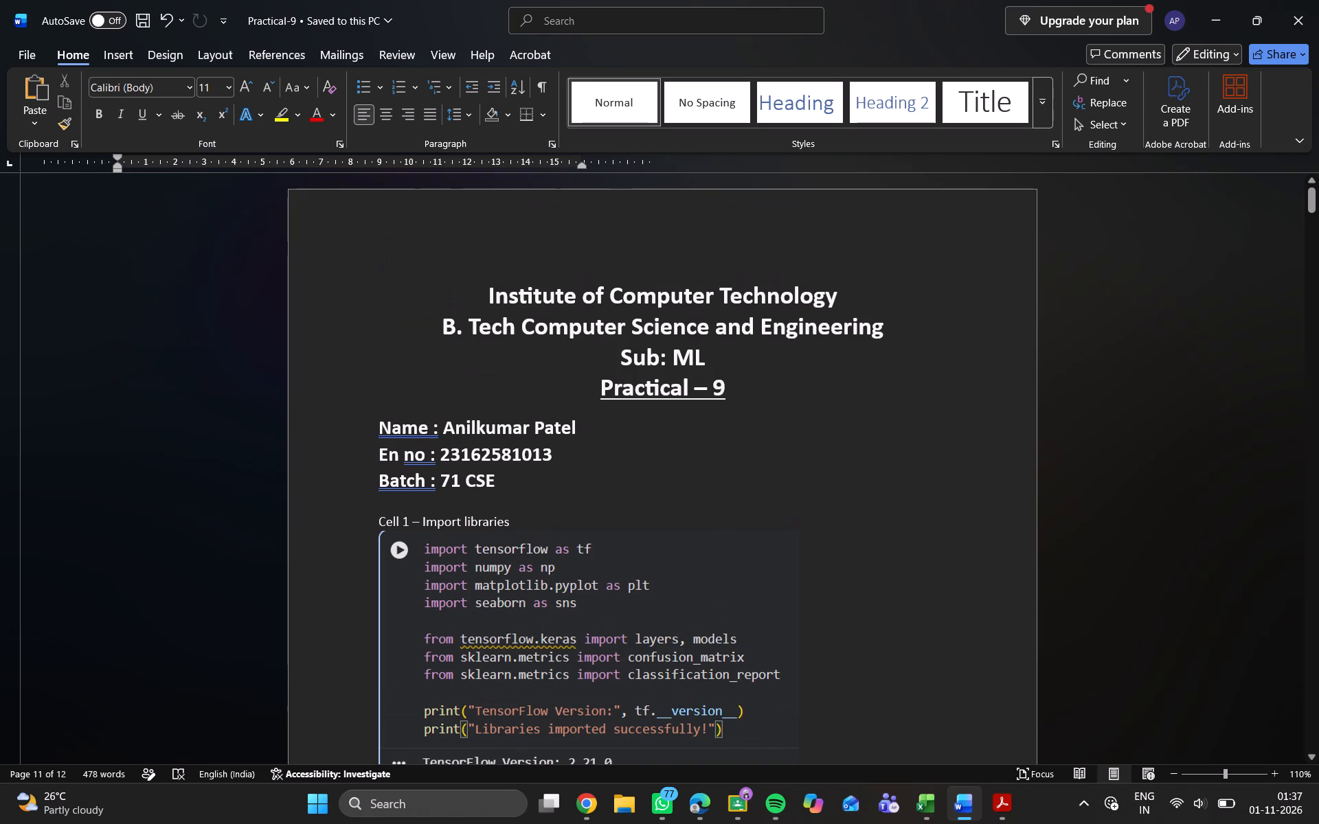
Copy the full Experiment 9 task description, including the observations and conclusion instruction, from Google Classroom.
key("super+5")
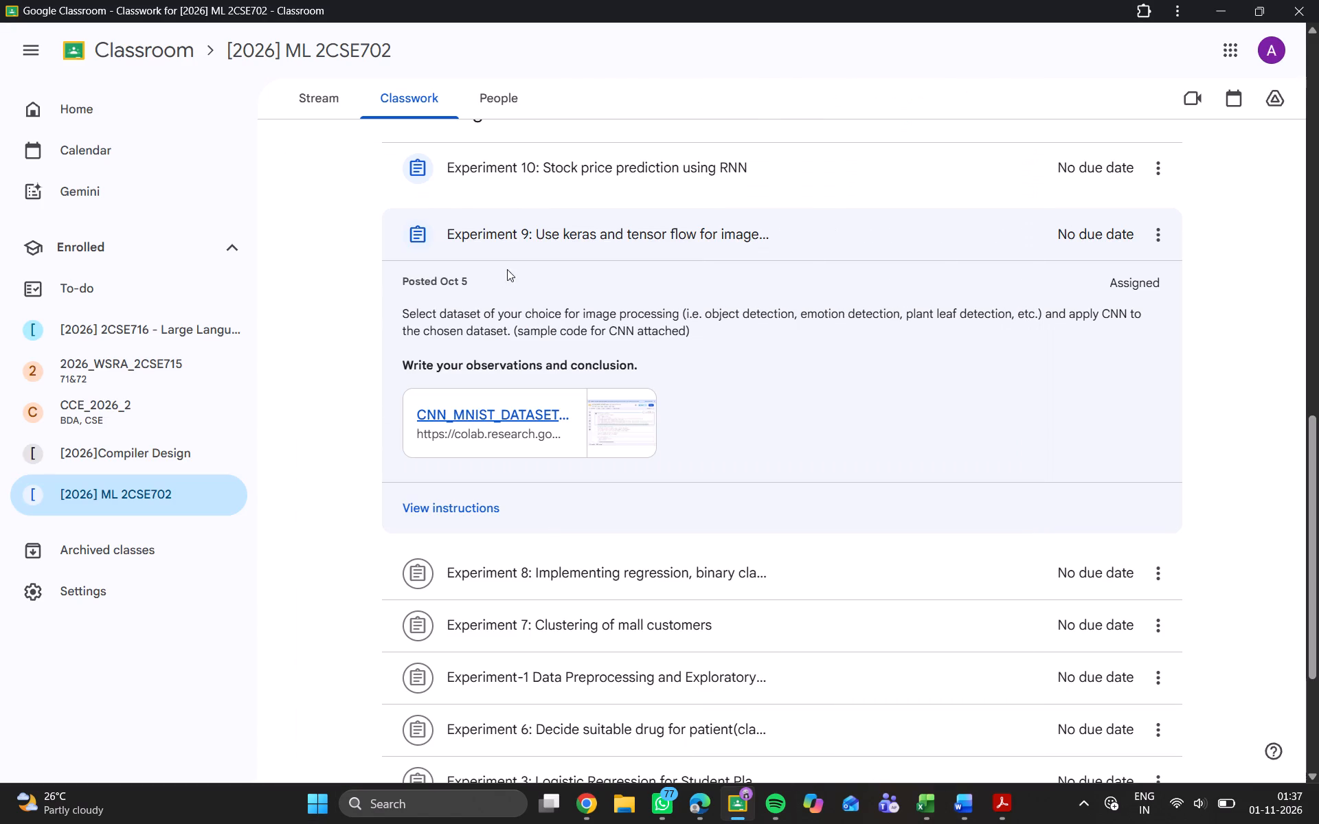
left_click_drag(657, 369, 449, 319)
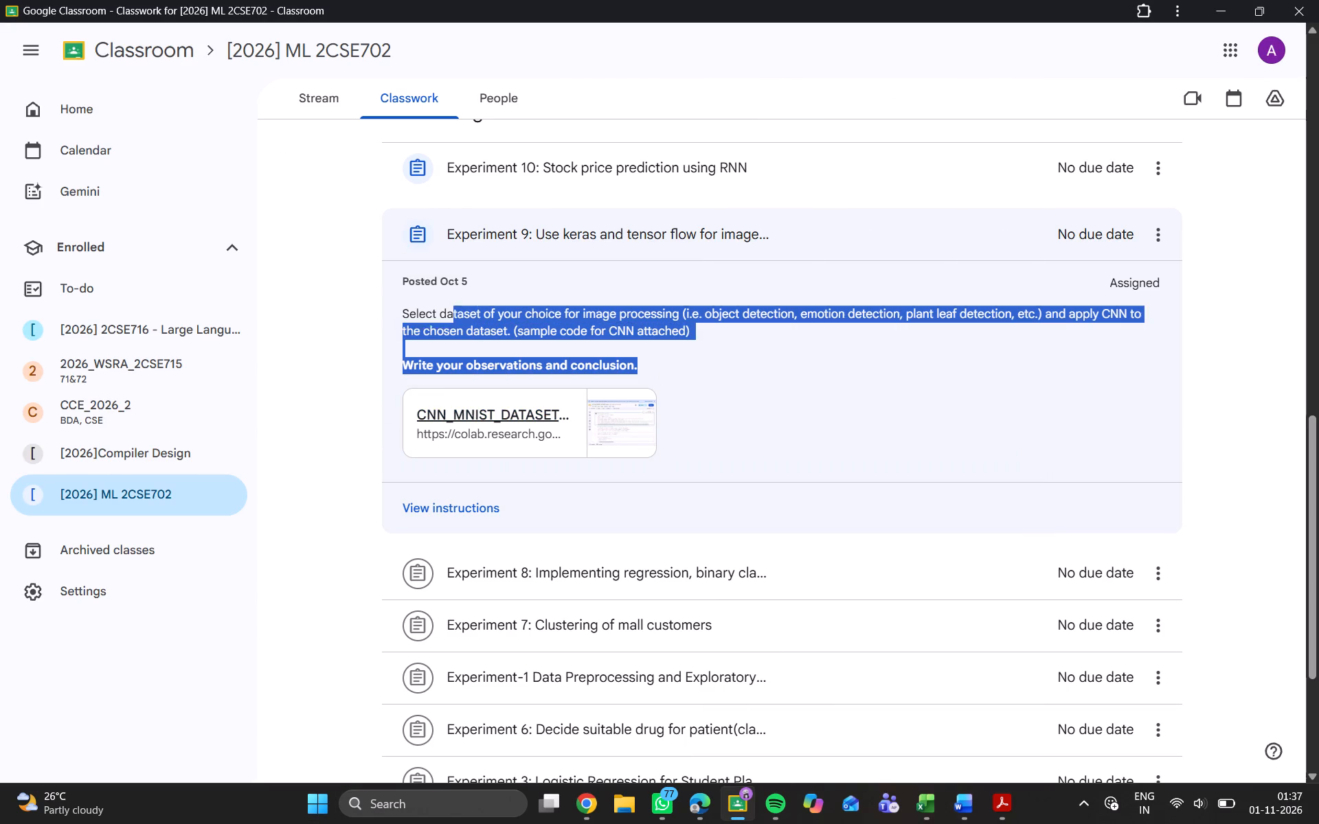
left_click_drag(449, 319, 400, 316)
key("ctrl+c")
In the Word report, add a "Question :" line above the Cell 1 heading, followed by the copied Experiment 9 task description.
key("alt+Tab")
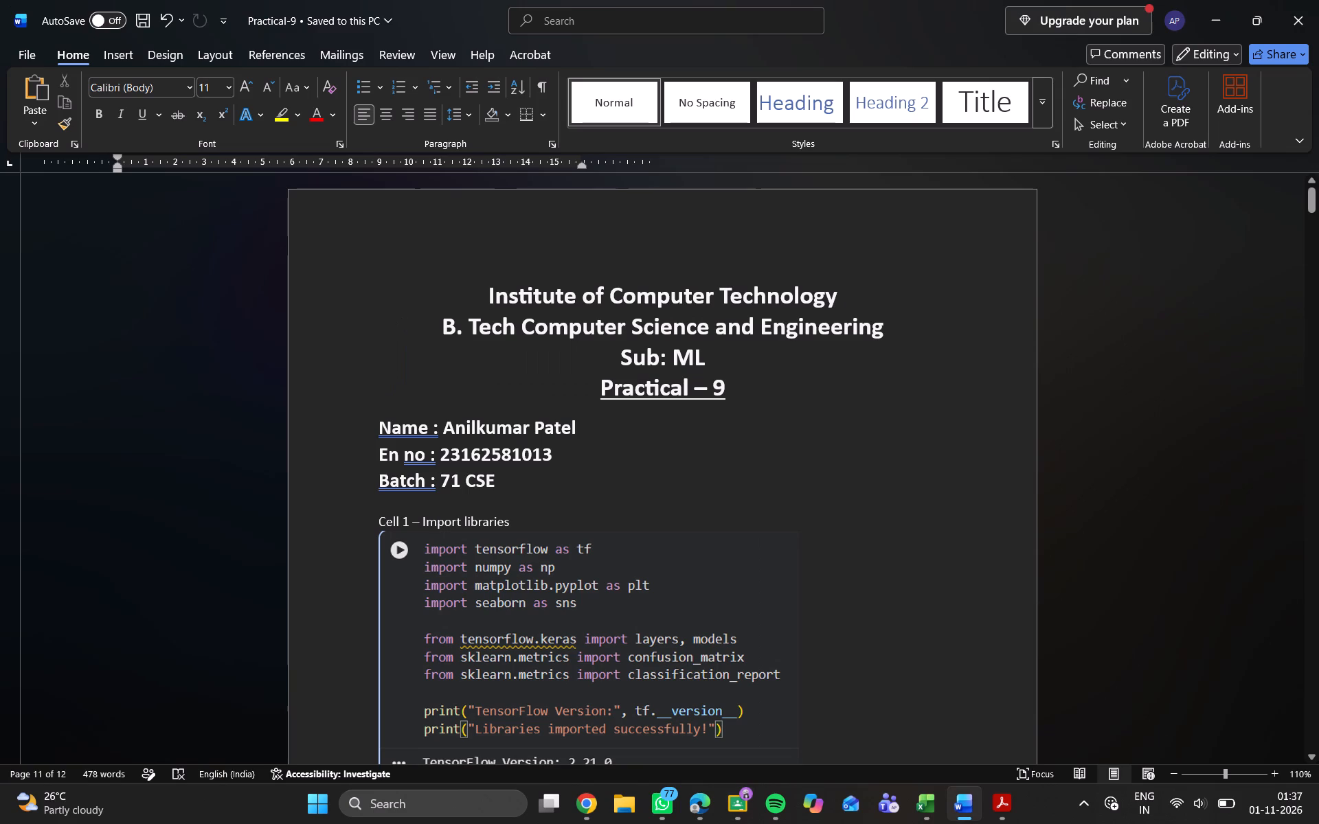
left_click(419, 510)
key("Return")
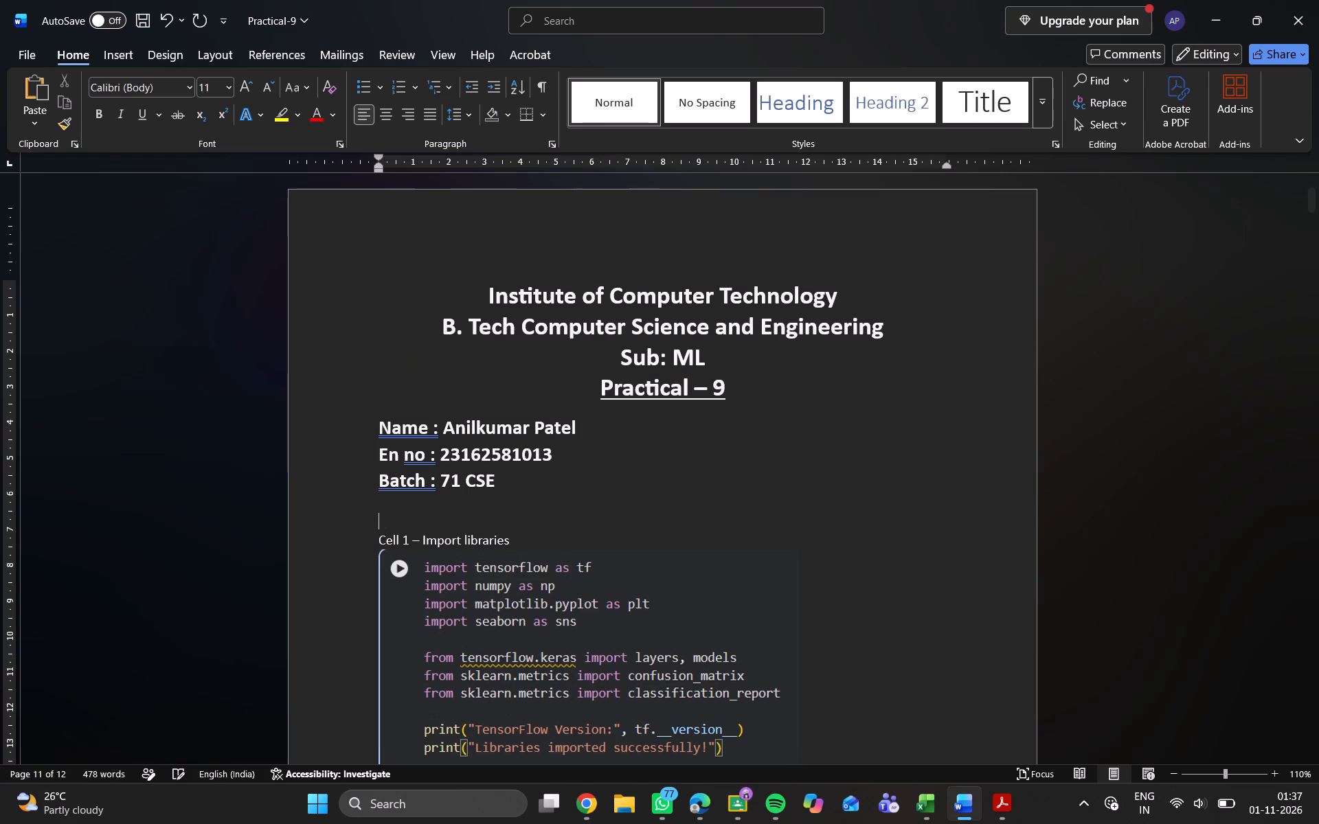
key("q")
key("Up")
key("Right")
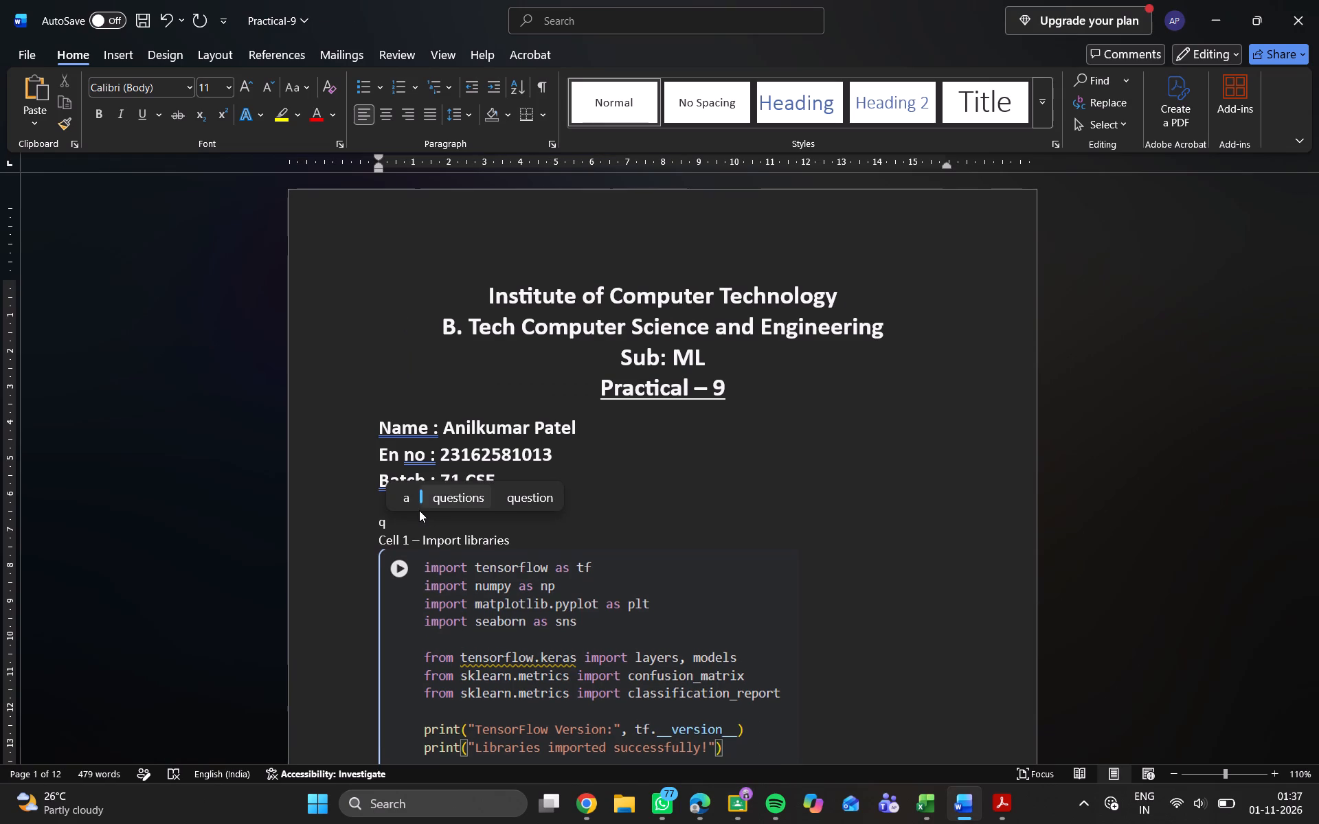
key("space")
key("BackSpace")
key("BackSpace")
key("space")
type(":")
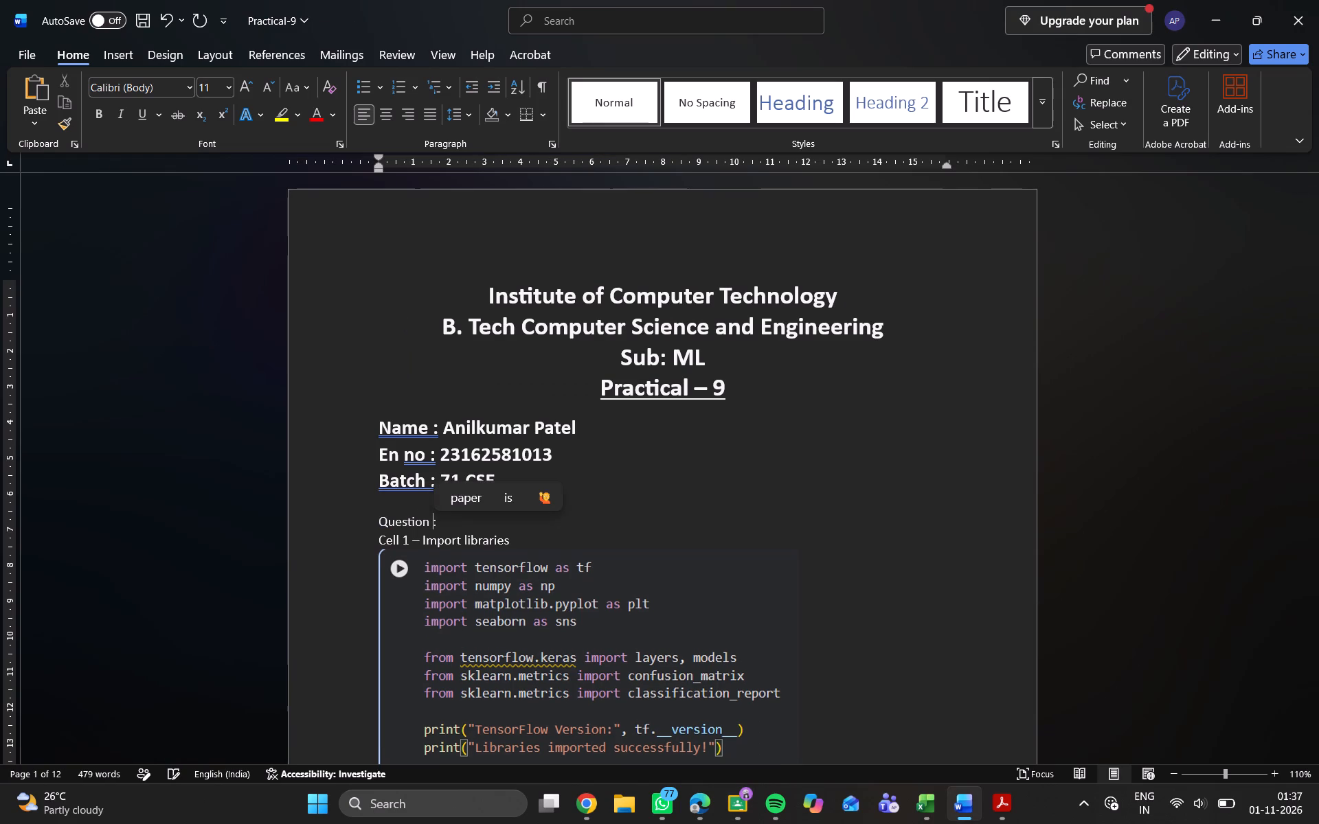
key("space")
key("ctrl+v")
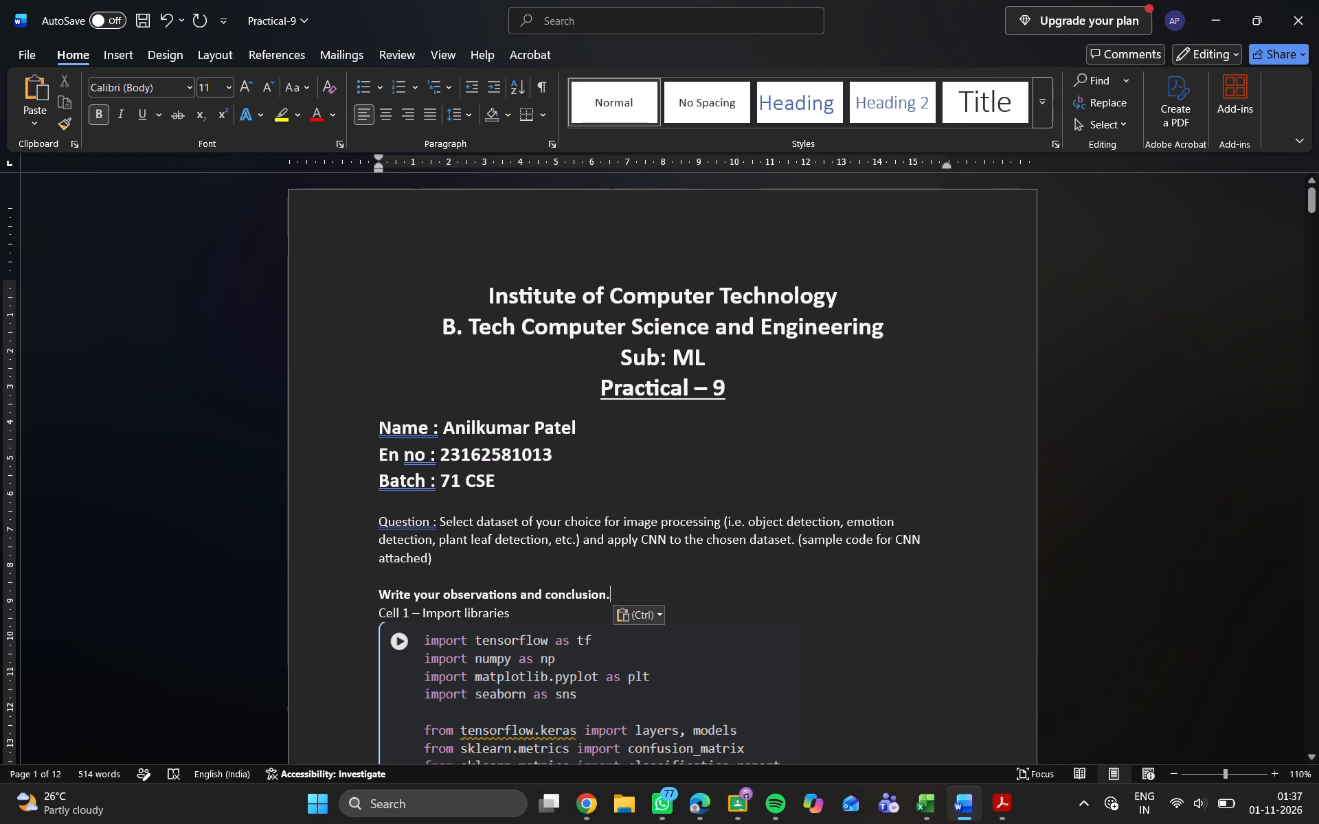
Add a bold "Answer:" line between the question text and the Cell 1 heading.
key("Return")
key("Return")
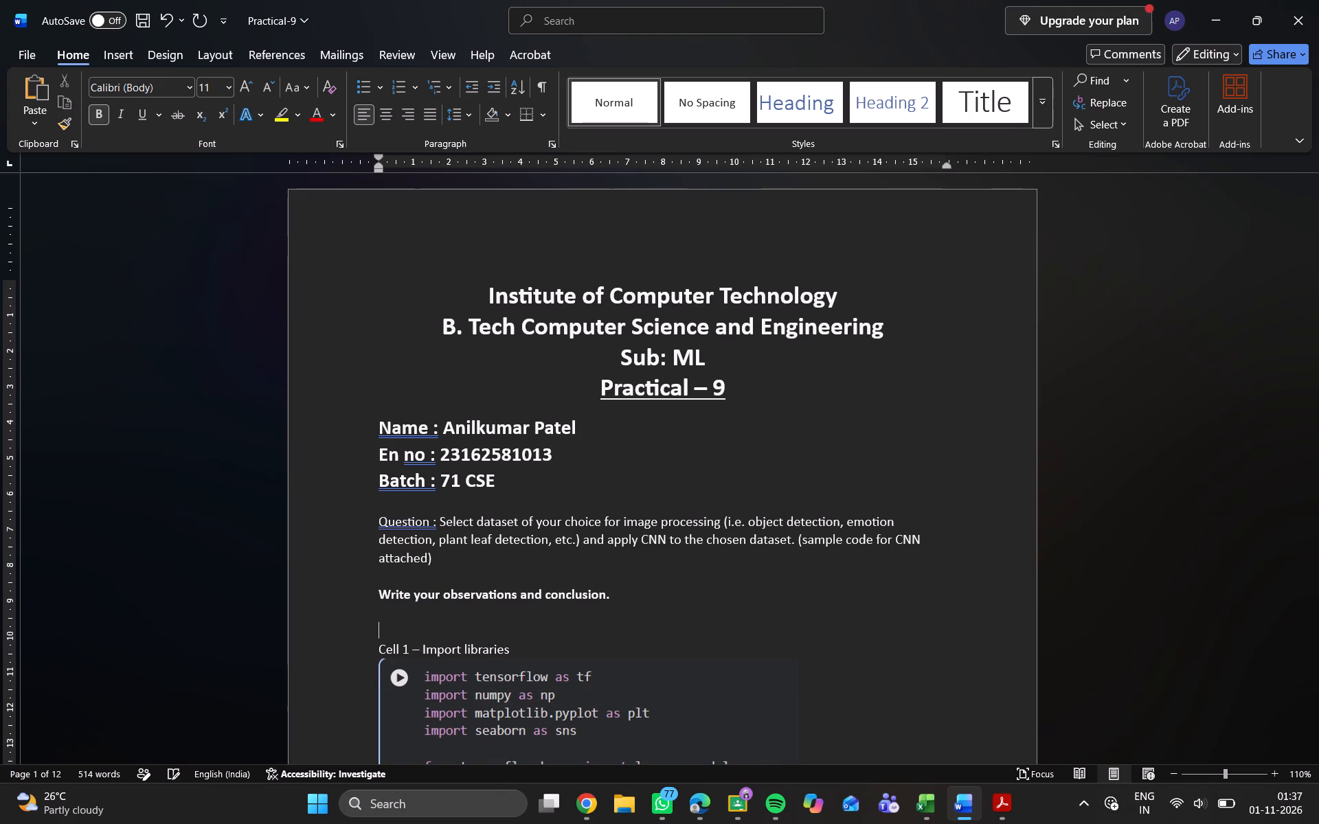
key("BackSpace")
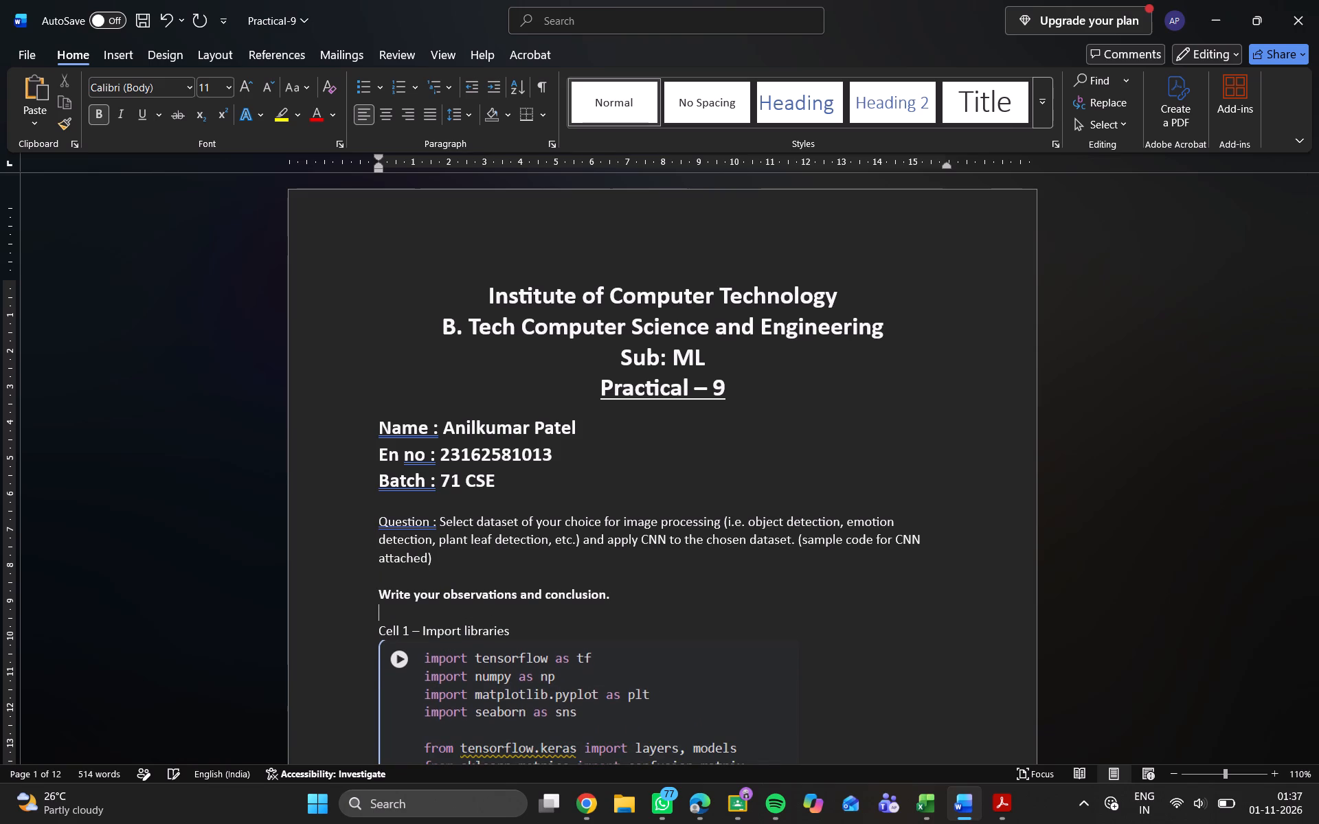
type("ans")
key("Up")
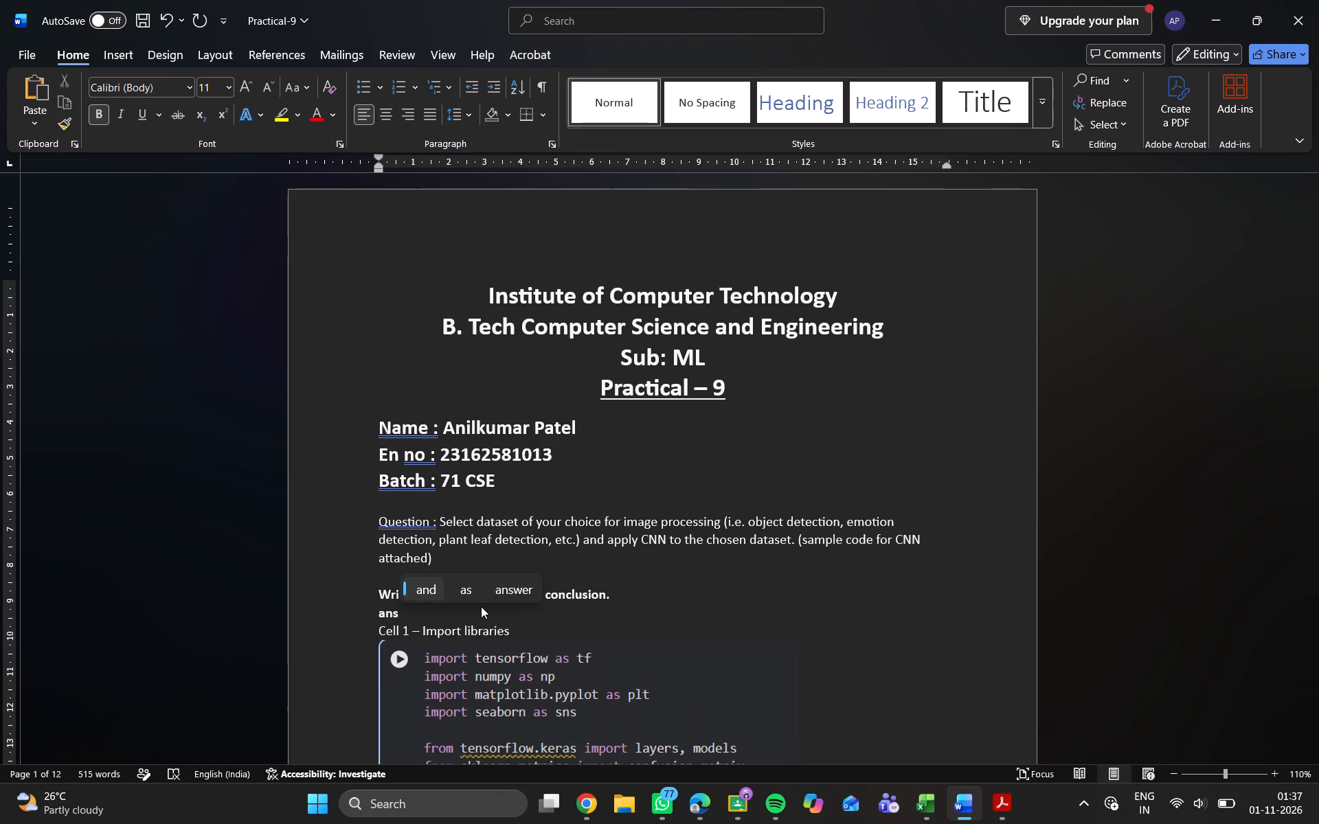
key("Right")
key("Right")
key("space")
key("BackSpace")
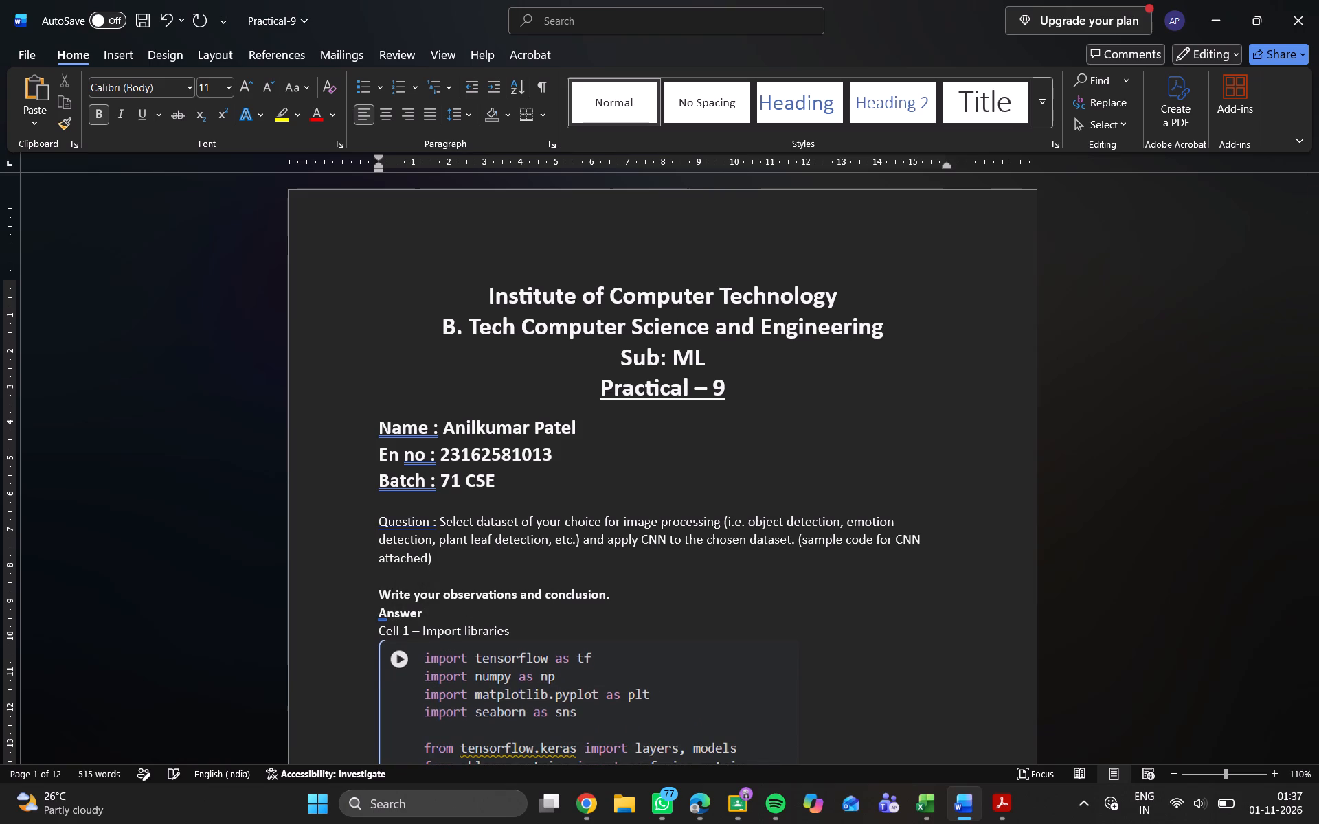
type(":")
key("space")
Delete the blank line above "Write your observations and conclusion." in the question text.
scroll(481, 606, "down", 1)
left_click(469, 473)
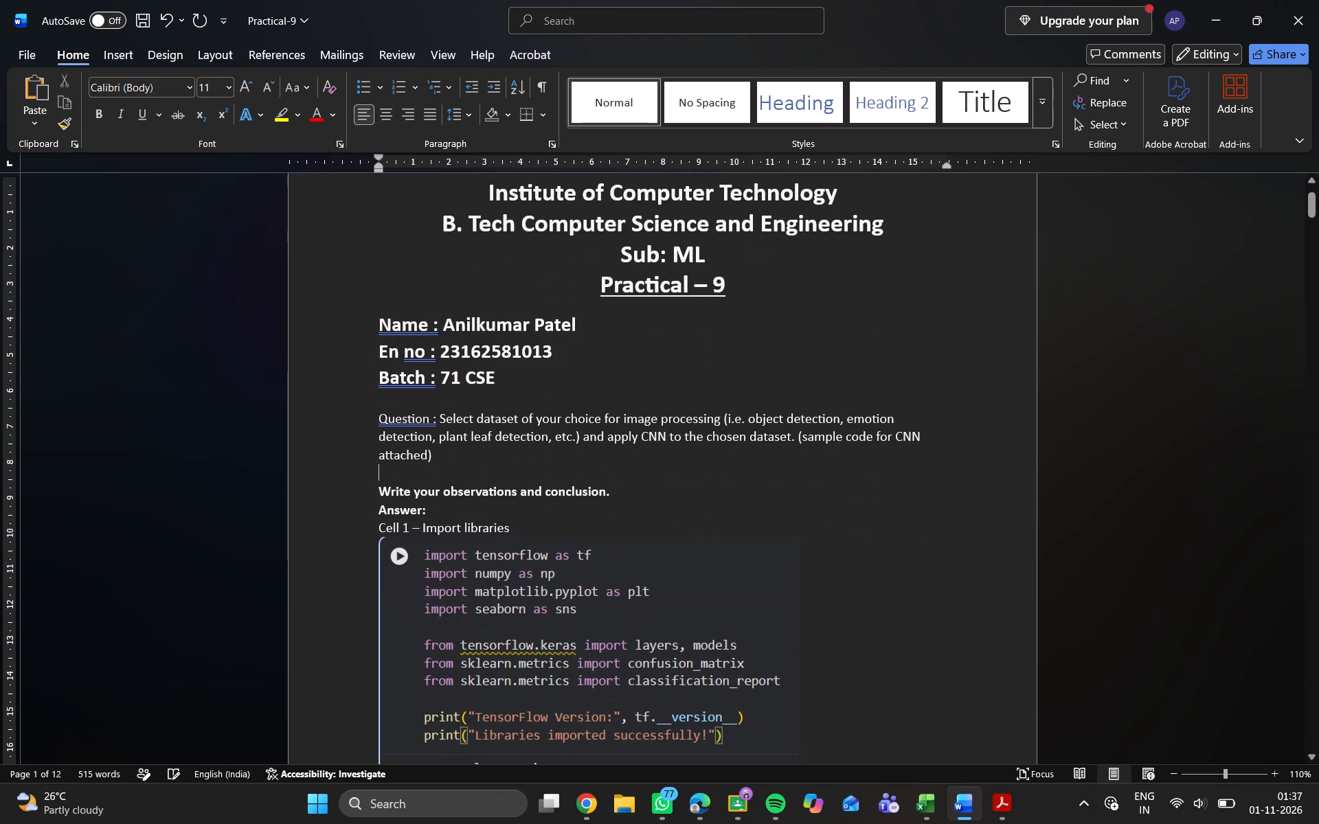
key("BackSpace")
Save the Practical-9 document.
scroll(513, 534, "down", 4)
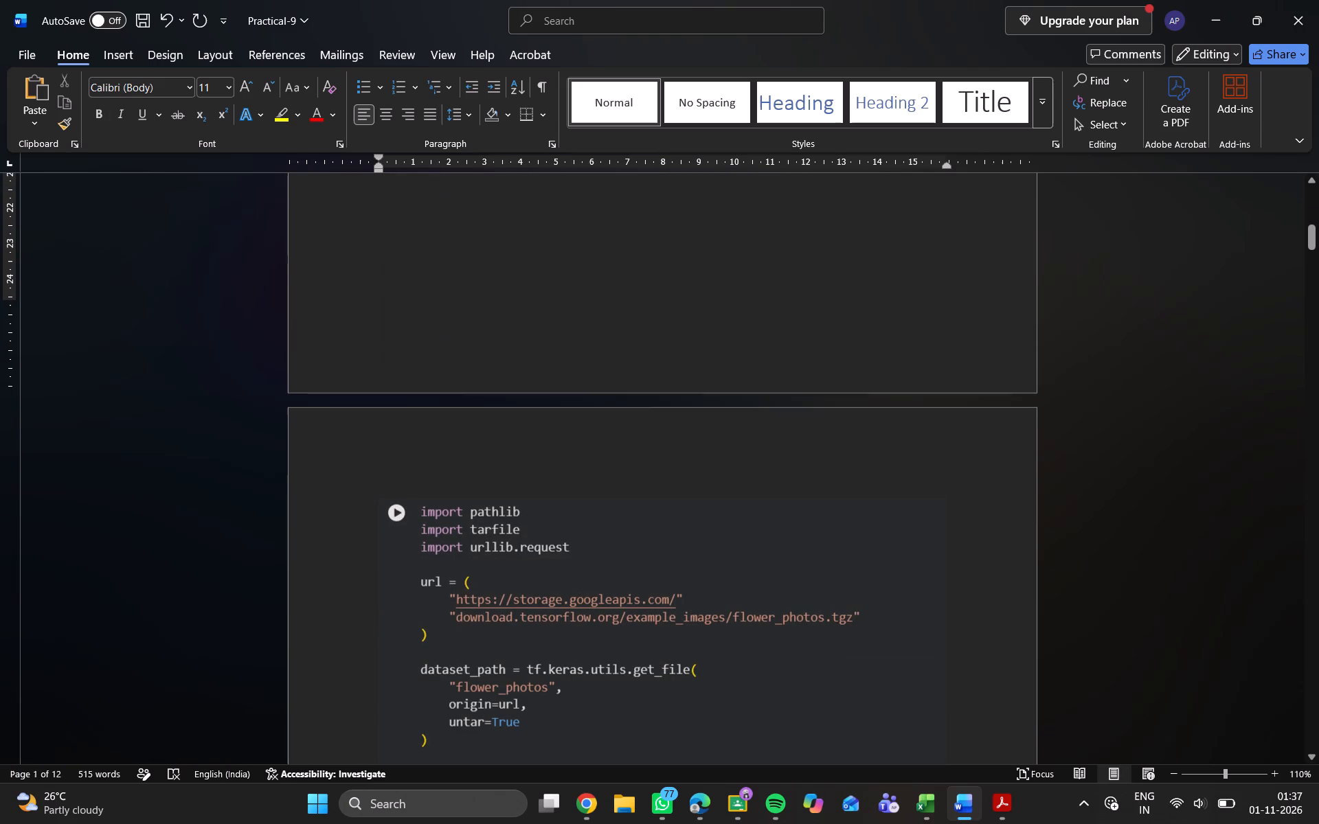
key("ctrl+s")
Insert a page break before the heading "Cell 2 – Download the dataset".
scroll(513, 534, "up", 3)
scroll(513, 534, "down", 2)
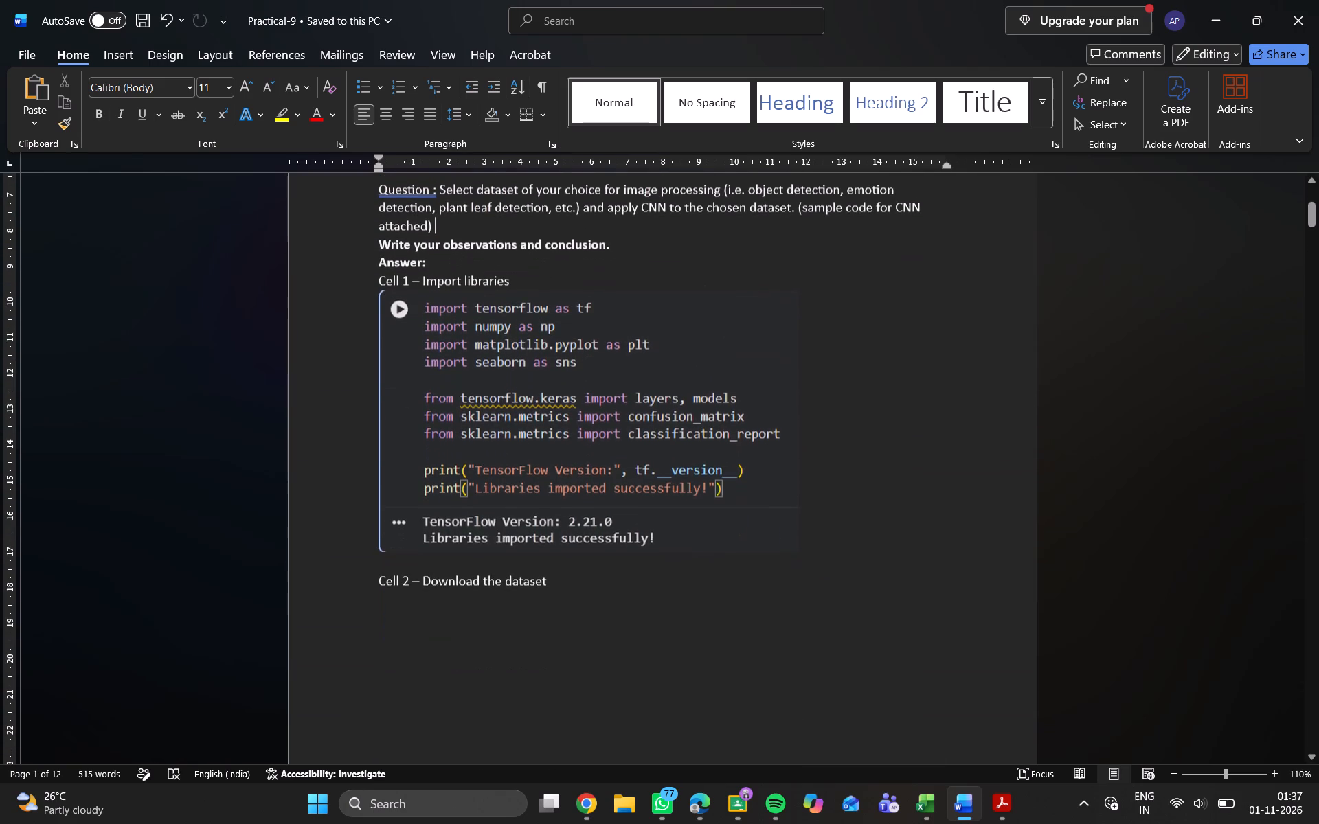
scroll(376, 577, "down", 6)
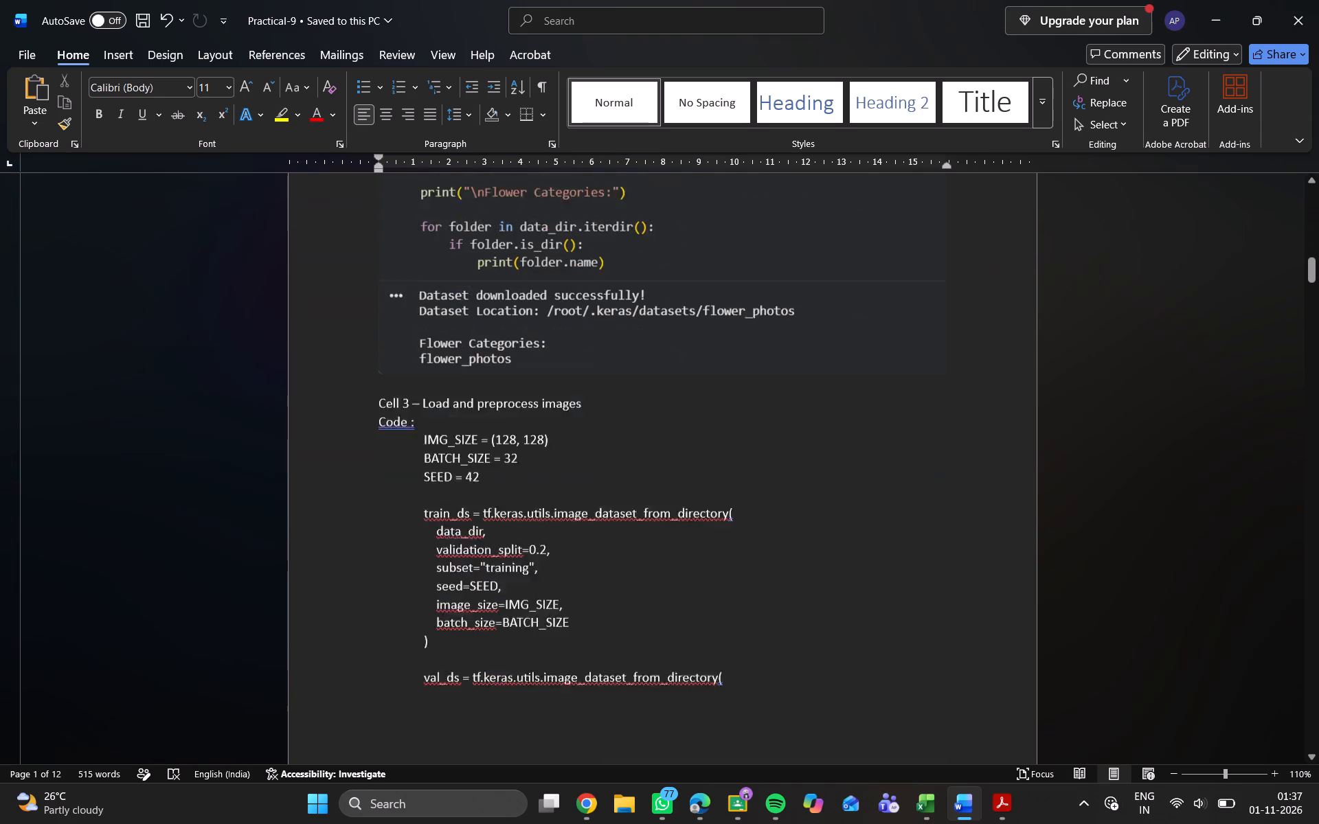
scroll(376, 577, "up", 6)
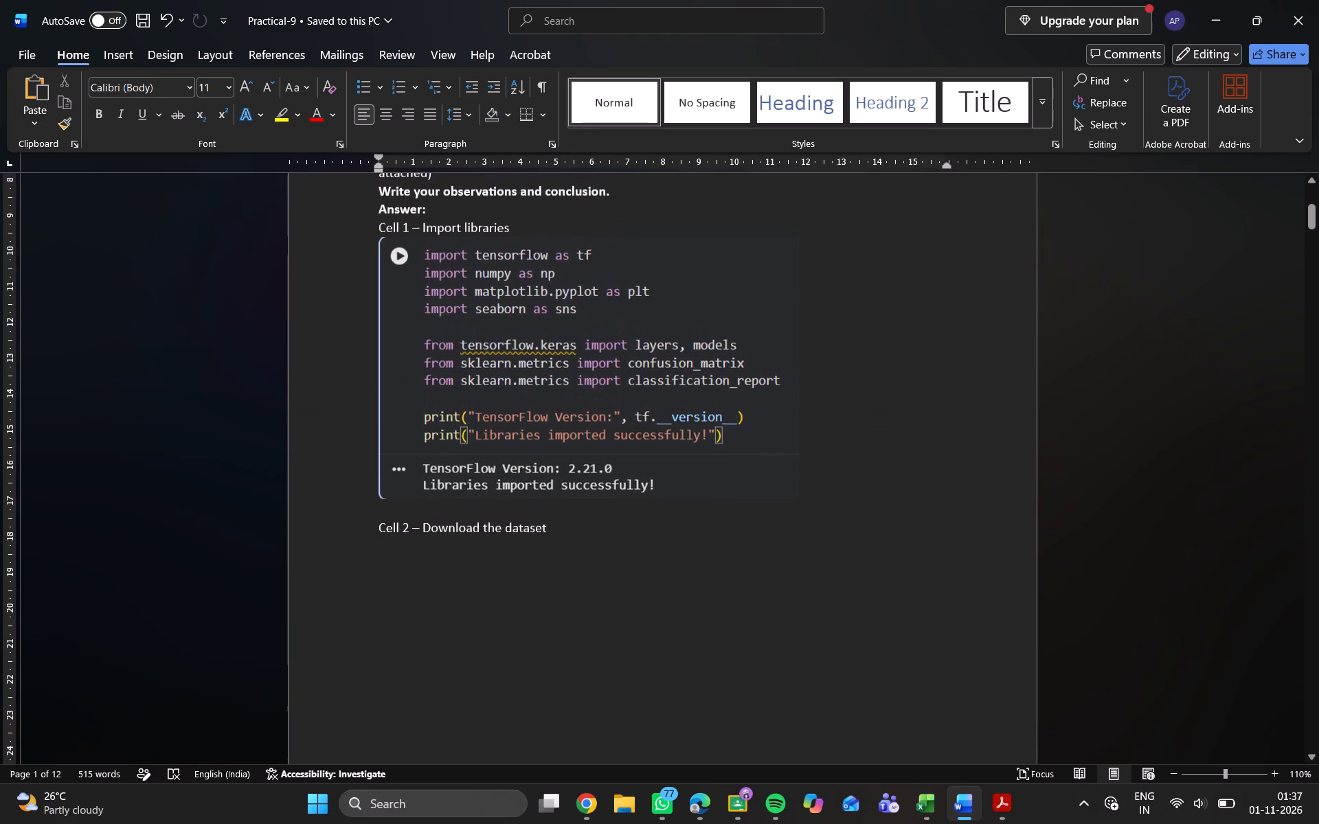
left_click(371, 529)
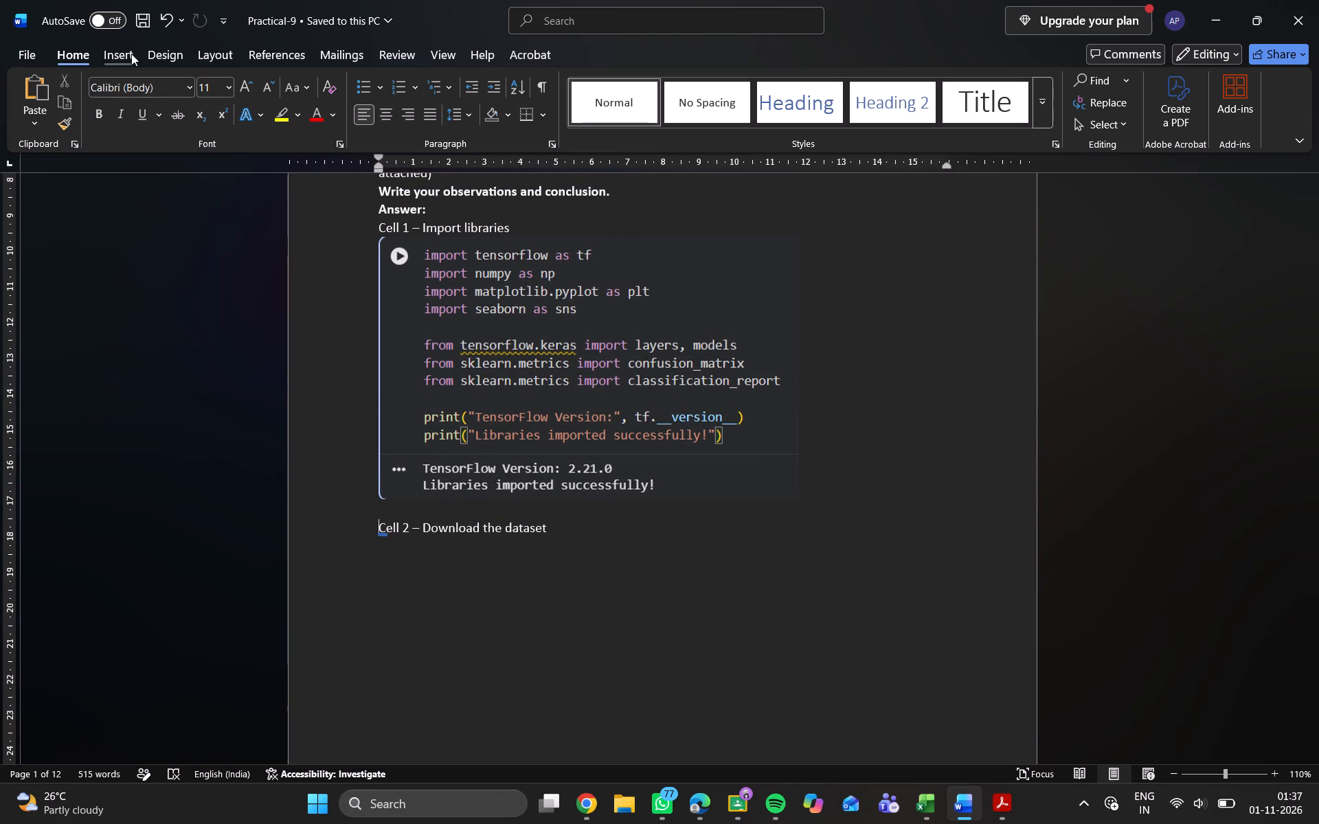
left_click(127, 54)
left_click(64, 128)
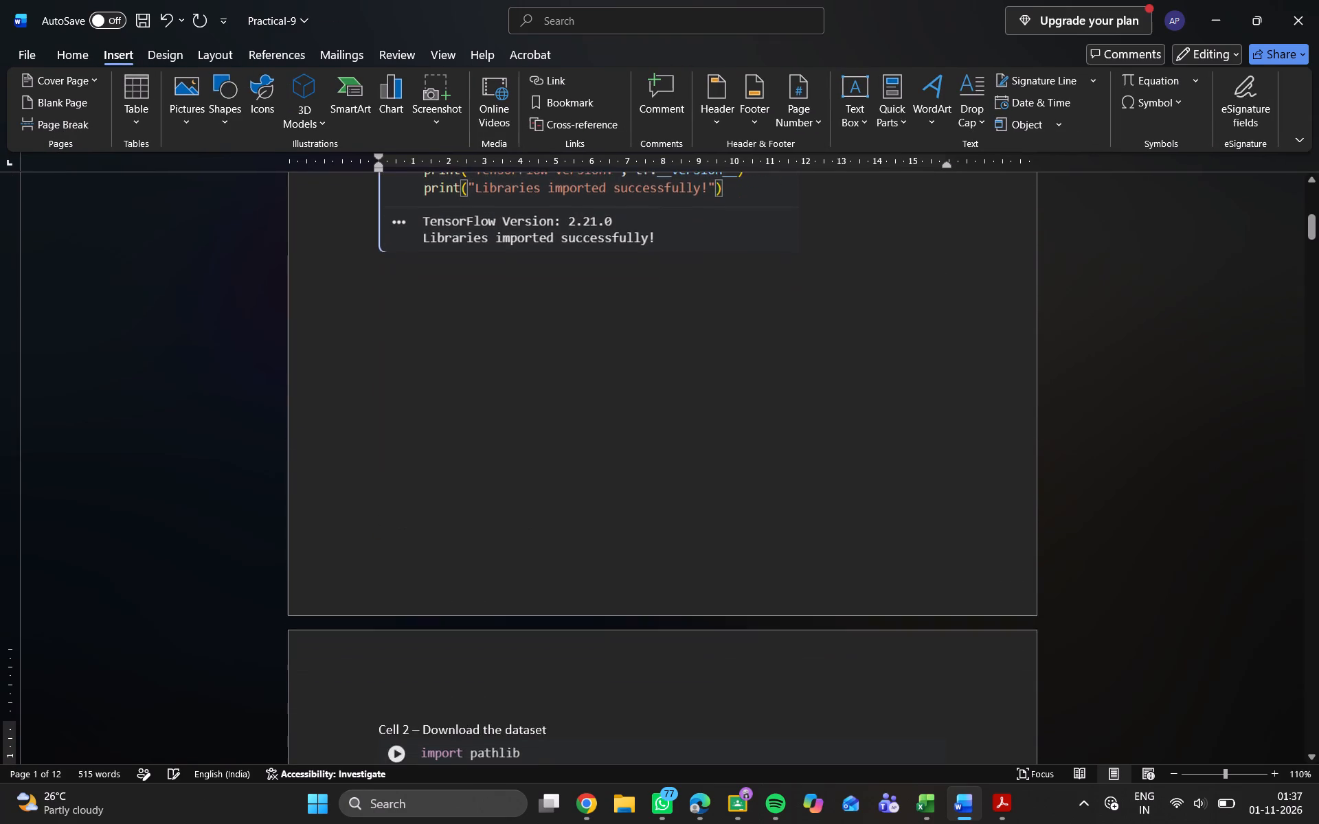
Insert a page break before the heading "Cell 4 – Display sample images".
scroll(244, 295, "down", 7)
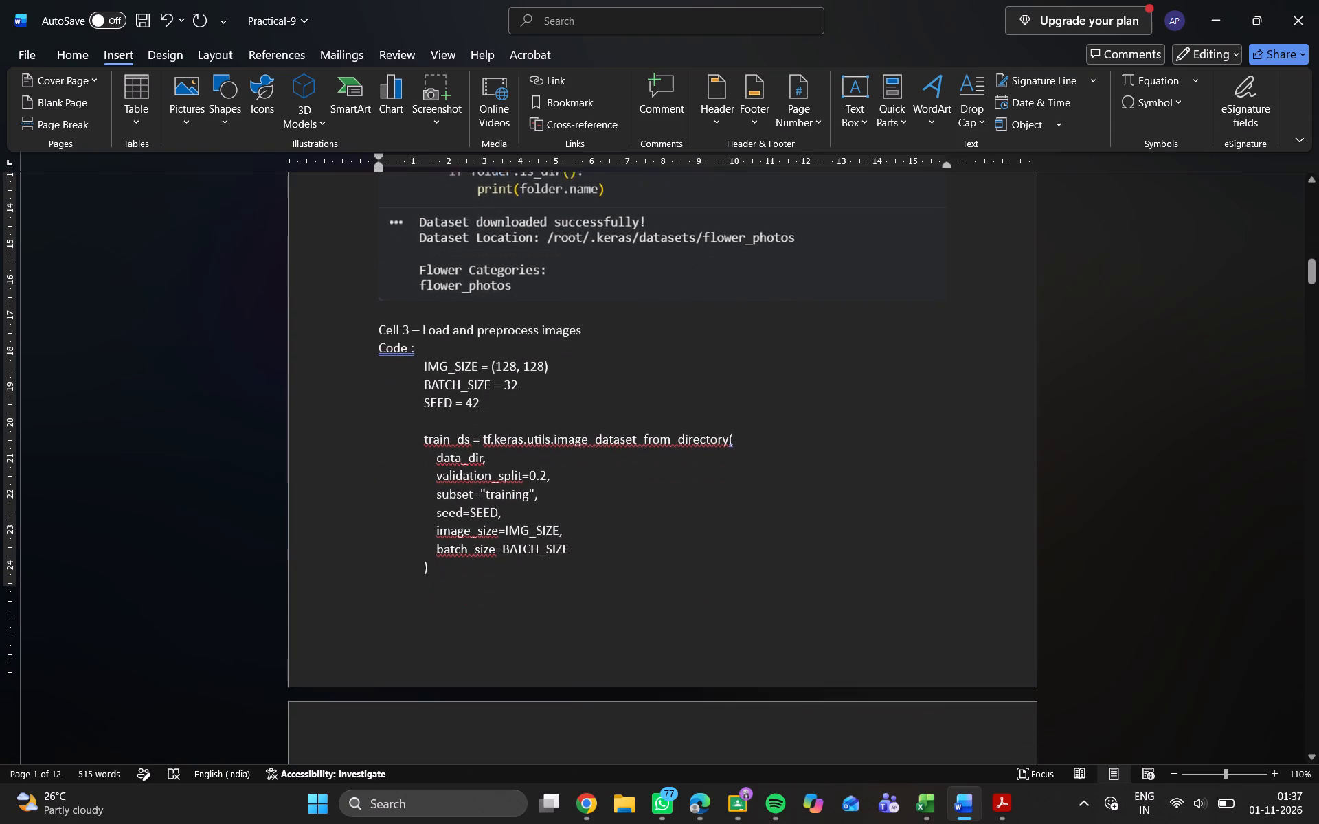
scroll(379, 323, "down", 4)
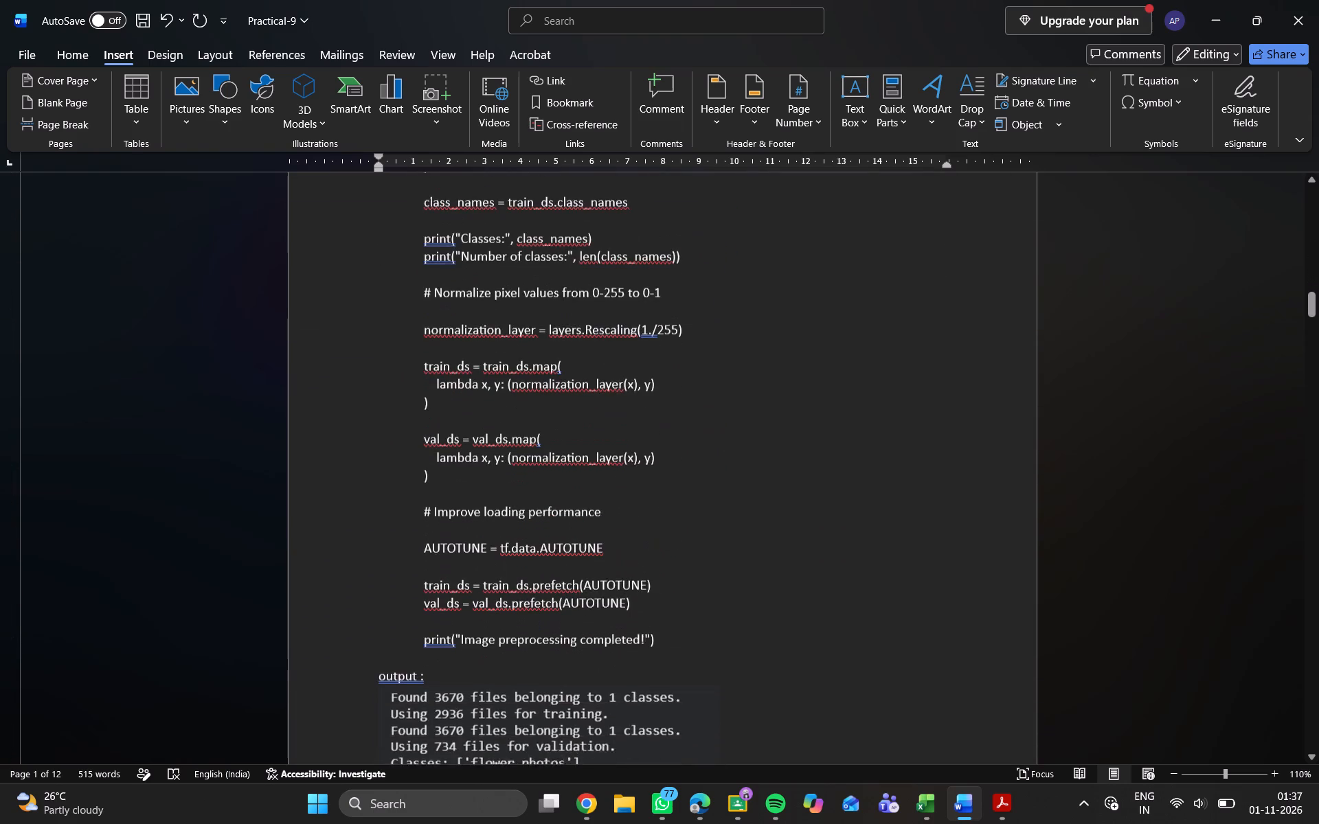
scroll(379, 323, "down", 3)
scroll(379, 323, "up", 2)
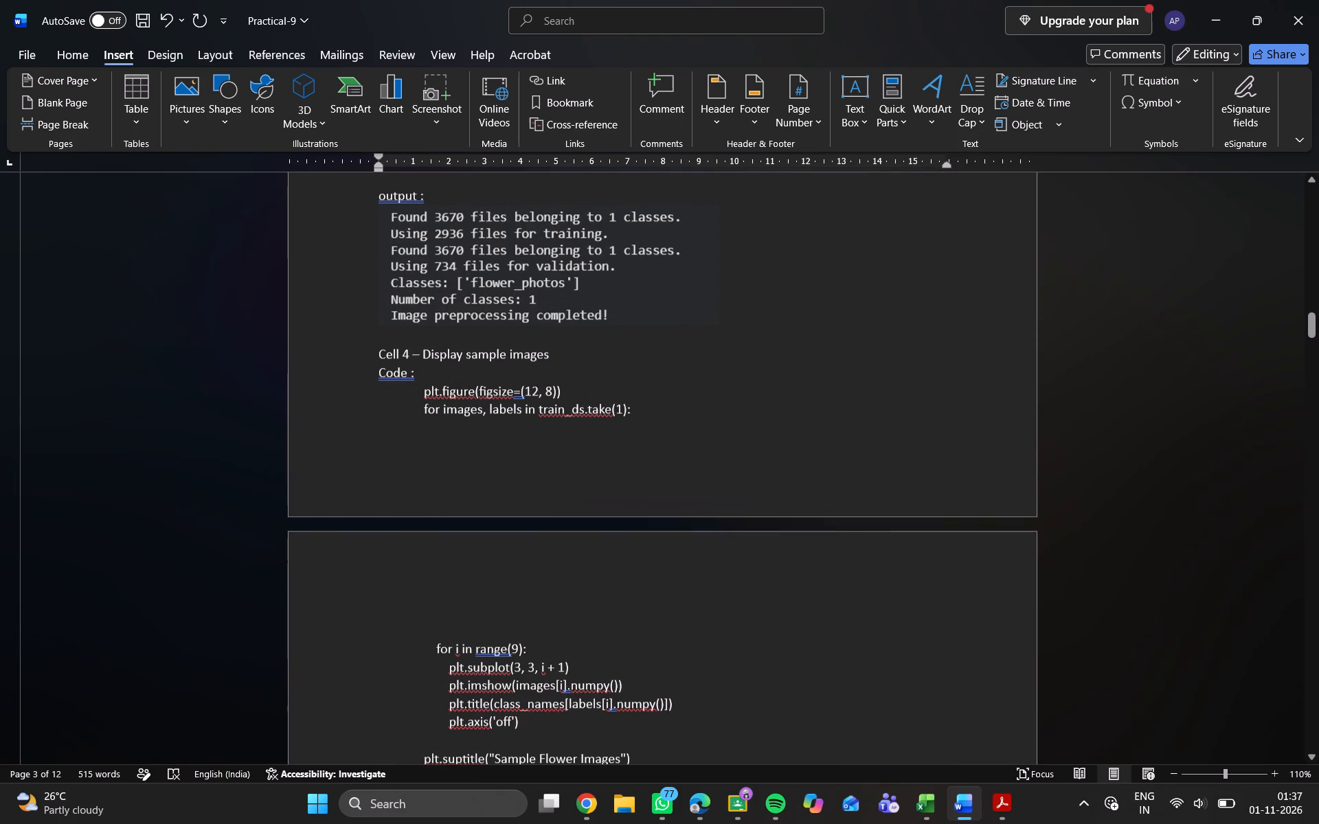
left_click(376, 345)
key("Down")
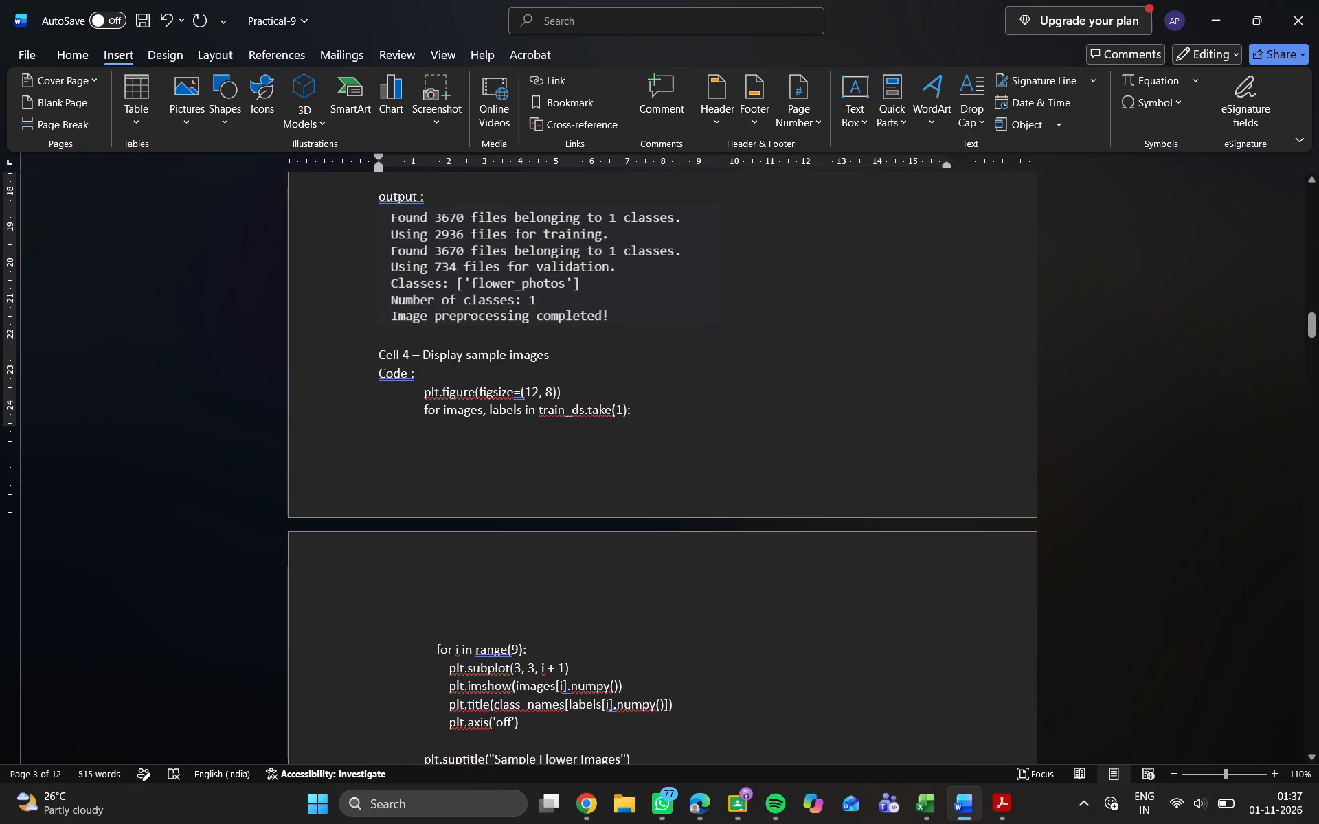
key("Down")
key("Up")
left_click(75, 127)
Insert a page break before the heading "Cell 5 – Build CNN model".
scroll(370, 336, "down", 4)
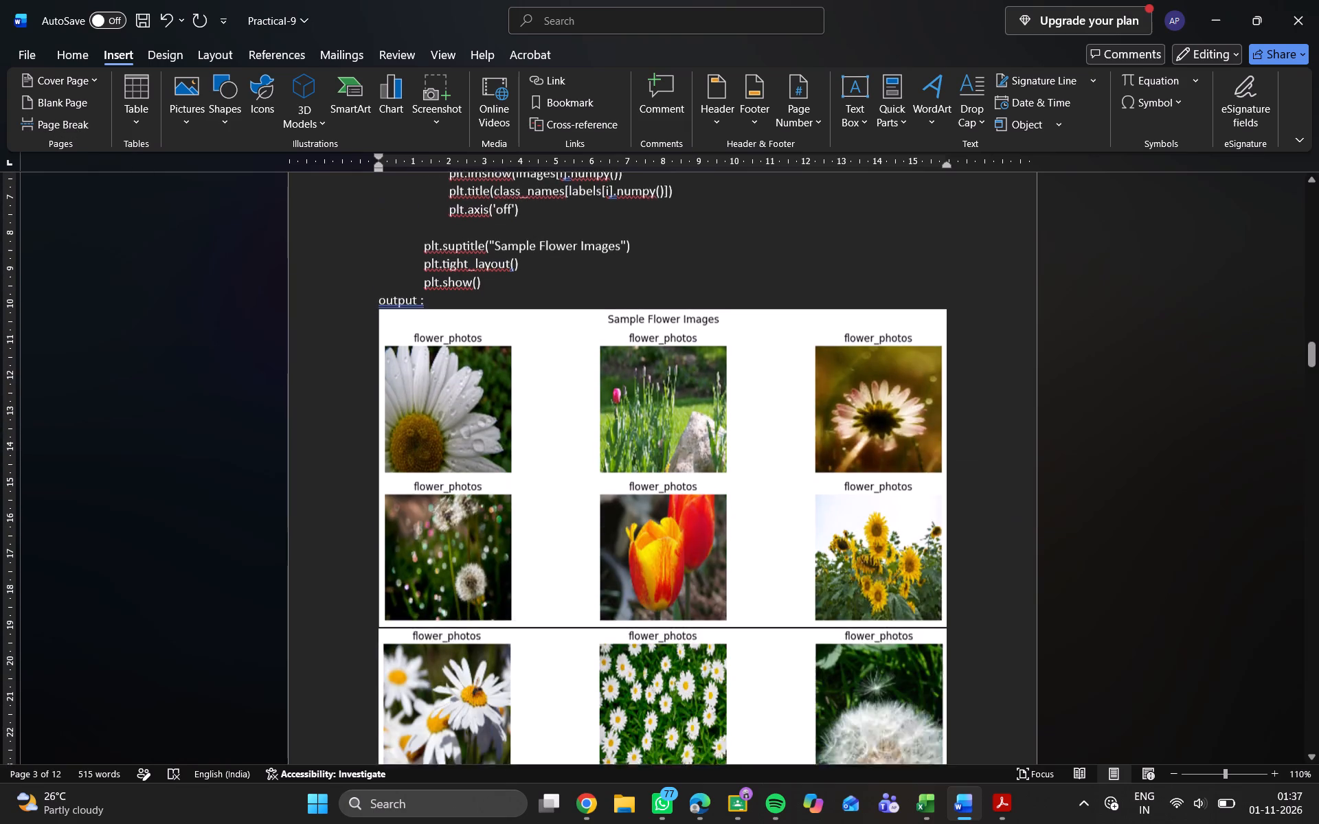
scroll(370, 336, "down", 2)
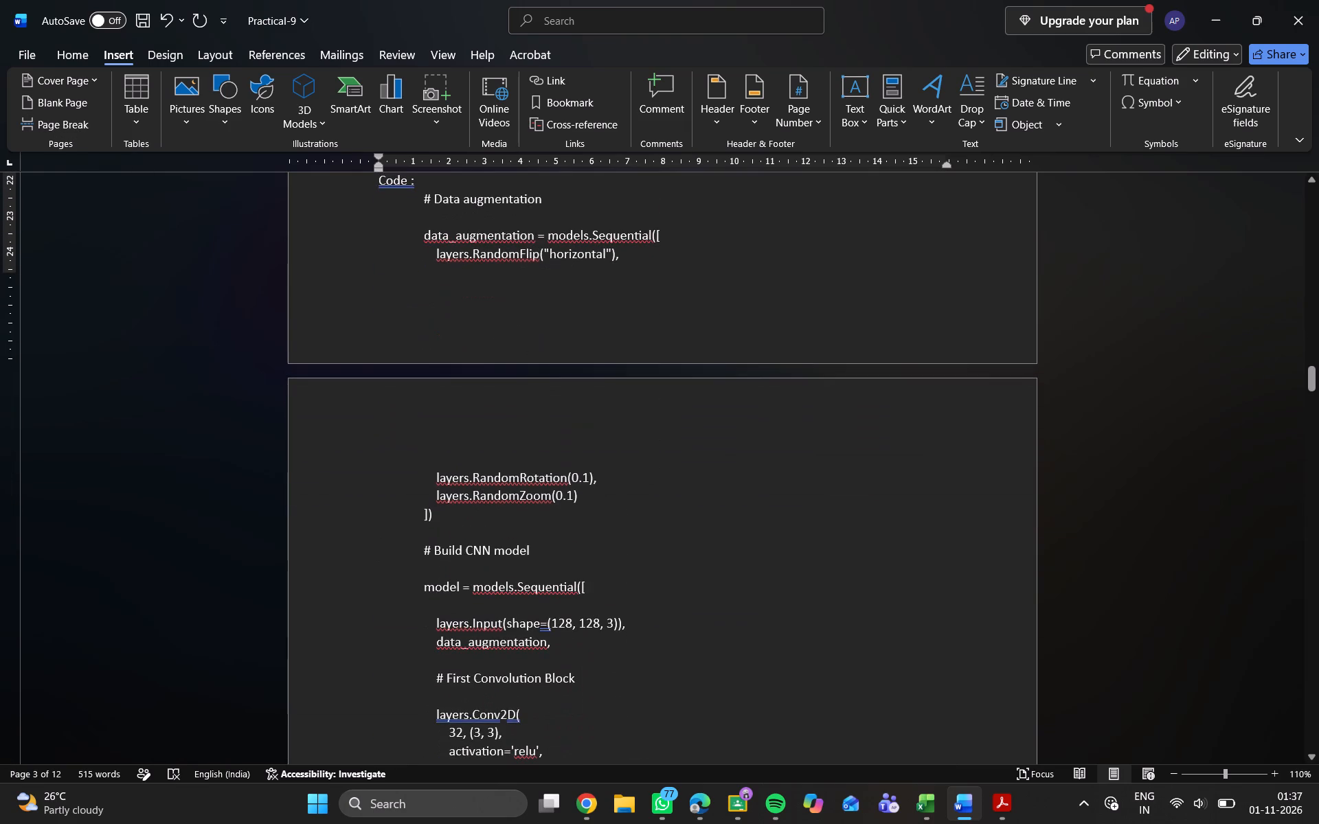
scroll(374, 189, "up", 1)
left_click(368, 407)
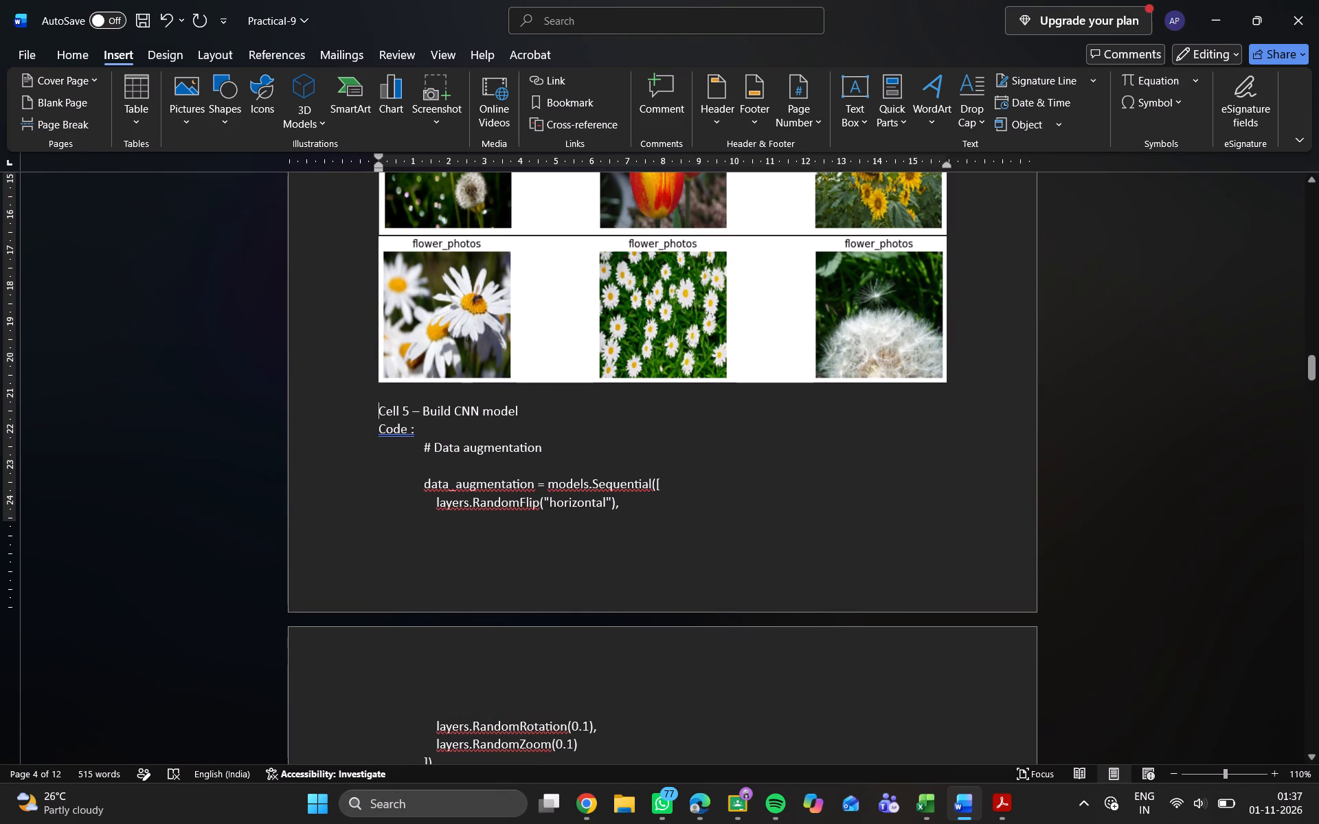
left_click(78, 122)
Insert an empty line before the heading "Cell 7 – Train the CNN model" to move it onto the page with its screenshot.
scroll(311, 301, "down", 2)
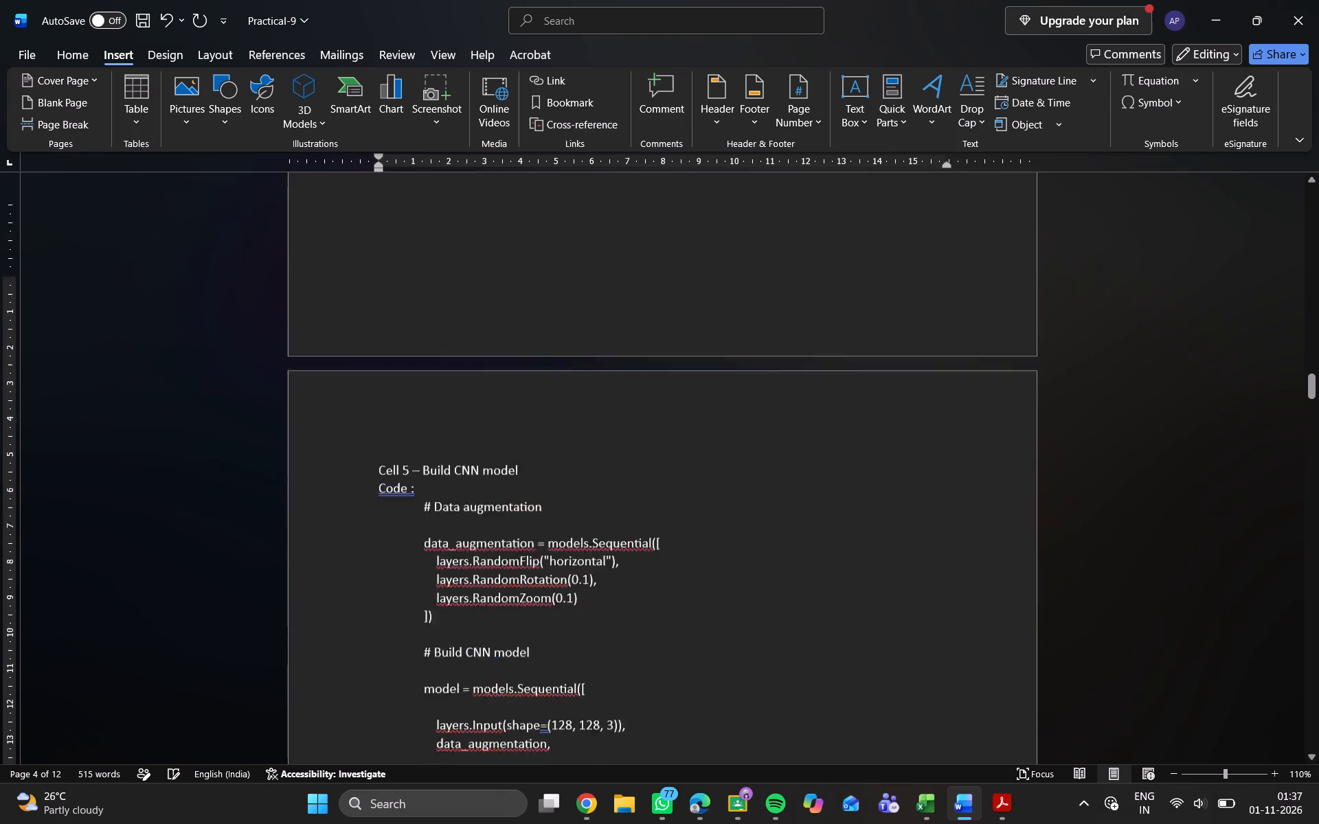
scroll(311, 301, "down", 6)
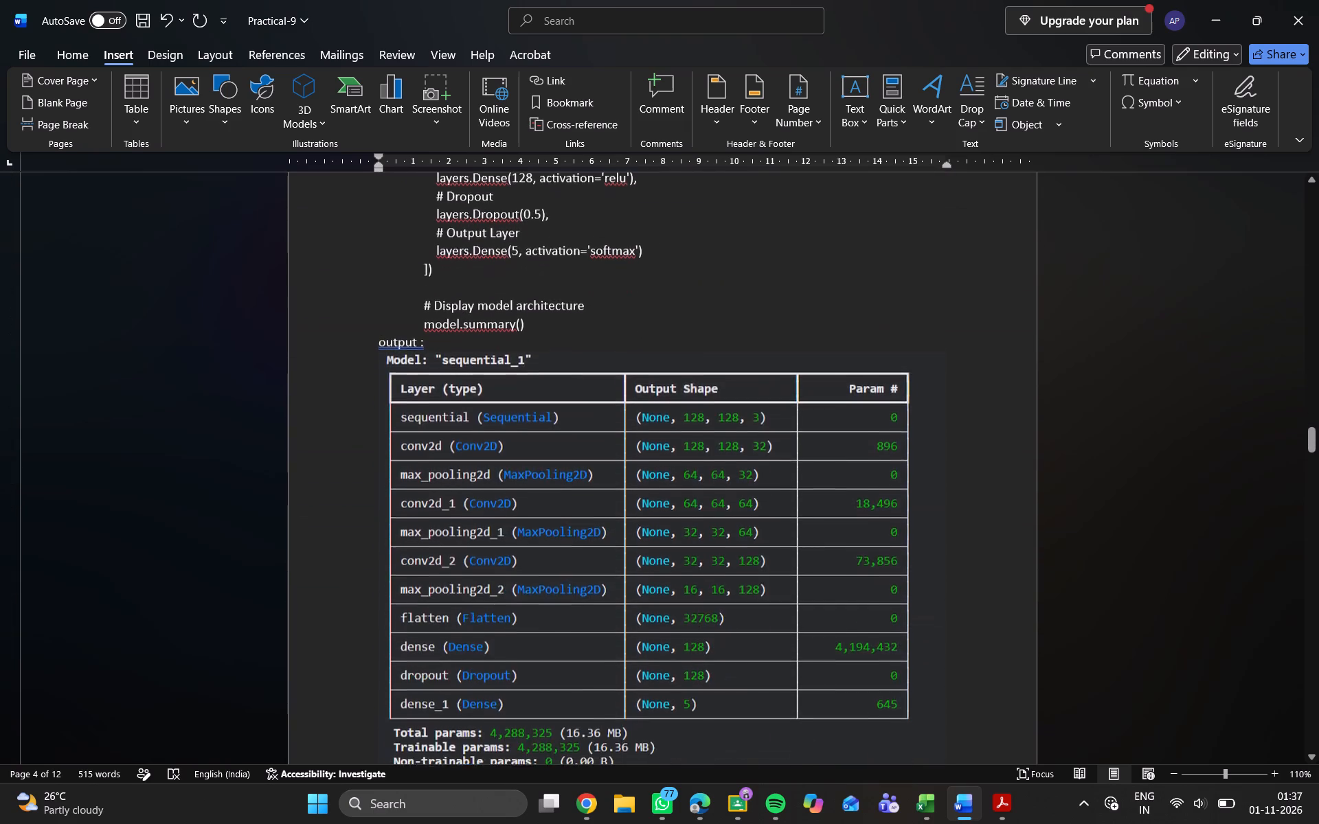
scroll(311, 301, "down", 2)
left_click(369, 236)
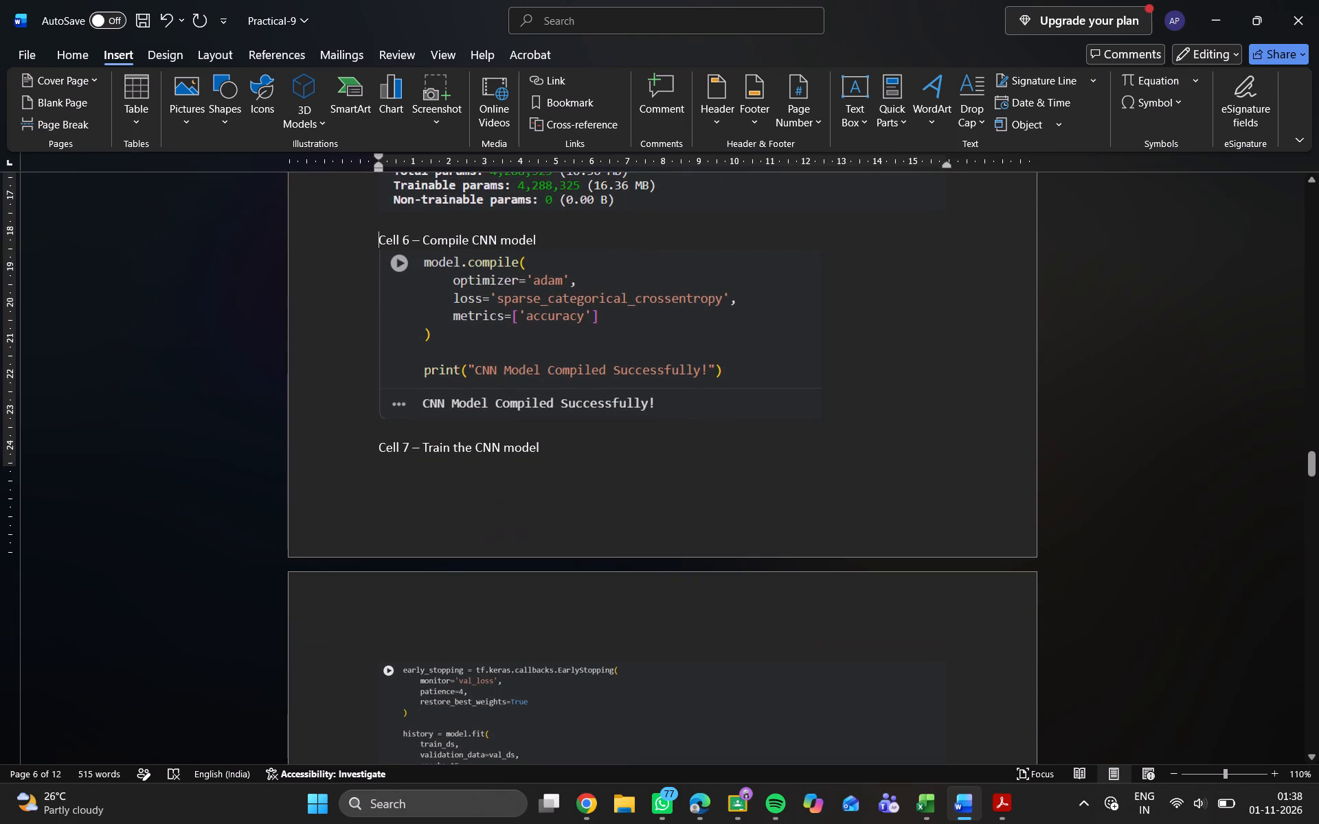
left_click(372, 446)
key("Return")
Add an "output :" label between the Cell 9 plotting code and its accuracy and loss graphs.
scroll(372, 446, "down", 3)
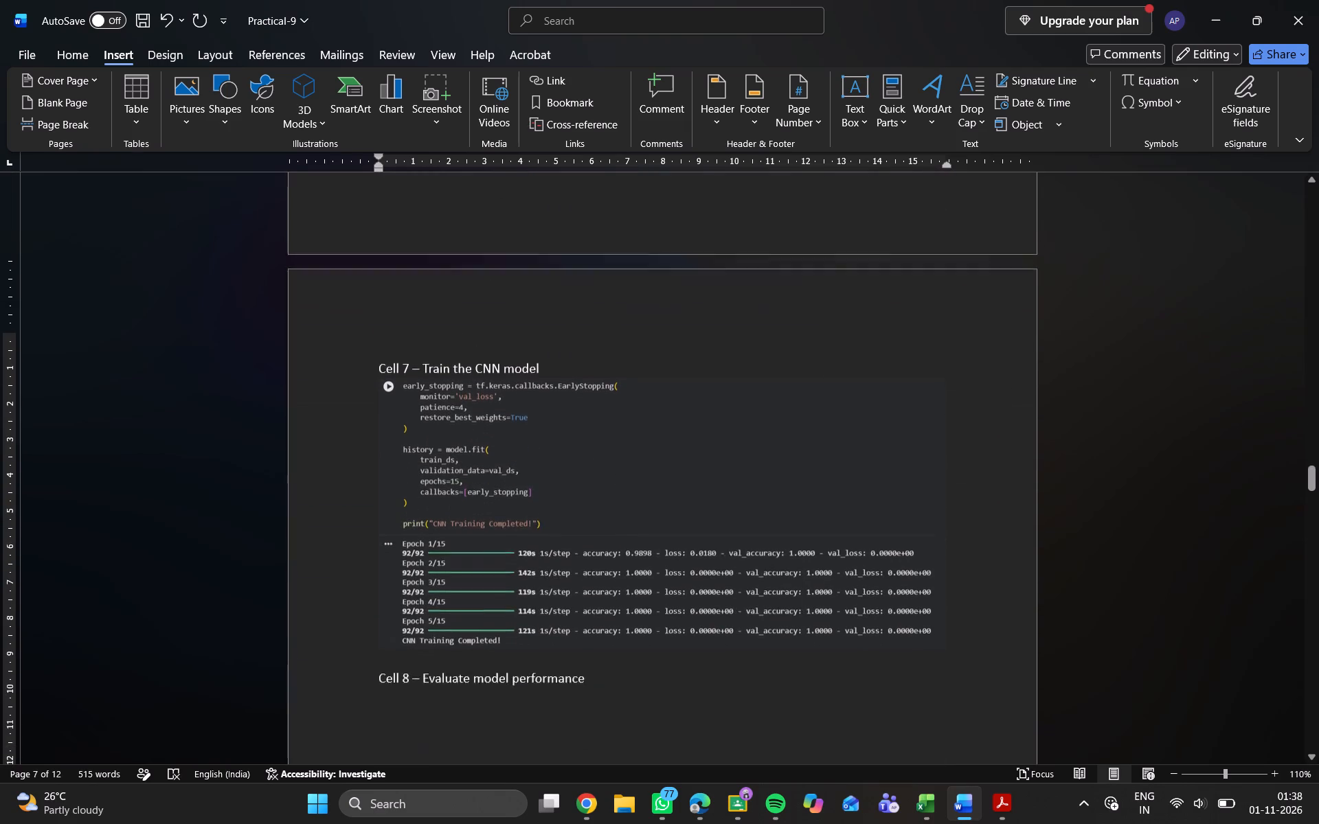
scroll(372, 446, "down", 2)
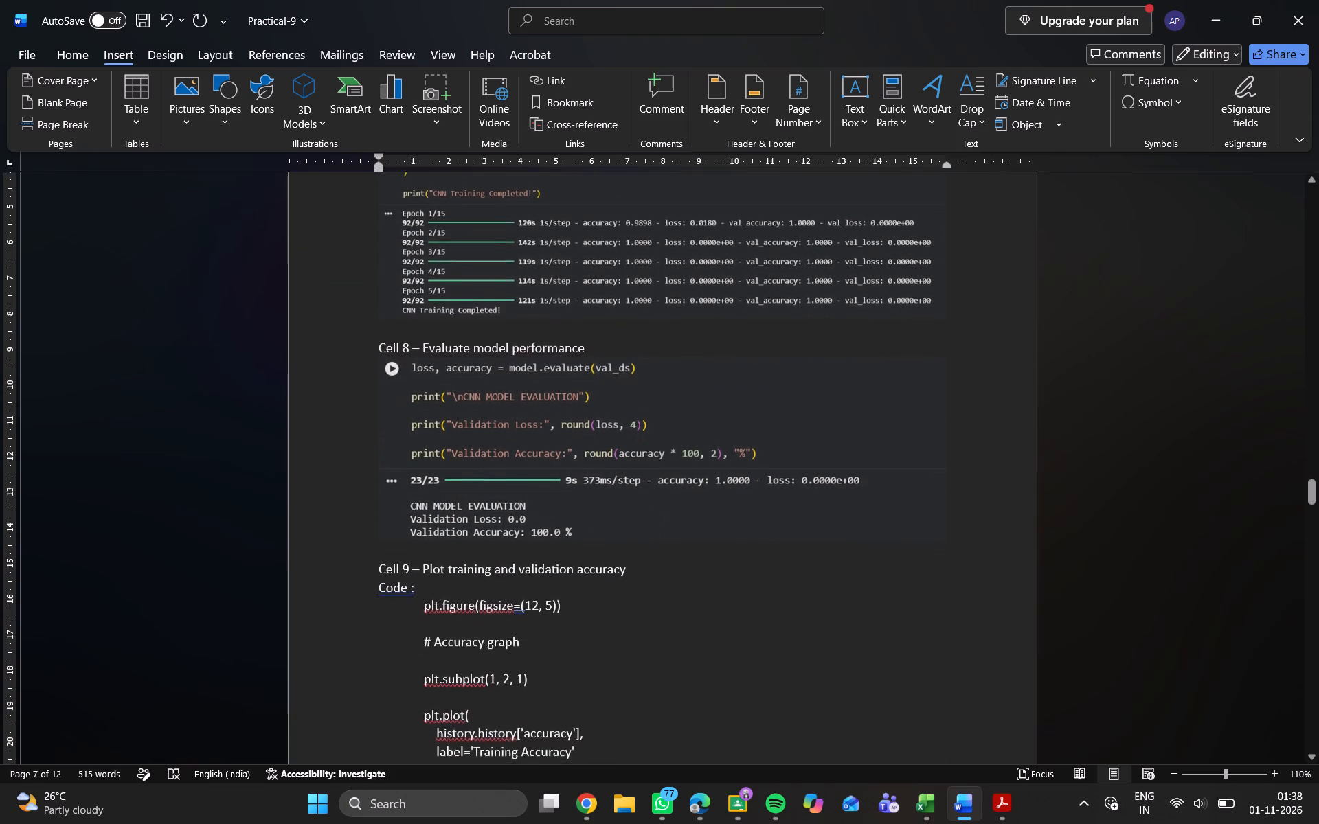
scroll(372, 446, "down", 4)
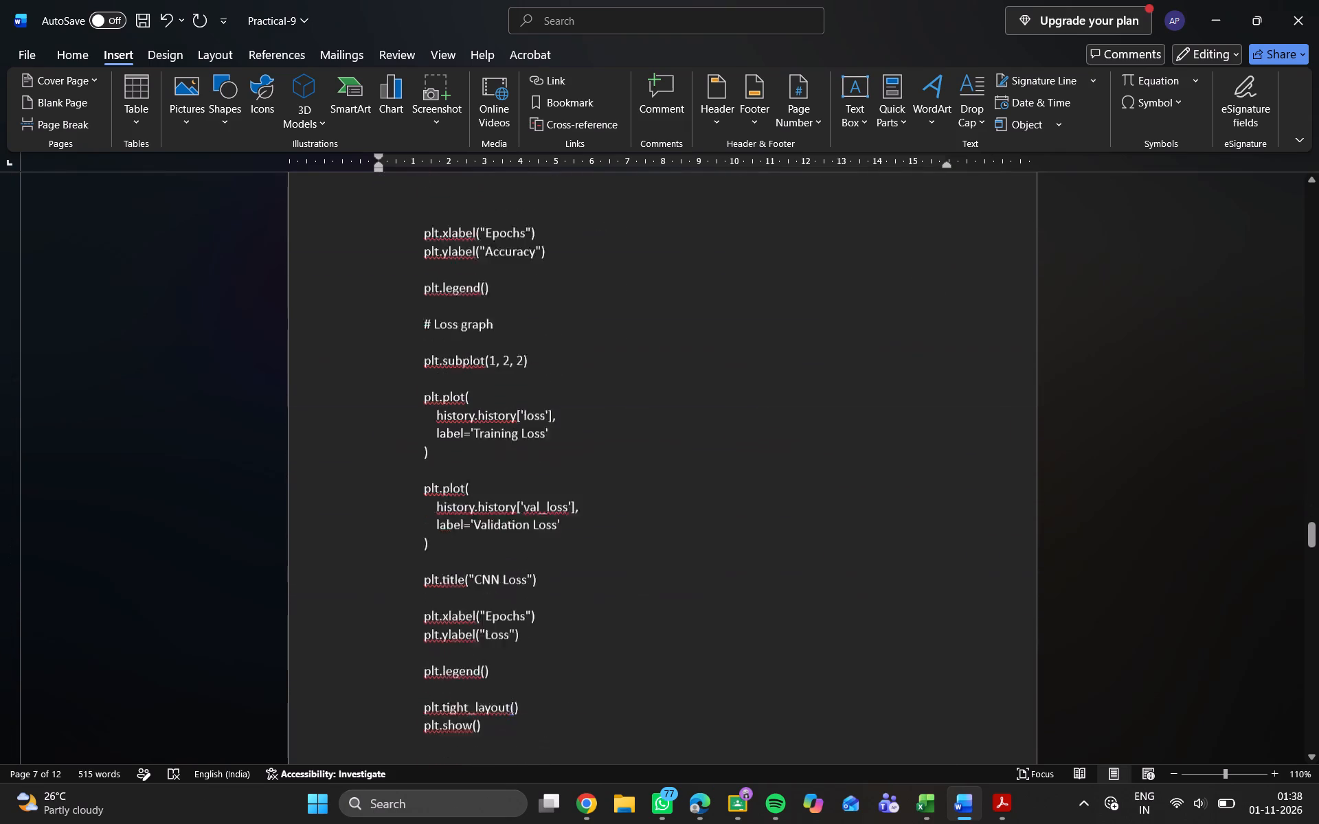
scroll(372, 446, "down", 3)
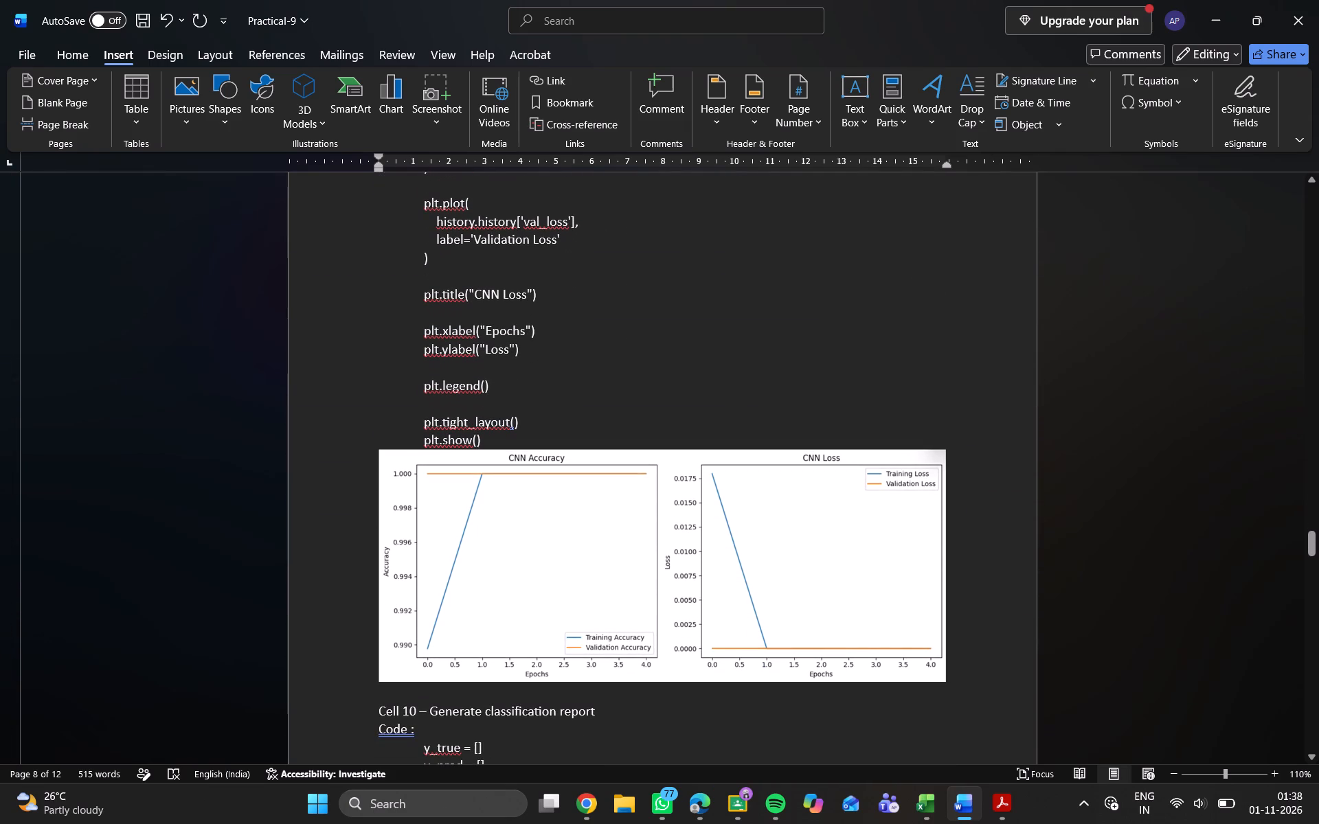
left_click(564, 439)
key("Return")
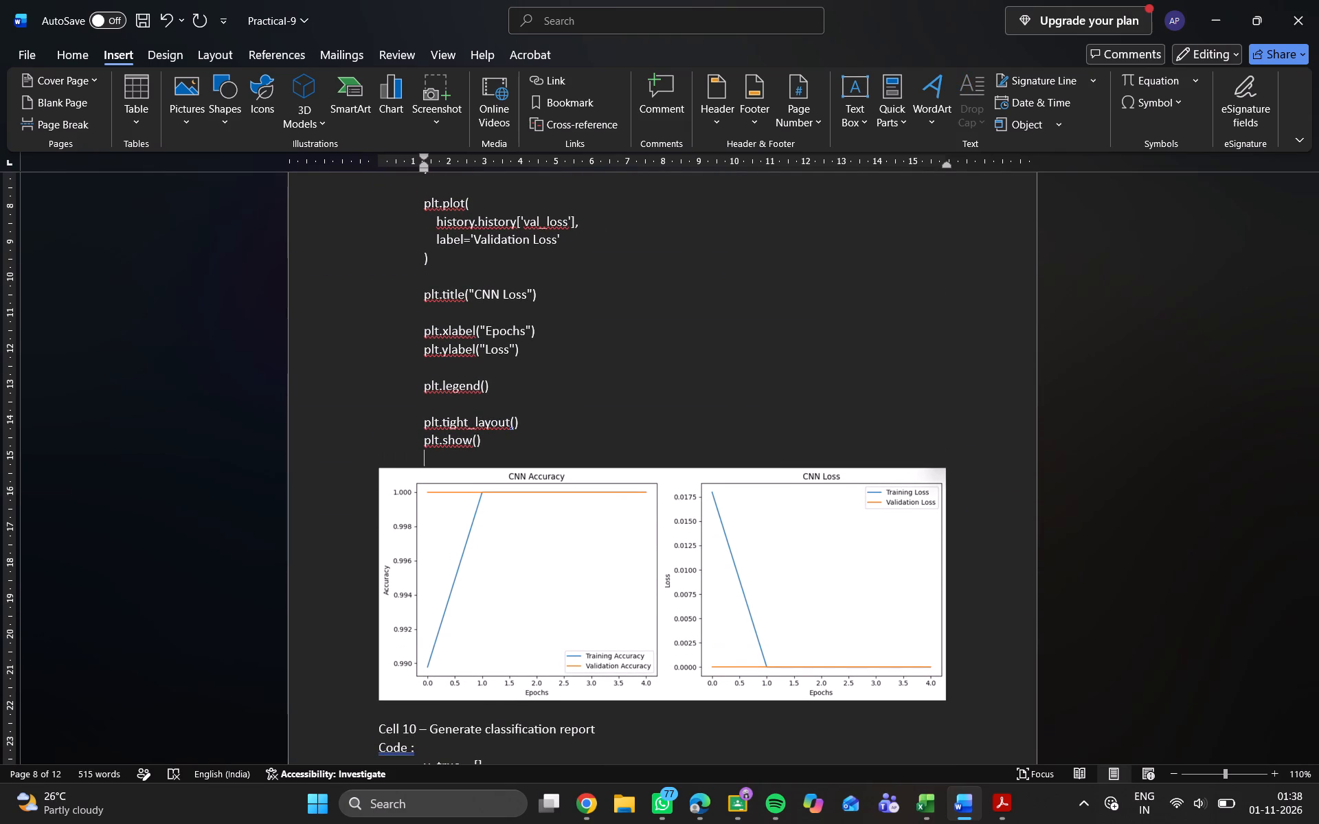
key("BackSpace")
key("Return")
type("output :")
key("space")
Insert a page break before the heading "Cell 10 – Generate classification report".
scroll(564, 439, "down", 2)
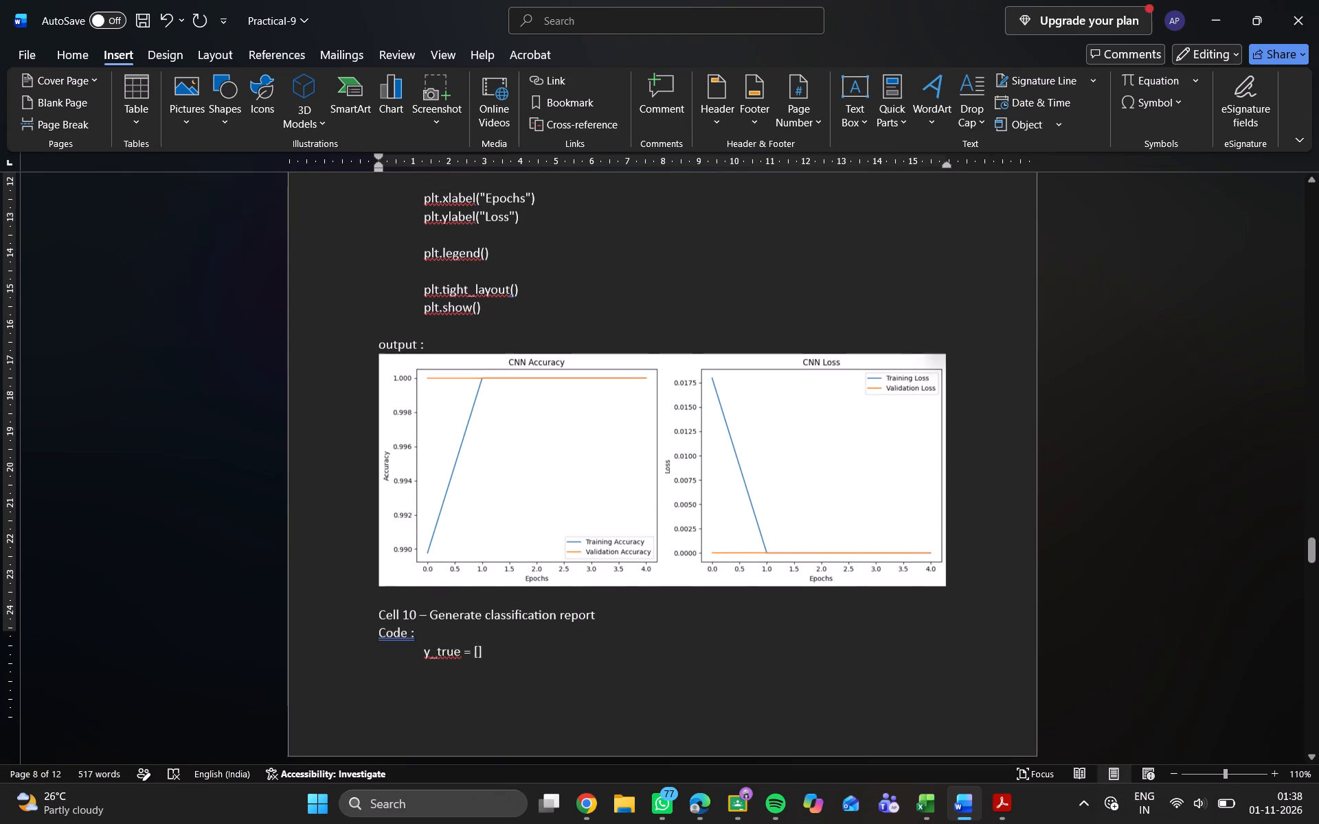
scroll(564, 439, "down", 1)
key("ctrl+a")
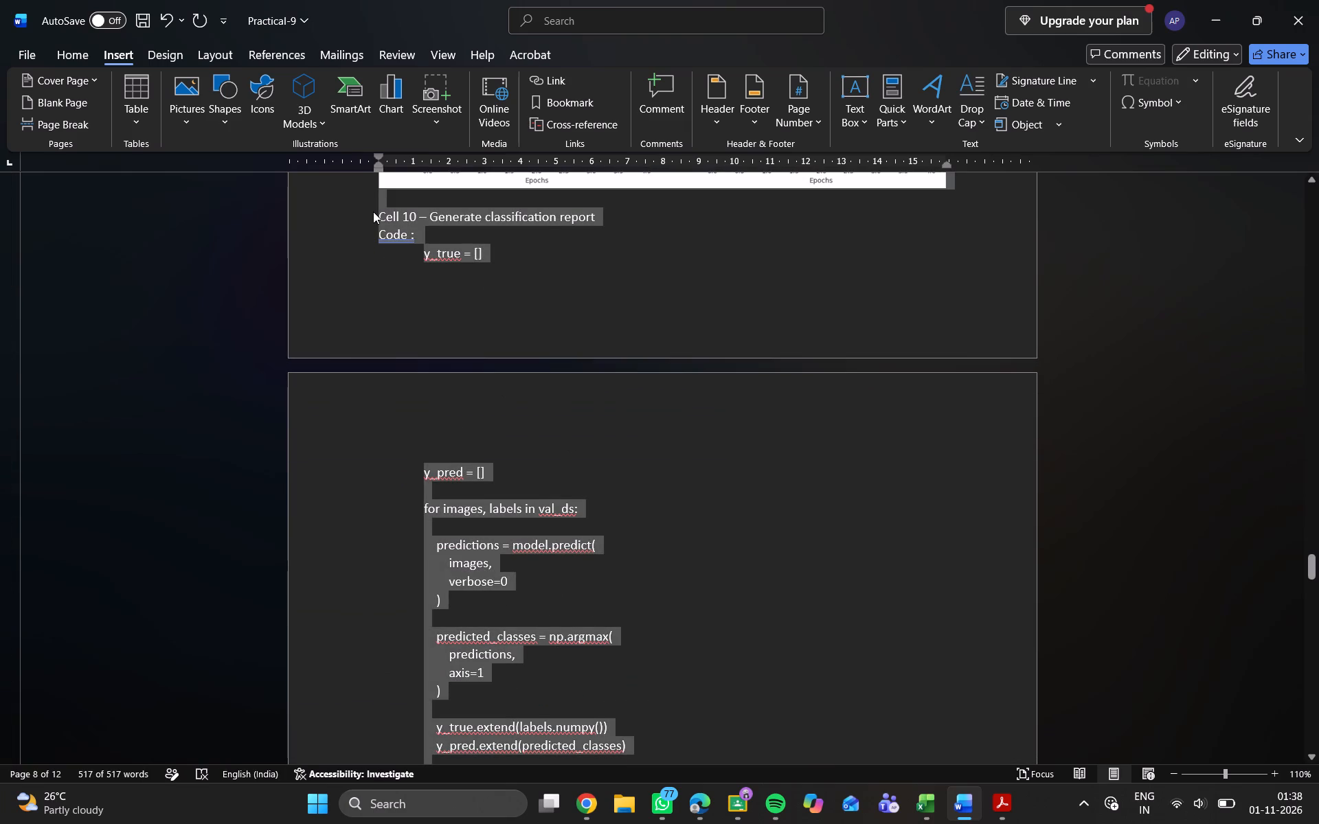
left_click(373, 211)
left_click(83, 130)
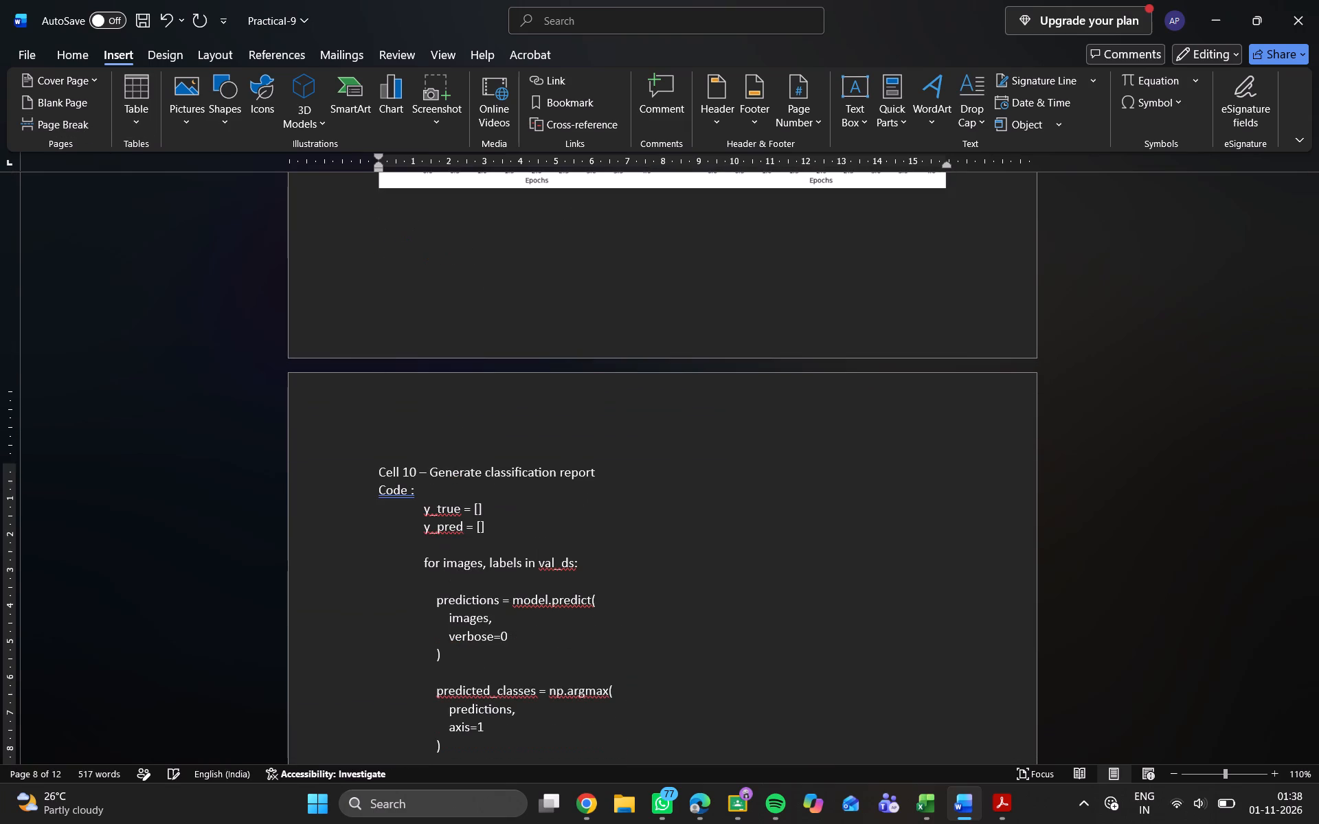
Insert a page break before the heading "Cell 11 – Confusion matrix" and save the document.
scroll(395, 382, "down", 3)
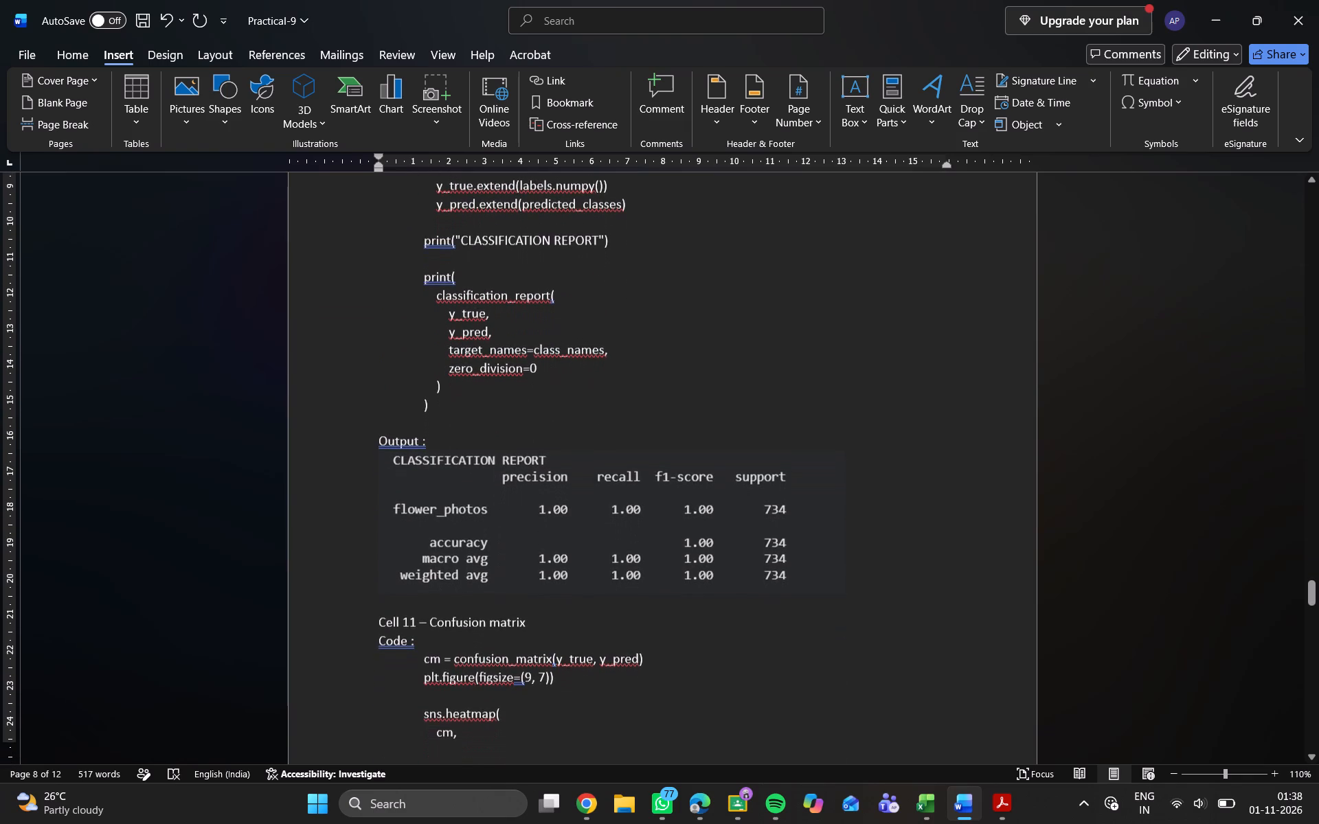
scroll(395, 382, "down", 2)
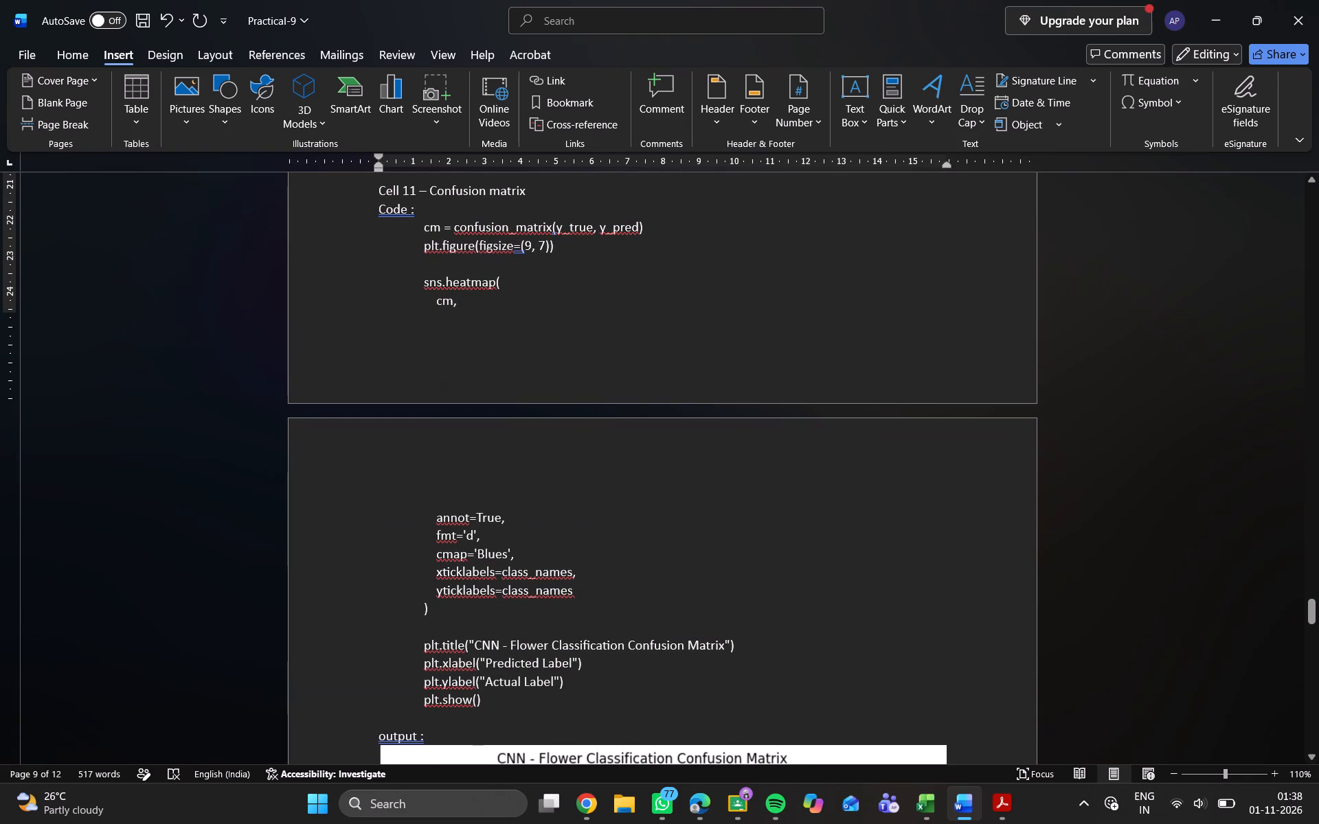
left_click(375, 192)
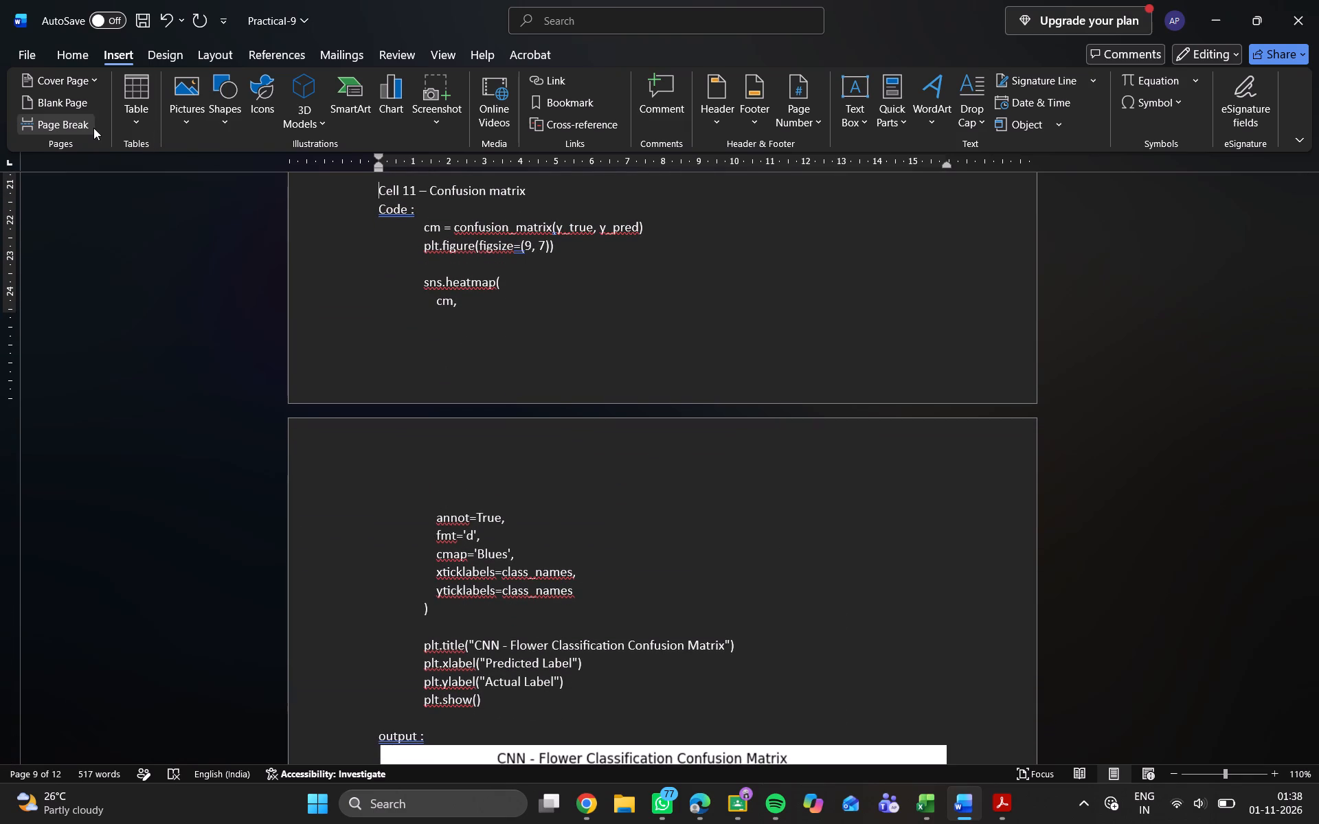
left_click(93, 128)
scroll(315, 348, "down", 5)
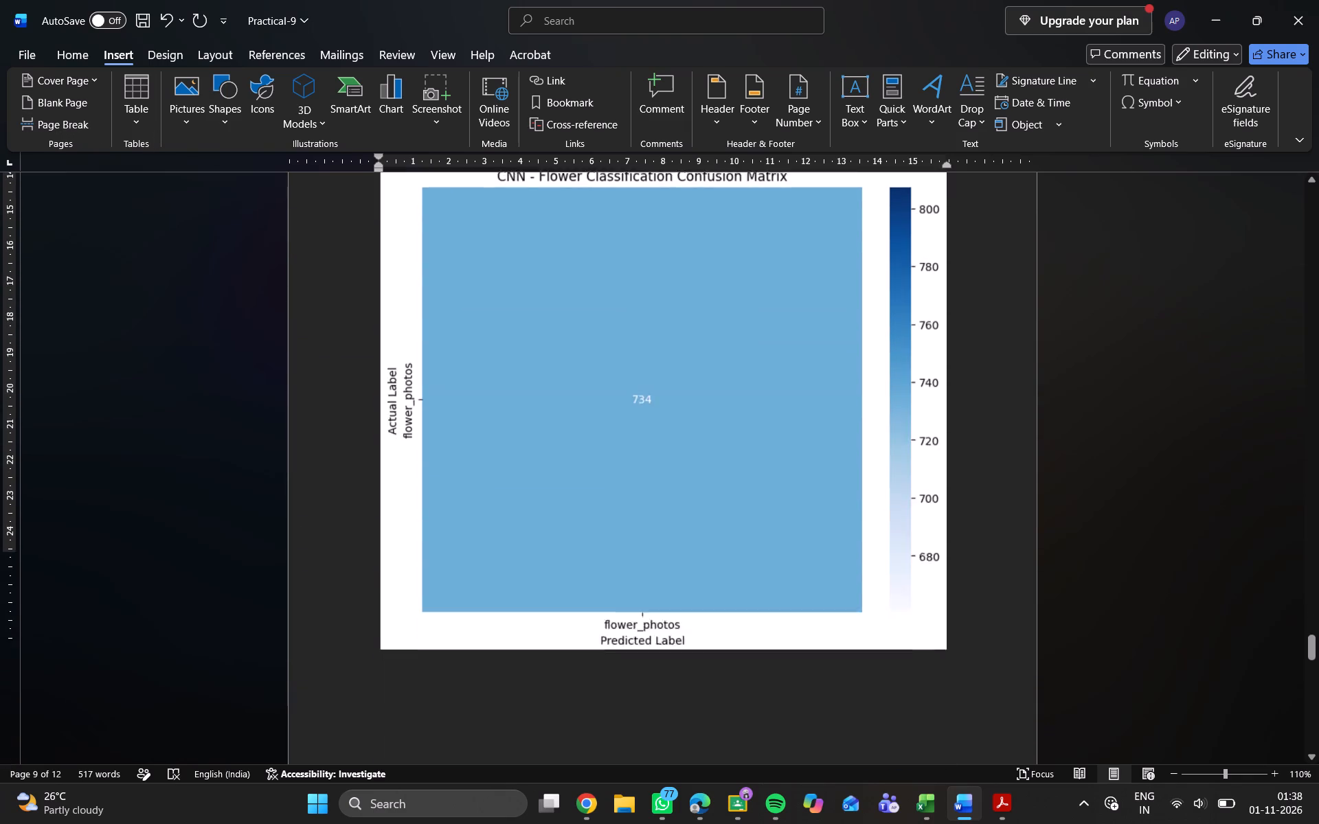
scroll(315, 348, "down", 1)
scroll(394, 318, "up", 1)
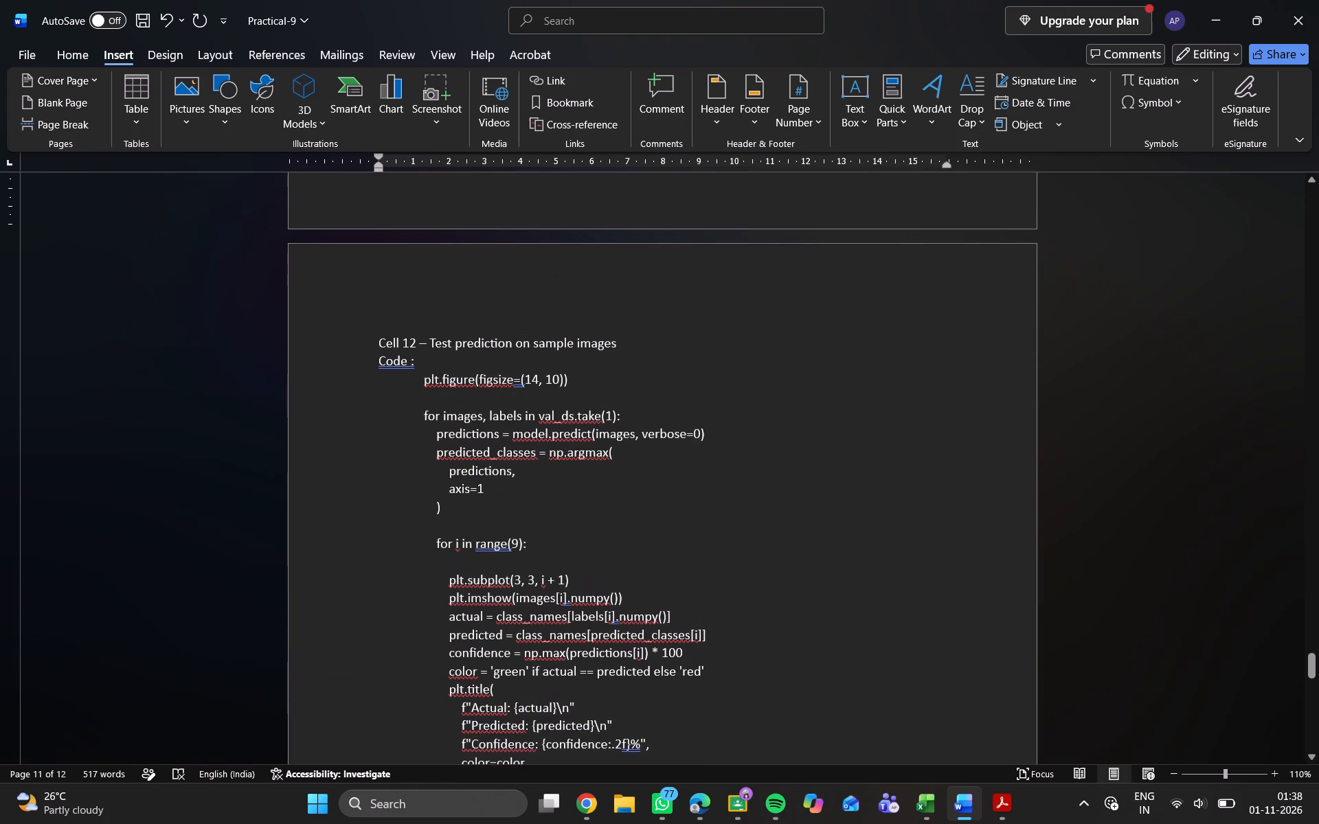
left_click(433, 291)
scroll(433, 291, "down", 1)
key("ctrl+s")
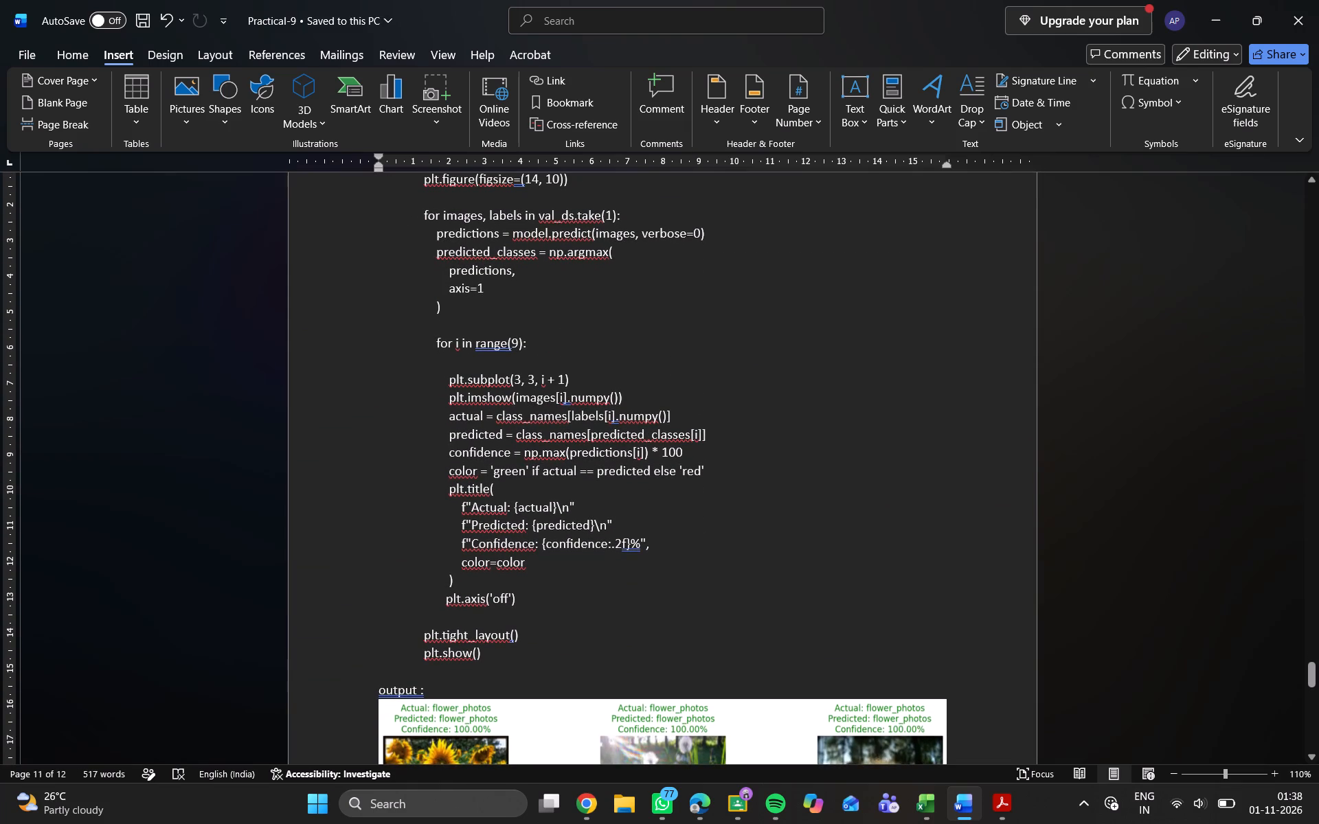
Insert a page break before the "output :" label of Cell 12 and save the document.
scroll(479, 484, "down", 4)
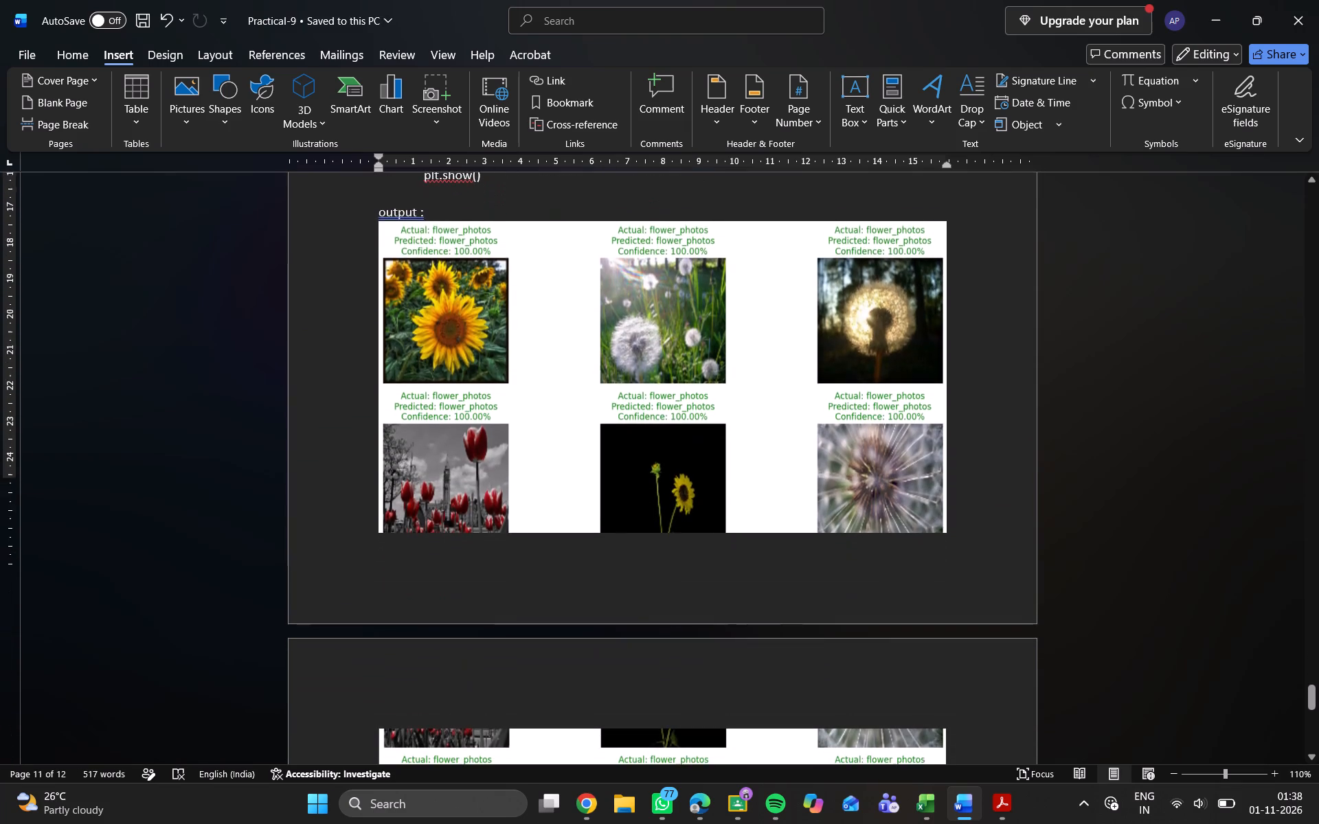
scroll(479, 484, "down", 1)
scroll(479, 484, "up", 1)
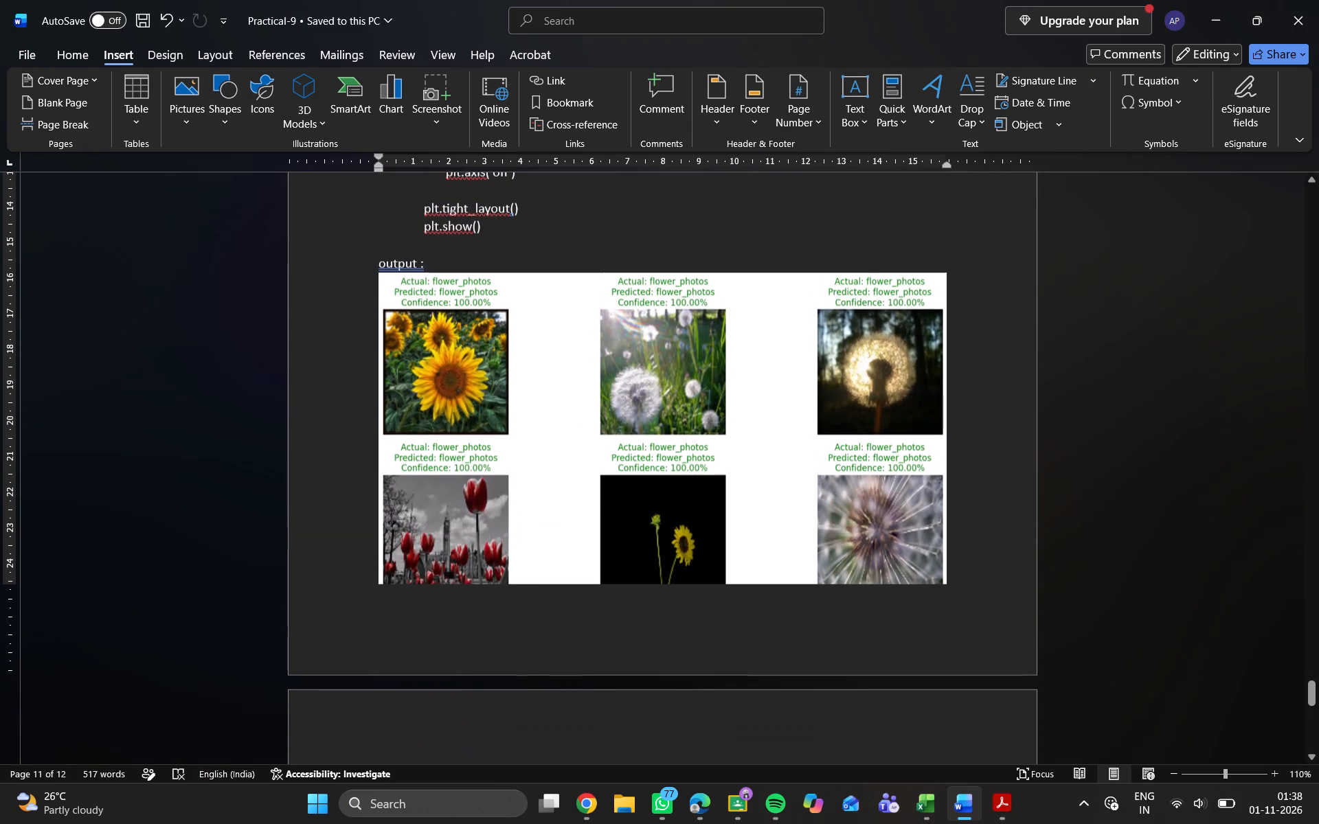
left_click(379, 265)
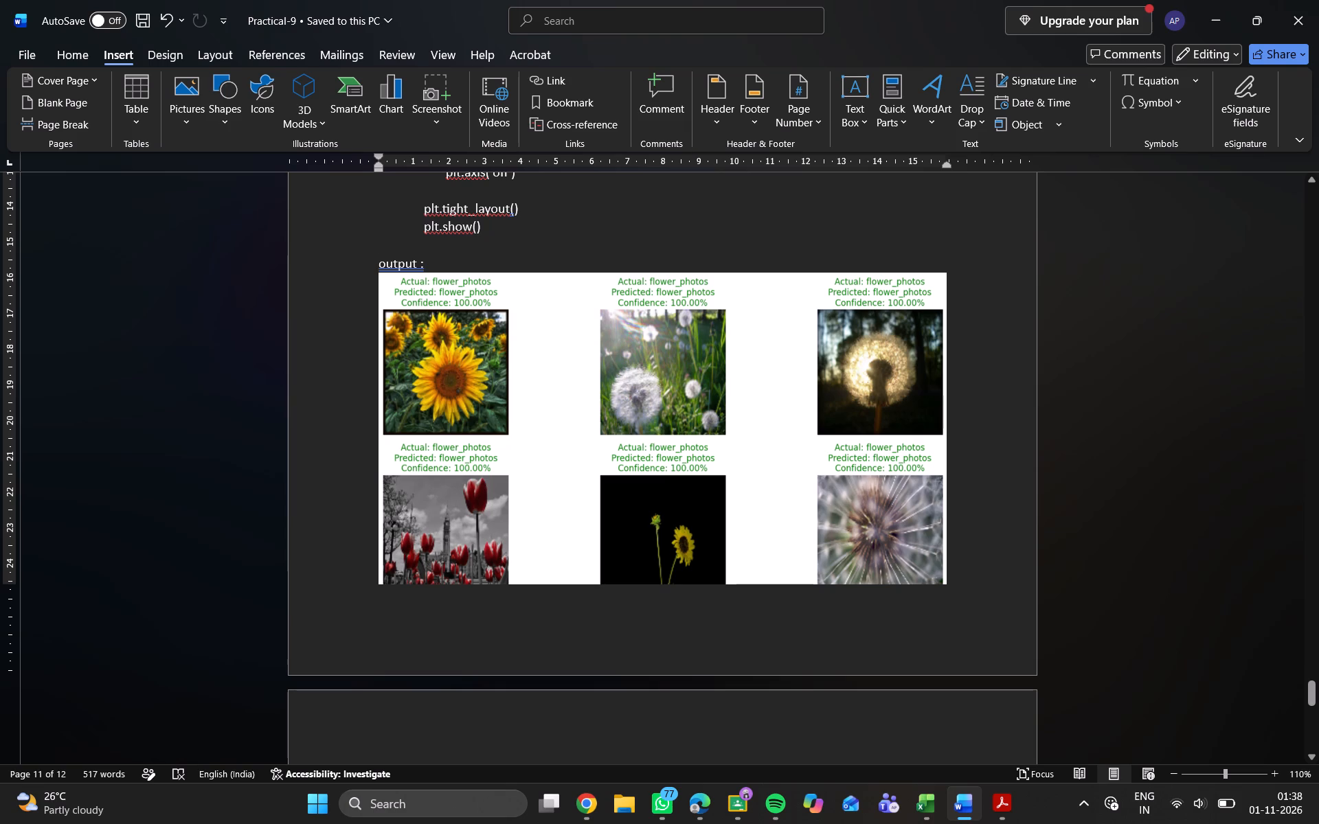
left_click(81, 117)
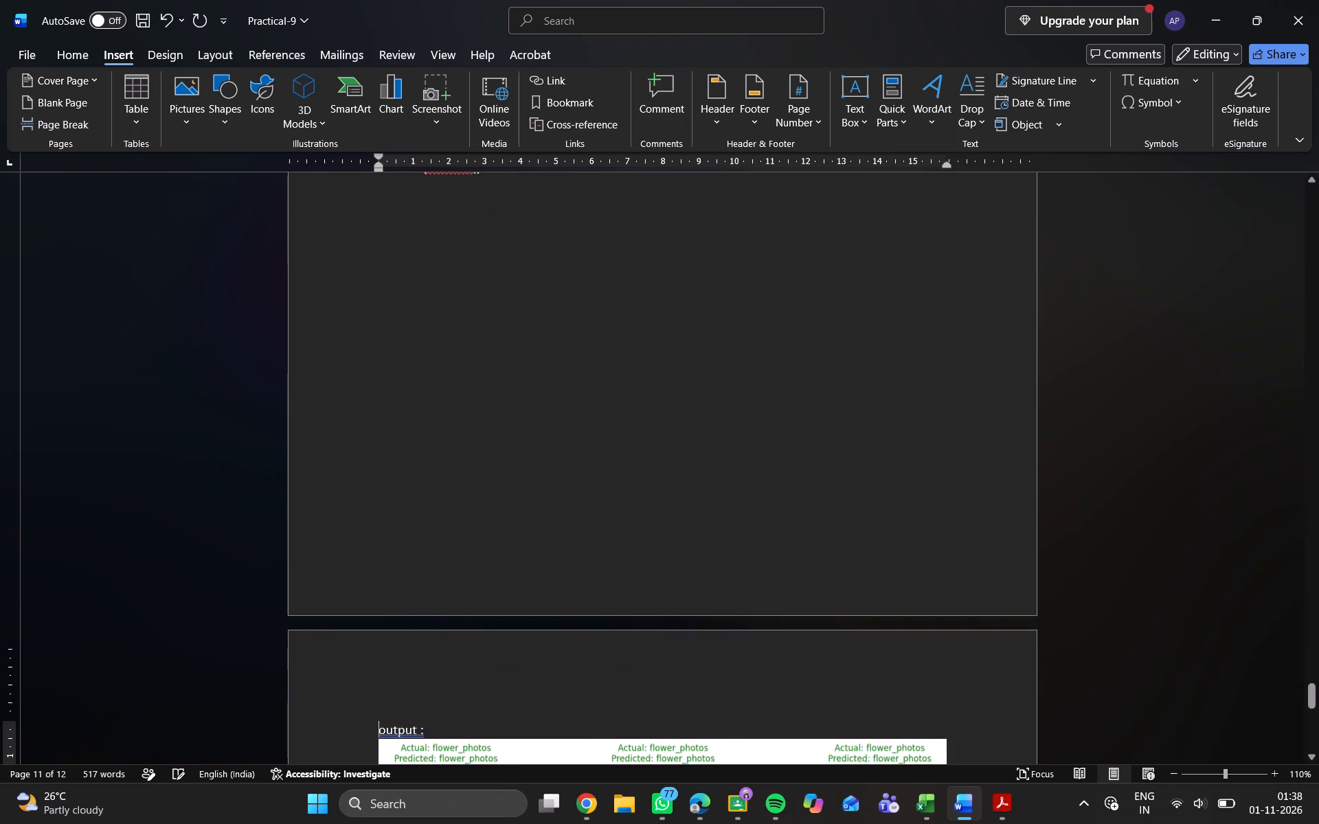
scroll(291, 334, "down", 3)
key("ctrl+s")
scroll(419, 497, "down", 1)
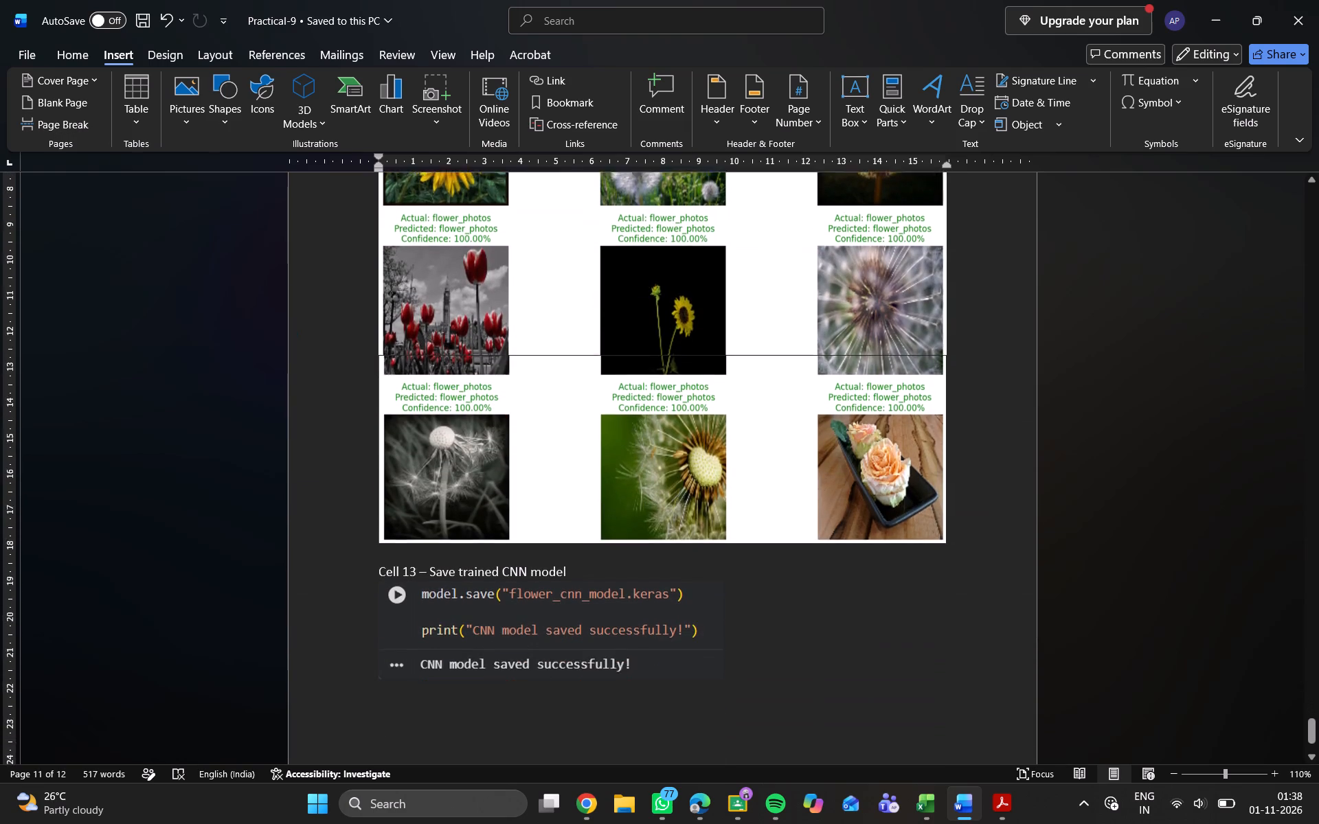
scroll(419, 497, "down", 1)
key("ctrl+s")
Switch to the ML_Prac_9.ipynb notebook in Colab, set its general access to "Anyone with the link" and copy the sharing link.
scroll(396, 392, "up", 5)
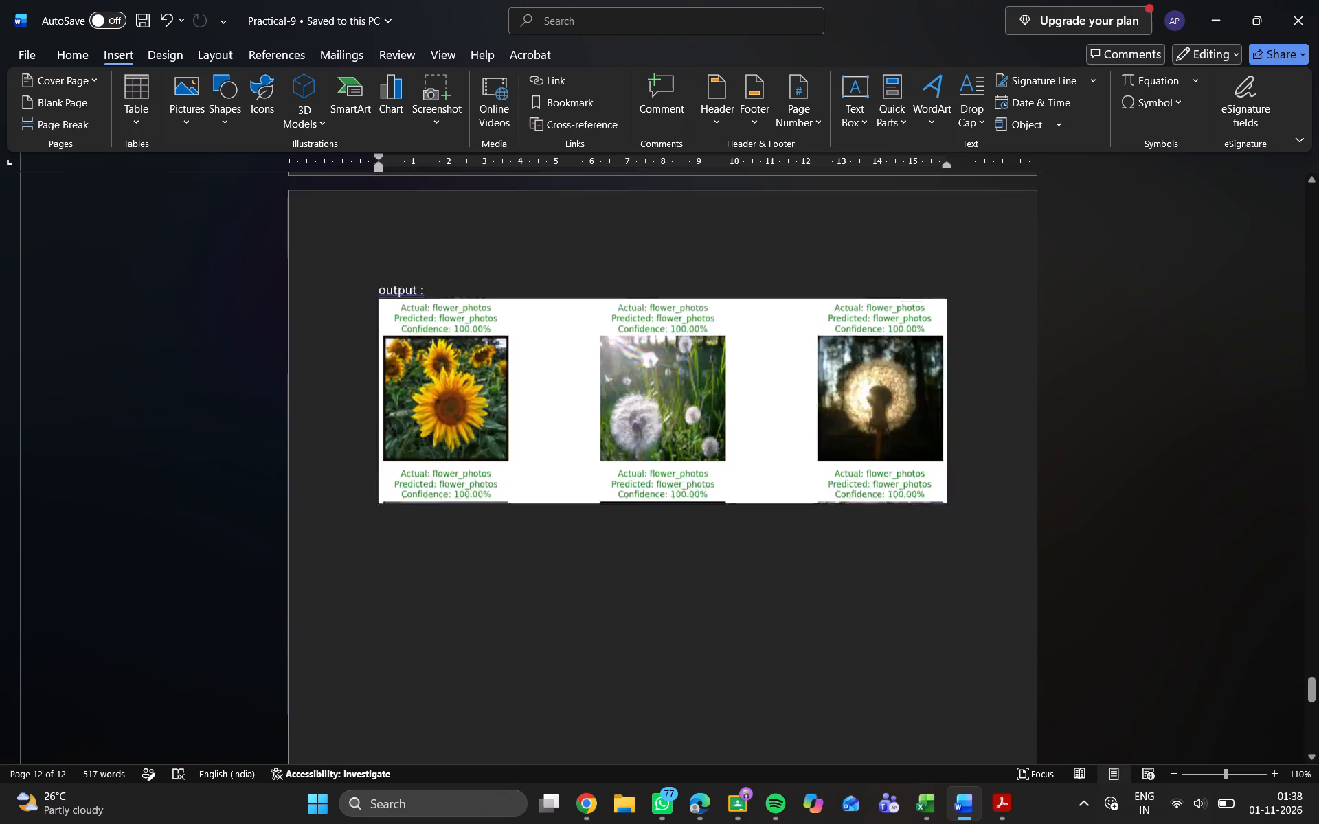
scroll(396, 392, "up", 9)
scroll(396, 392, "up", 20)
scroll(396, 392, "up", 2)
key("alt+Tab")
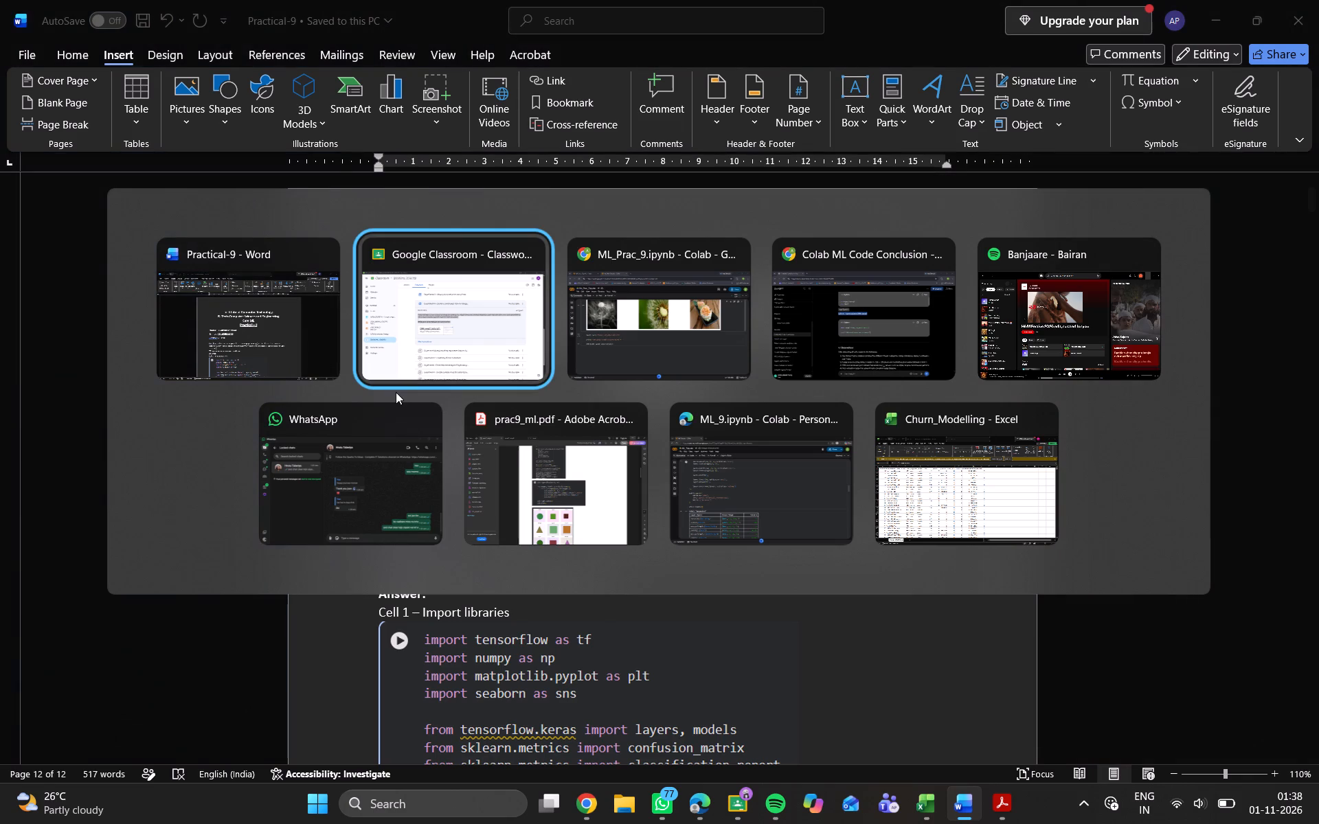
key("alt+Tab")
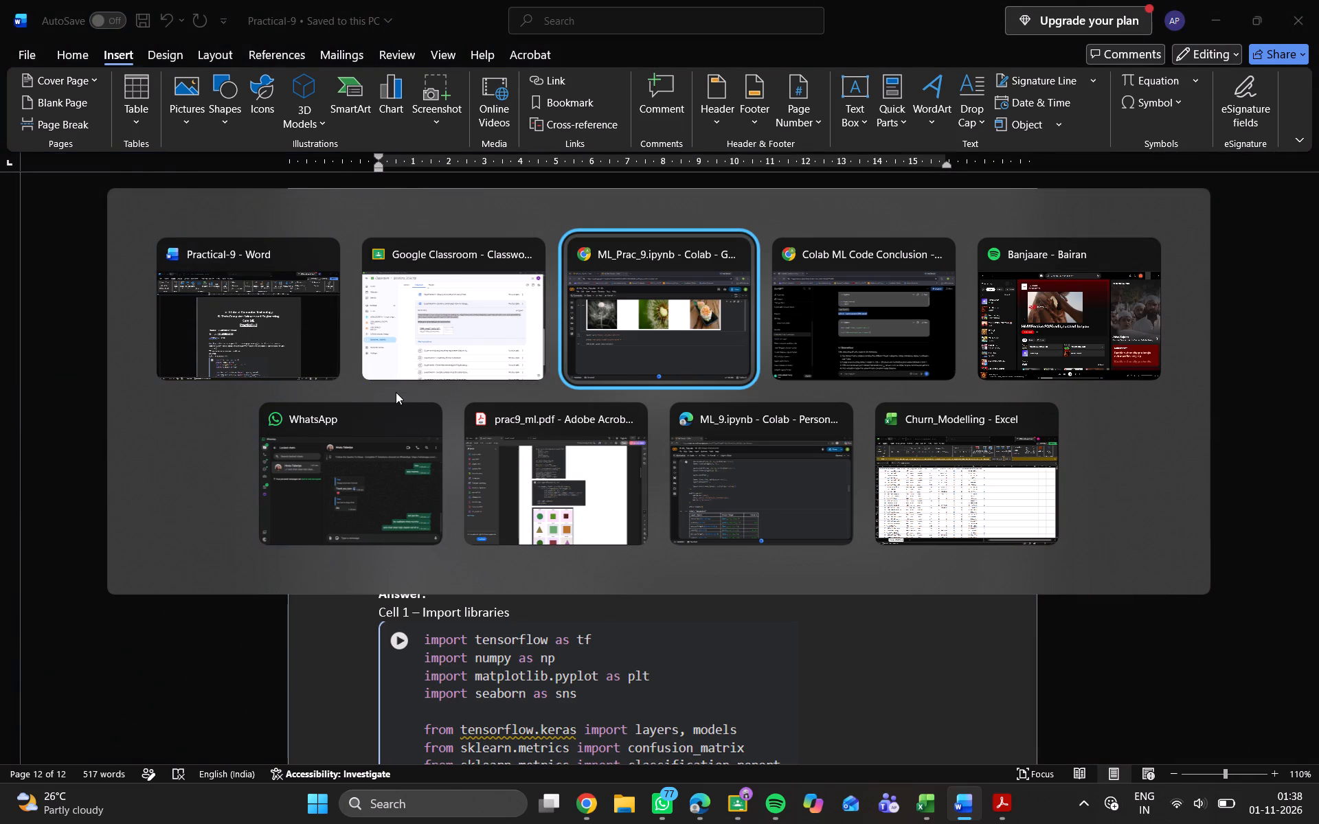
left_click(1200, 122)
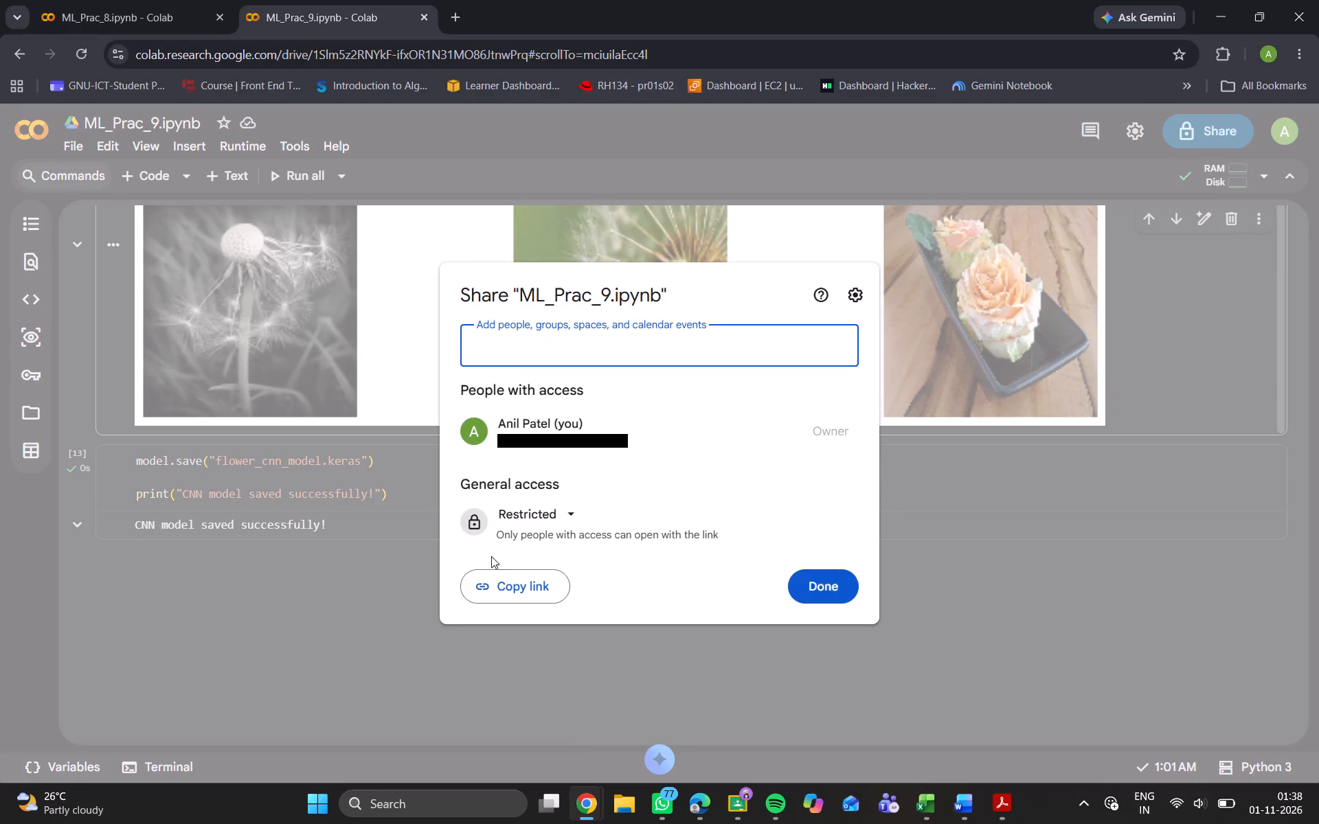
left_click_drag(503, 549, 558, 516)
left_click(558, 516)
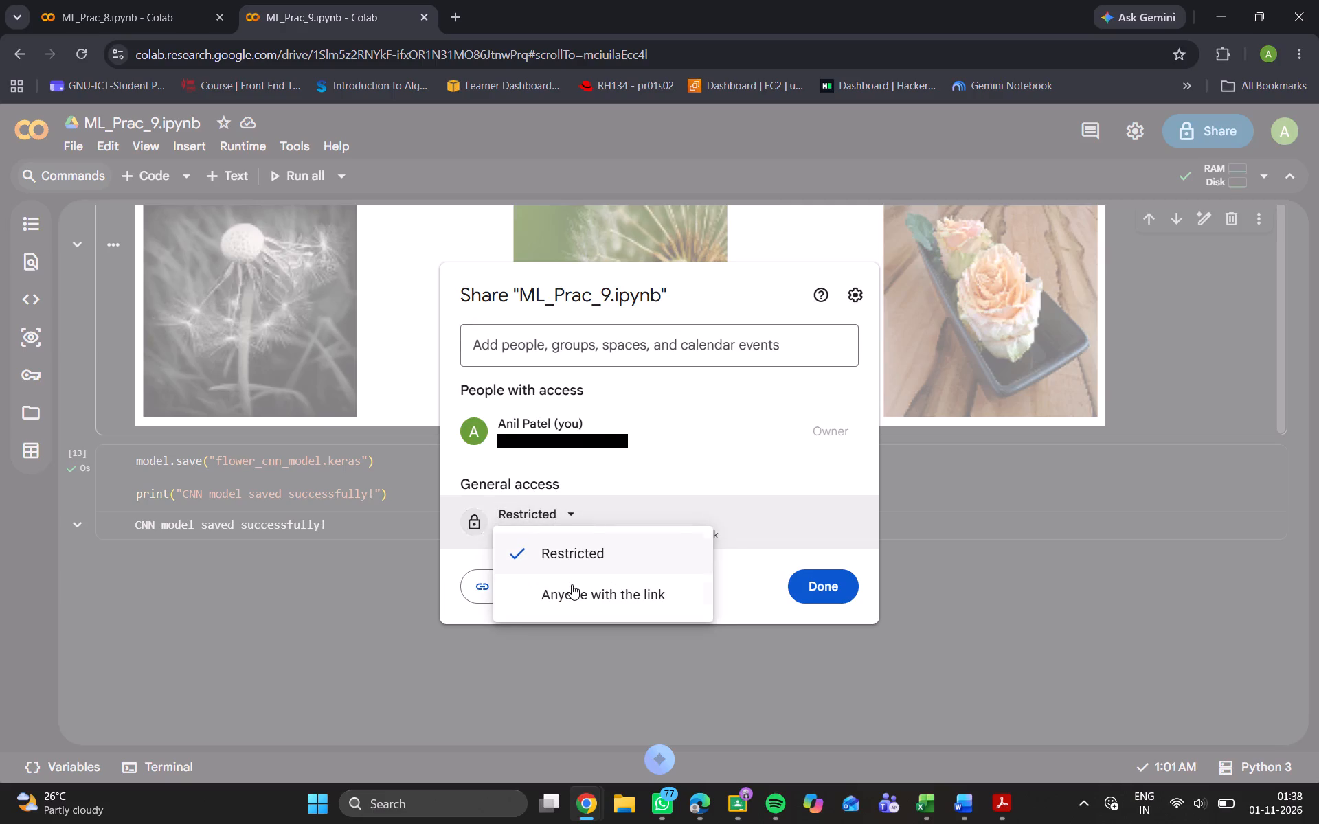
left_click(572, 584)
left_click(533, 610)
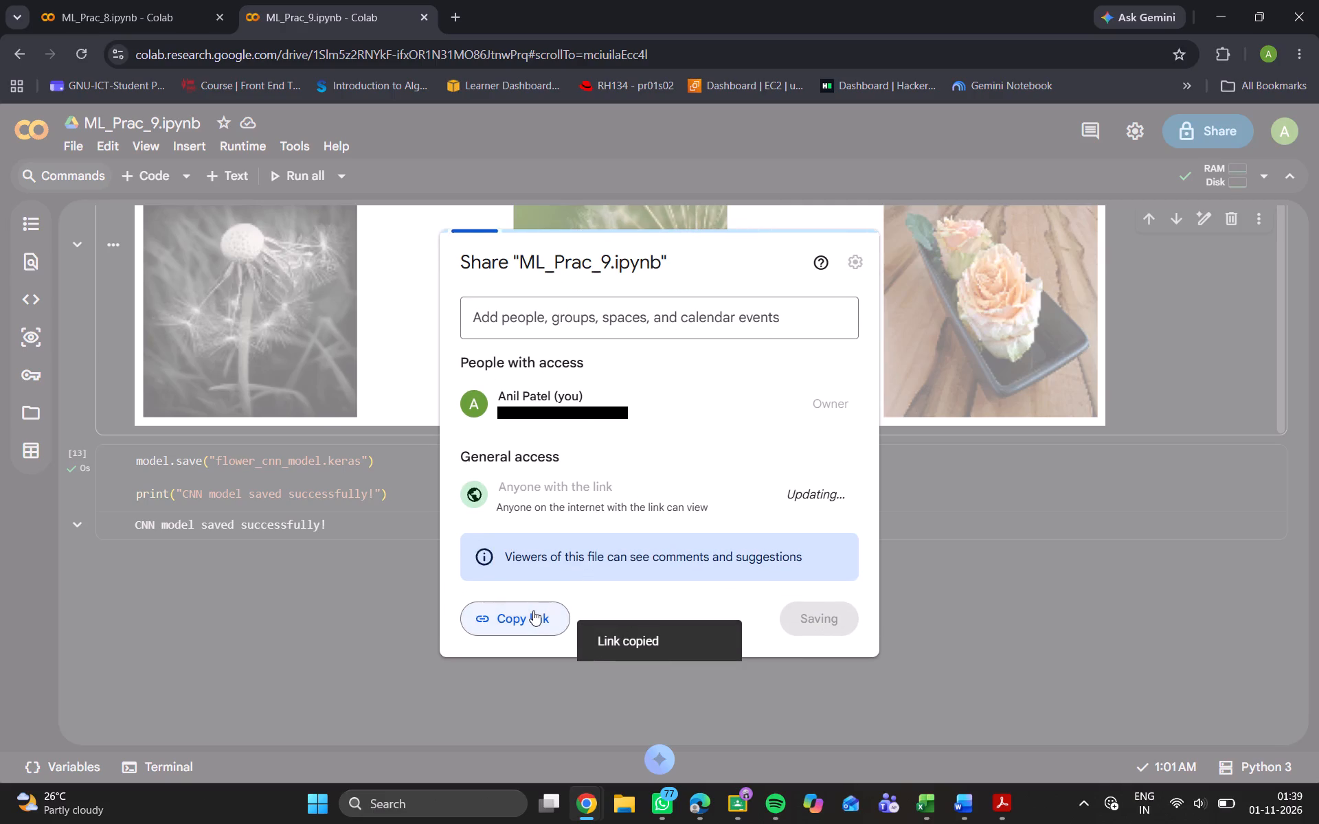
Back in the Word report, add a "Link :" line with the copied Colab link above the question, followed by an empty line, and save.
key("alt+Tab")
left_click(469, 501)
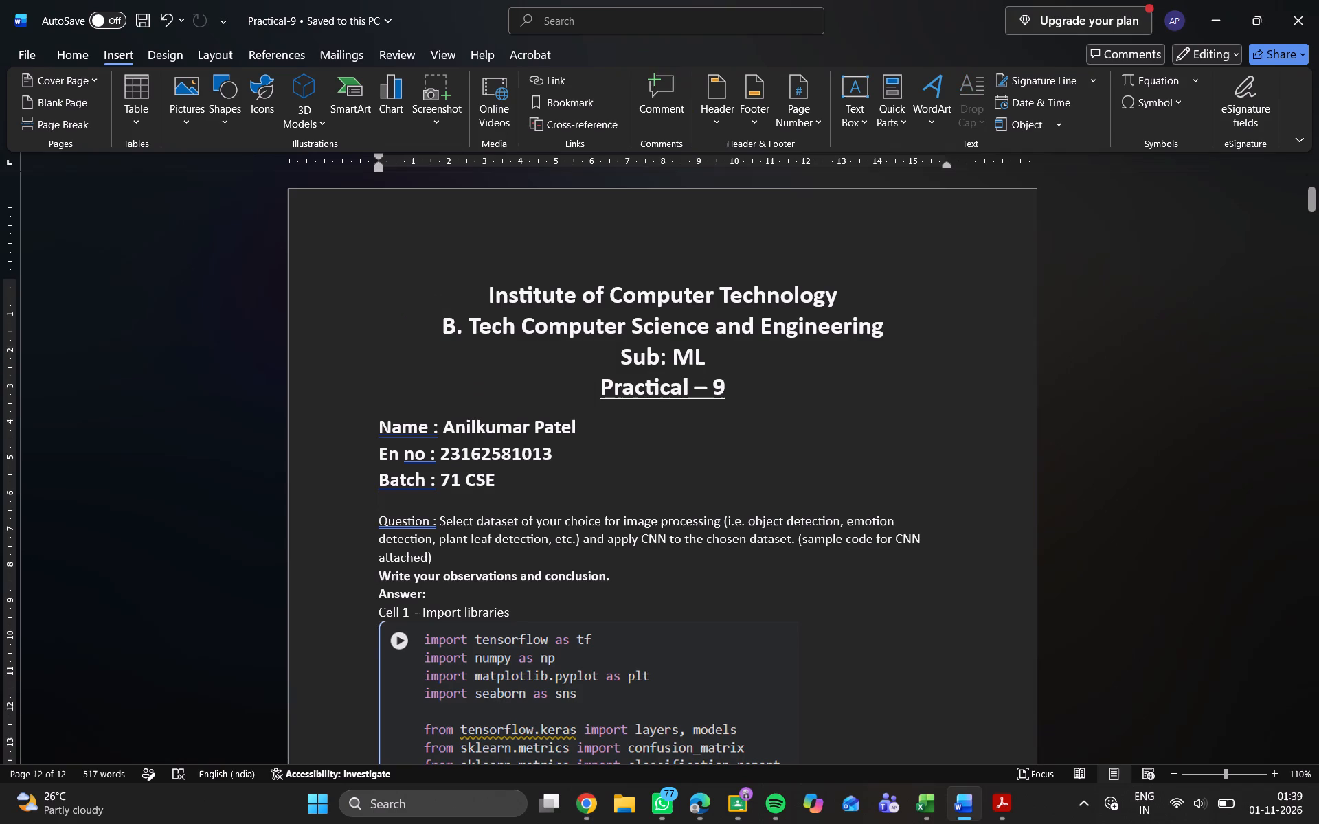
key("Return")
type("link :")
key("space")
key("ctrl+v")
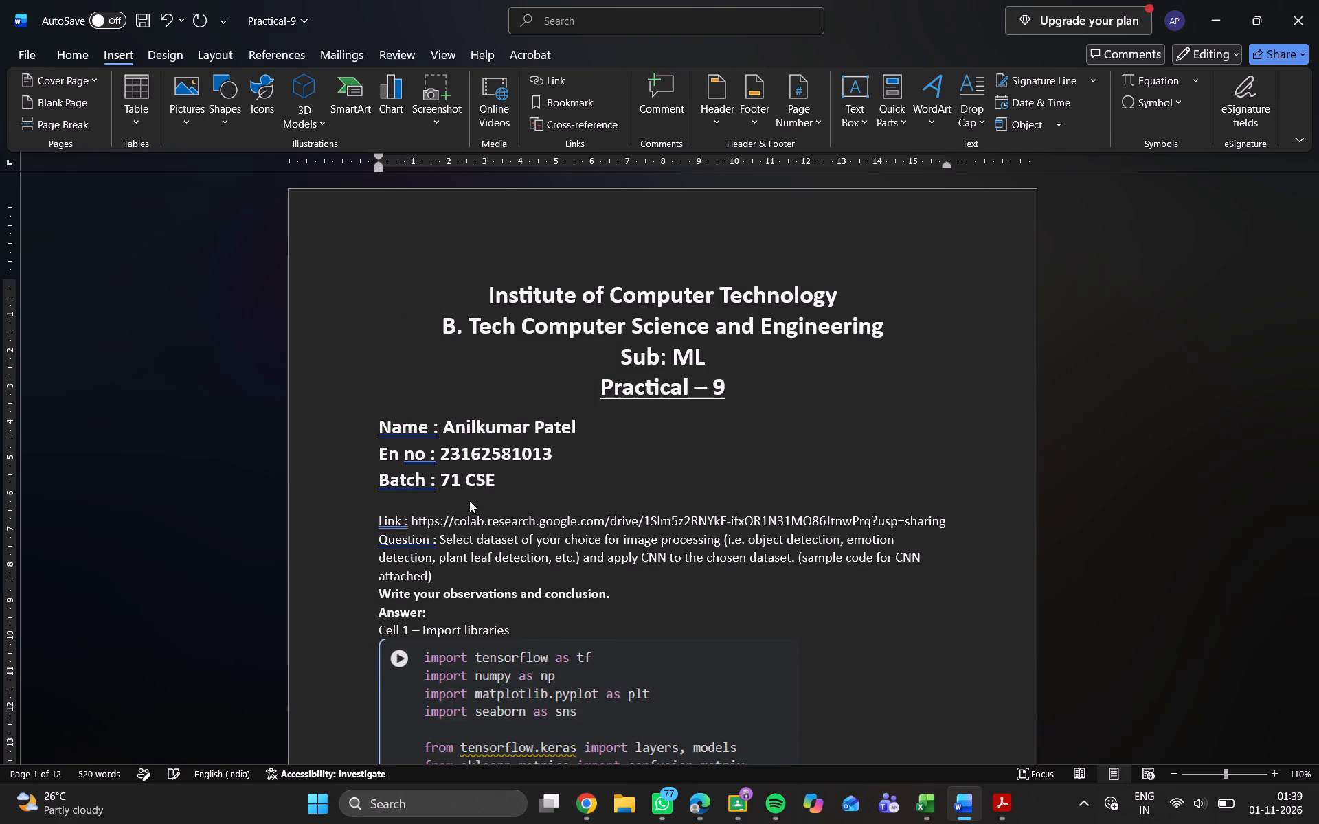
key("Return")
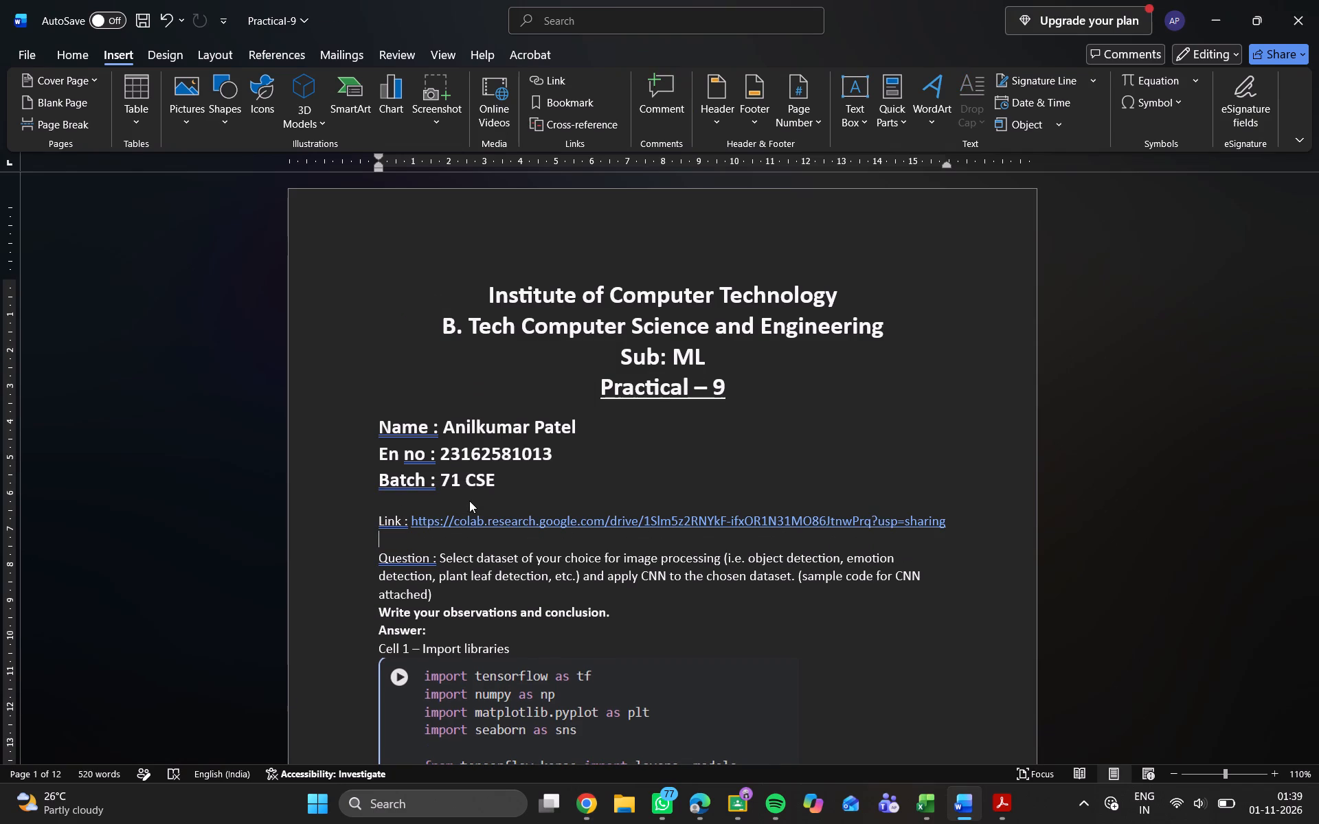
key("ctrl+s")
Review the report's page layout from Cell 1 through Cell 13, examining the page breaks, output labels and images.
scroll(469, 501, "down", 6)
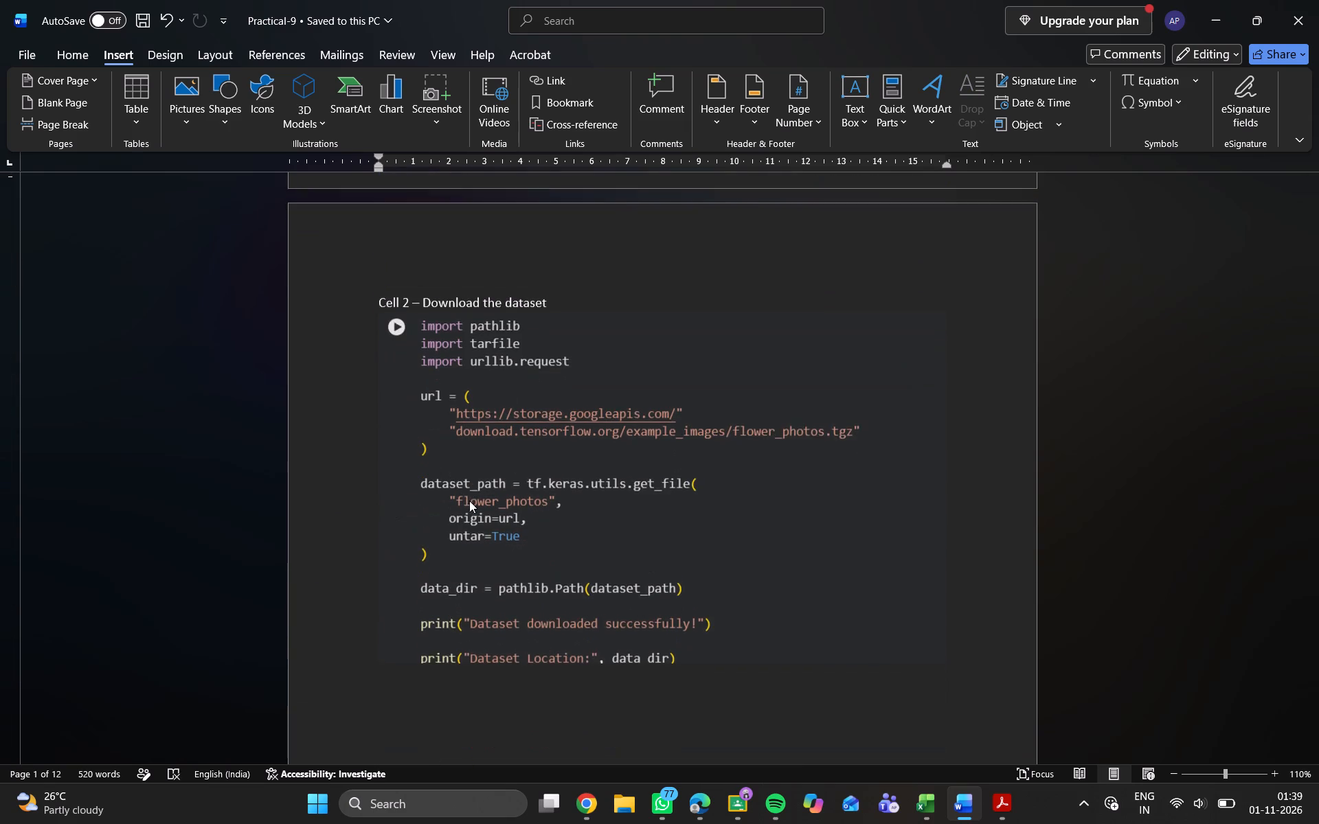
left_click(465, 236)
scroll(465, 236, "down", 3)
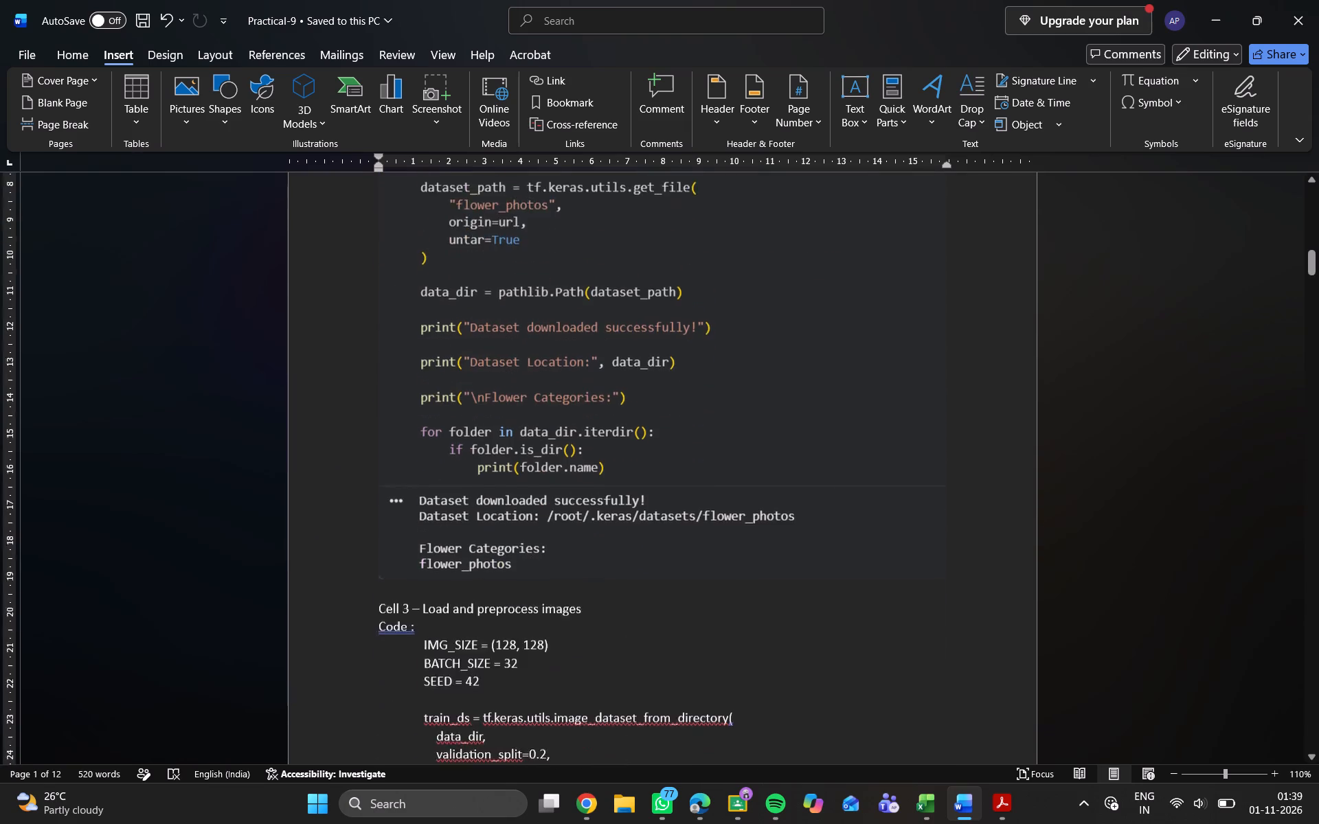
scroll(465, 236, "down", 4)
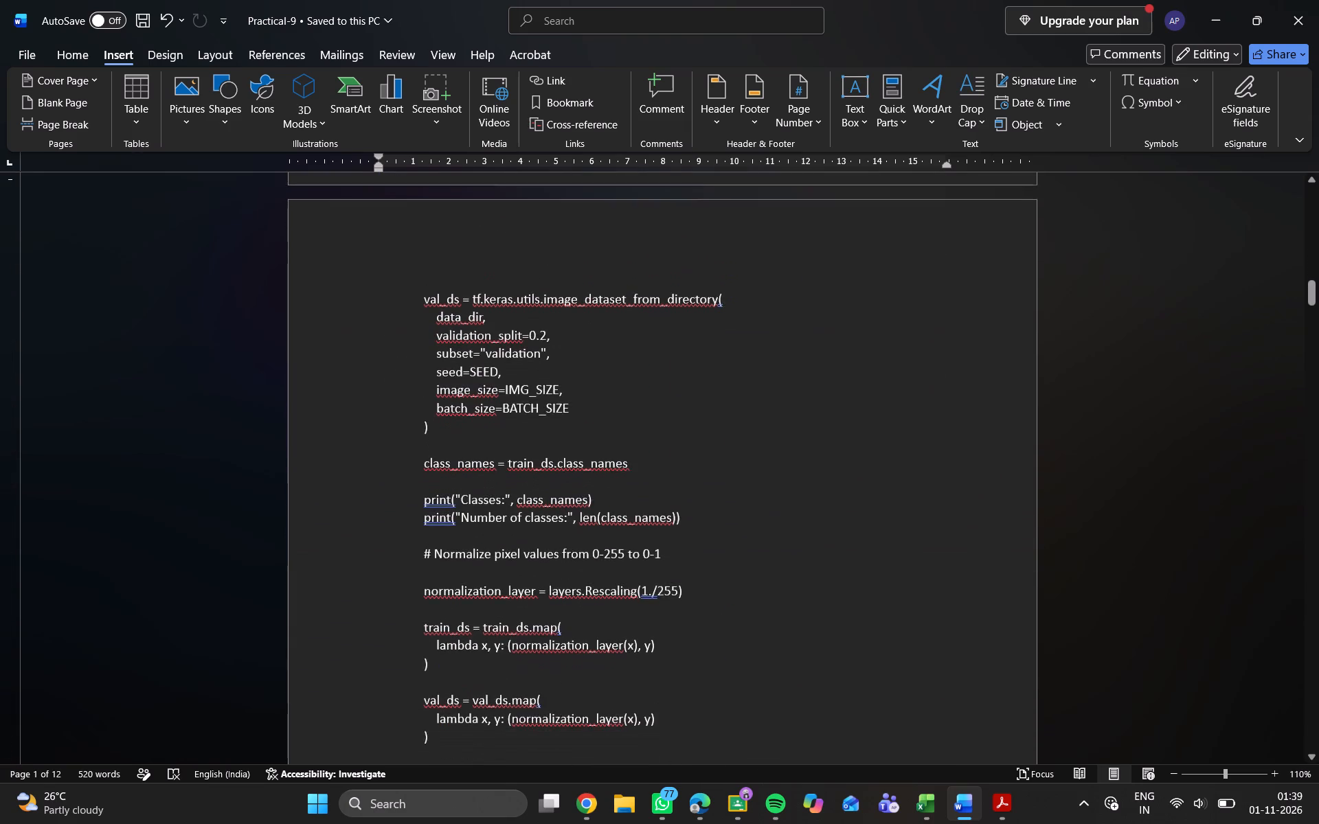
scroll(465, 236, "down", 5)
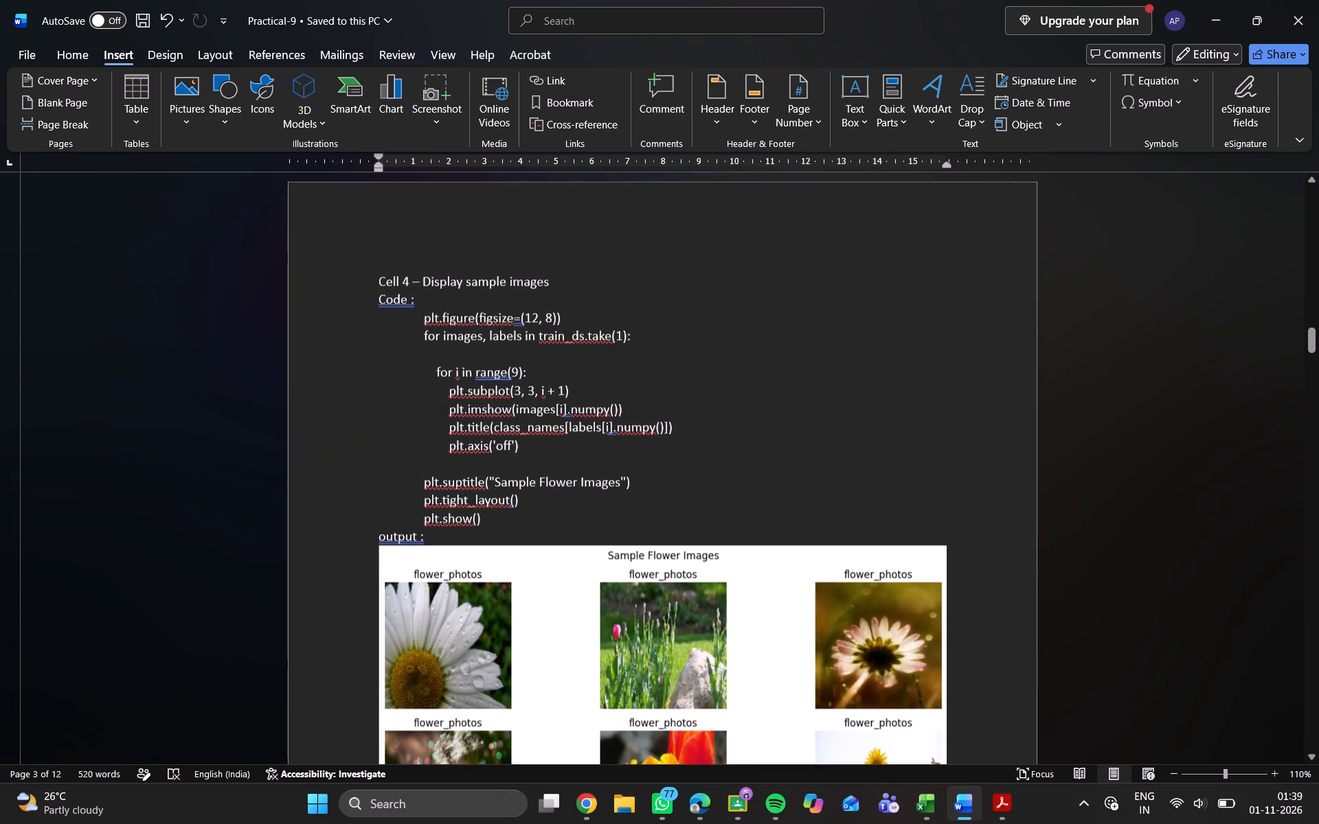
left_click(448, 239)
scroll(448, 239, "down", 6)
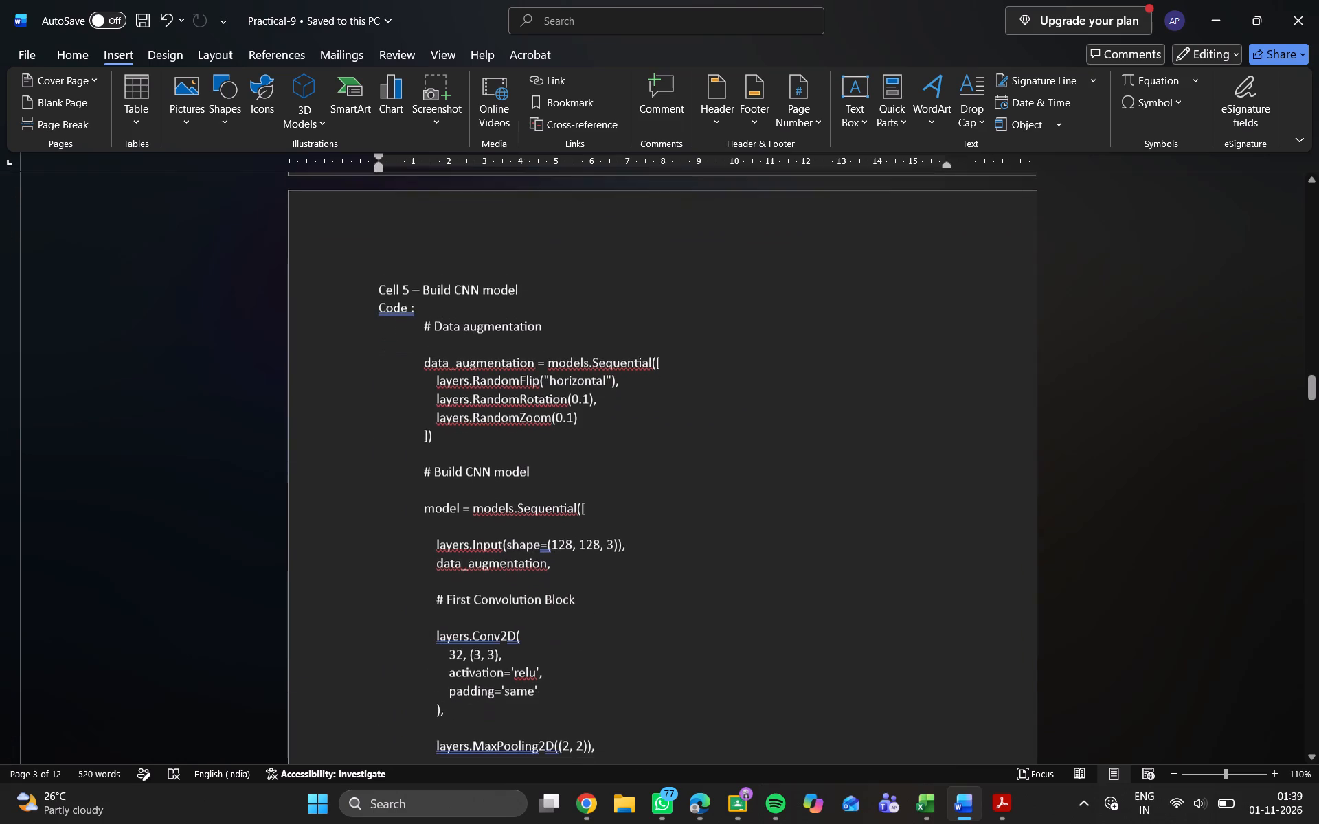
left_click(448, 239)
scroll(448, 239, "down", 3)
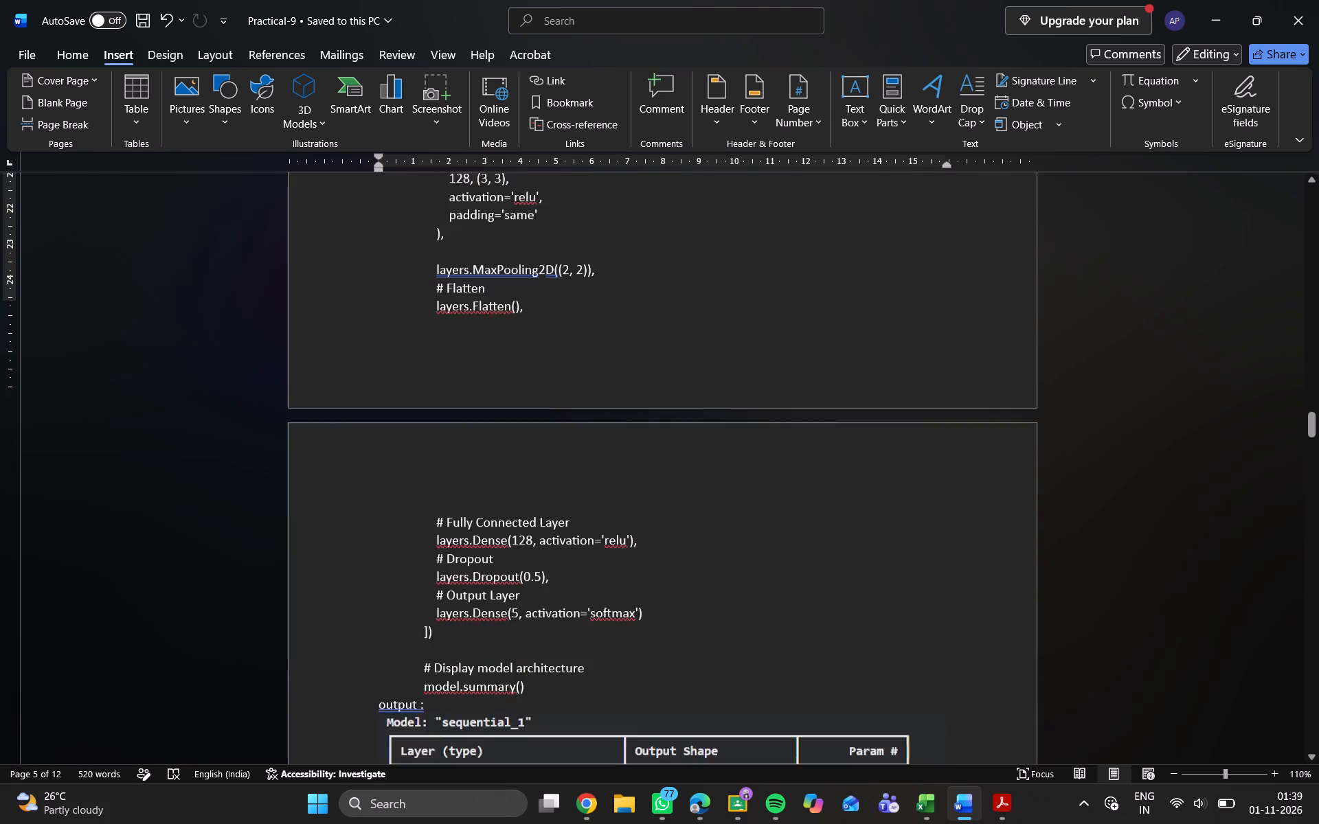
scroll(448, 239, "down", 3)
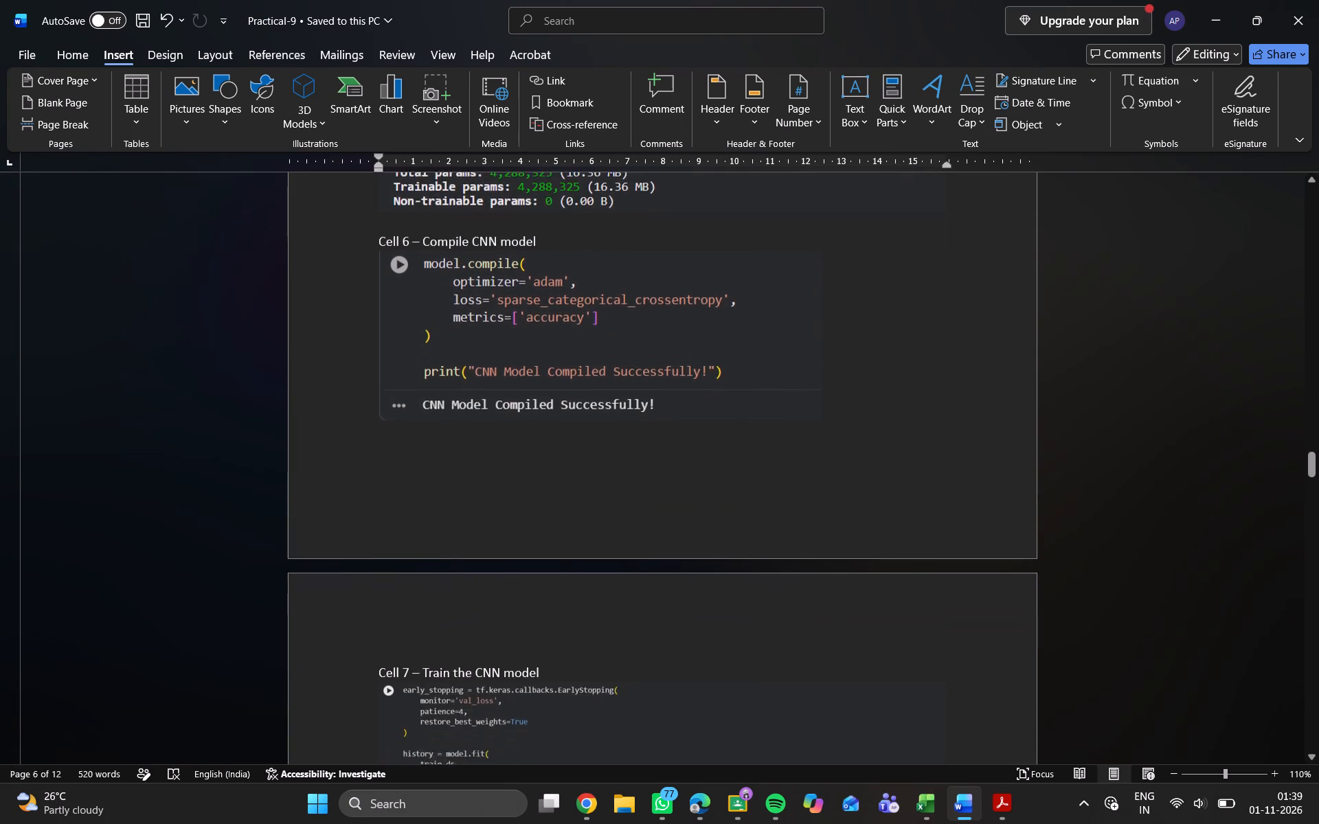
scroll(448, 239, "down", 1)
left_click(429, 414)
scroll(429, 414, "down", 7)
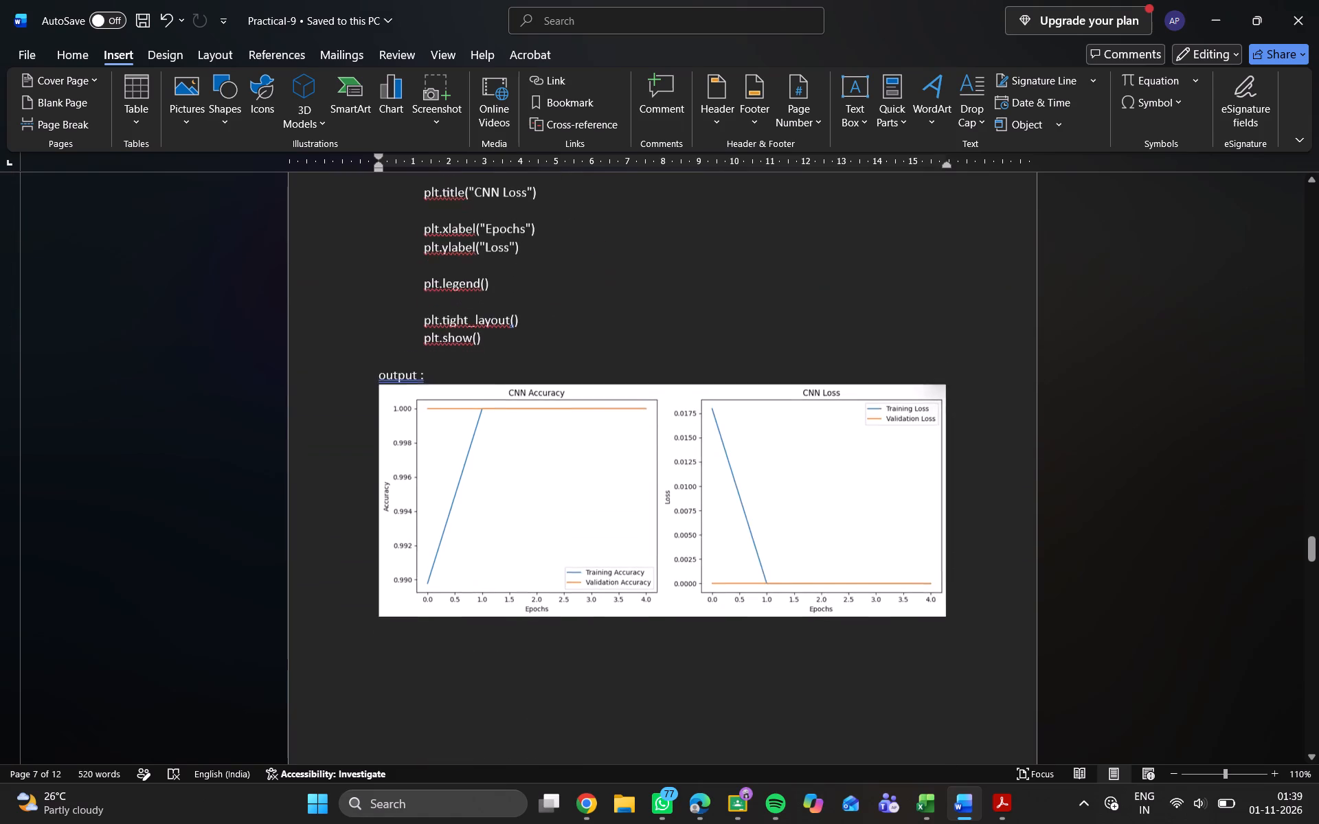
scroll(429, 414, "down", 2)
scroll(429, 414, "up", 1)
scroll(429, 414, "down", 2)
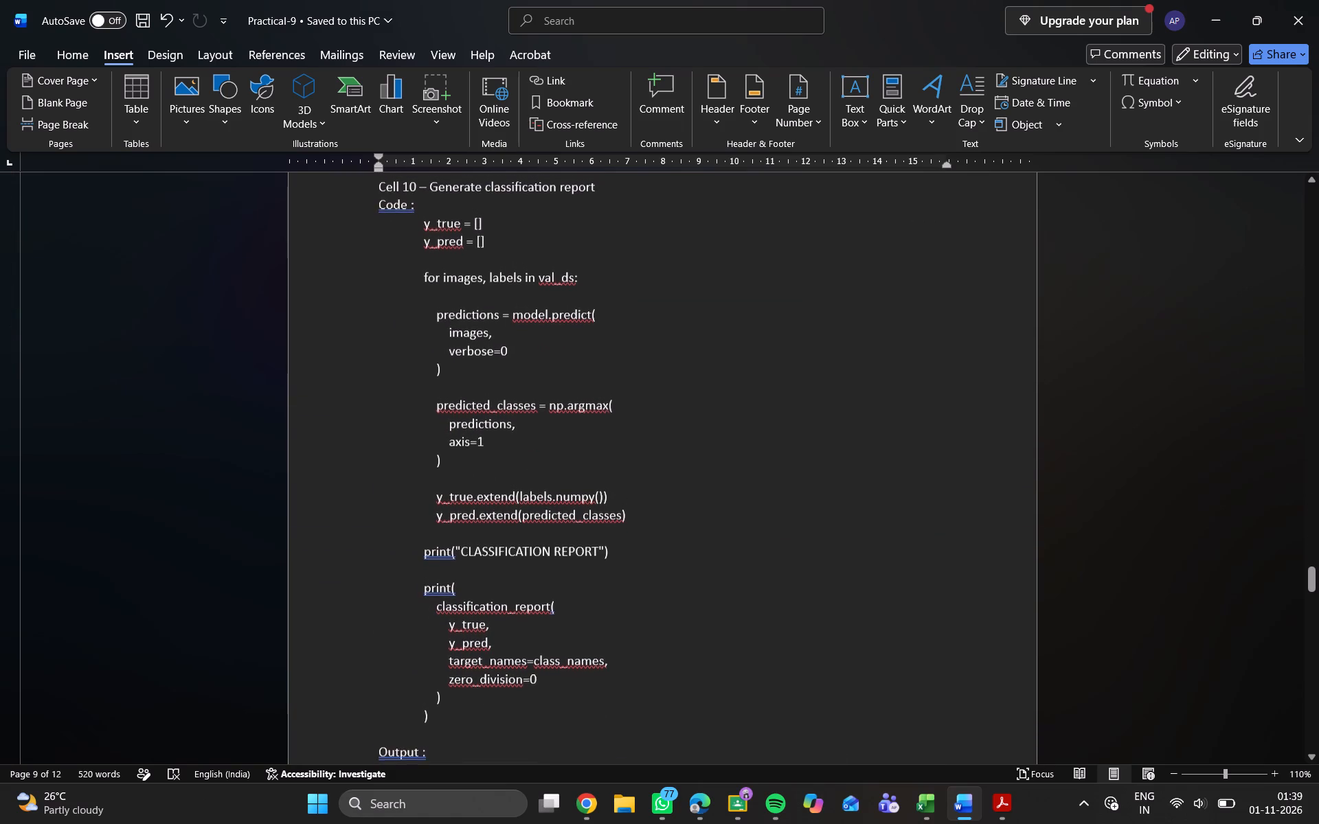
scroll(429, 414, "down", 4)
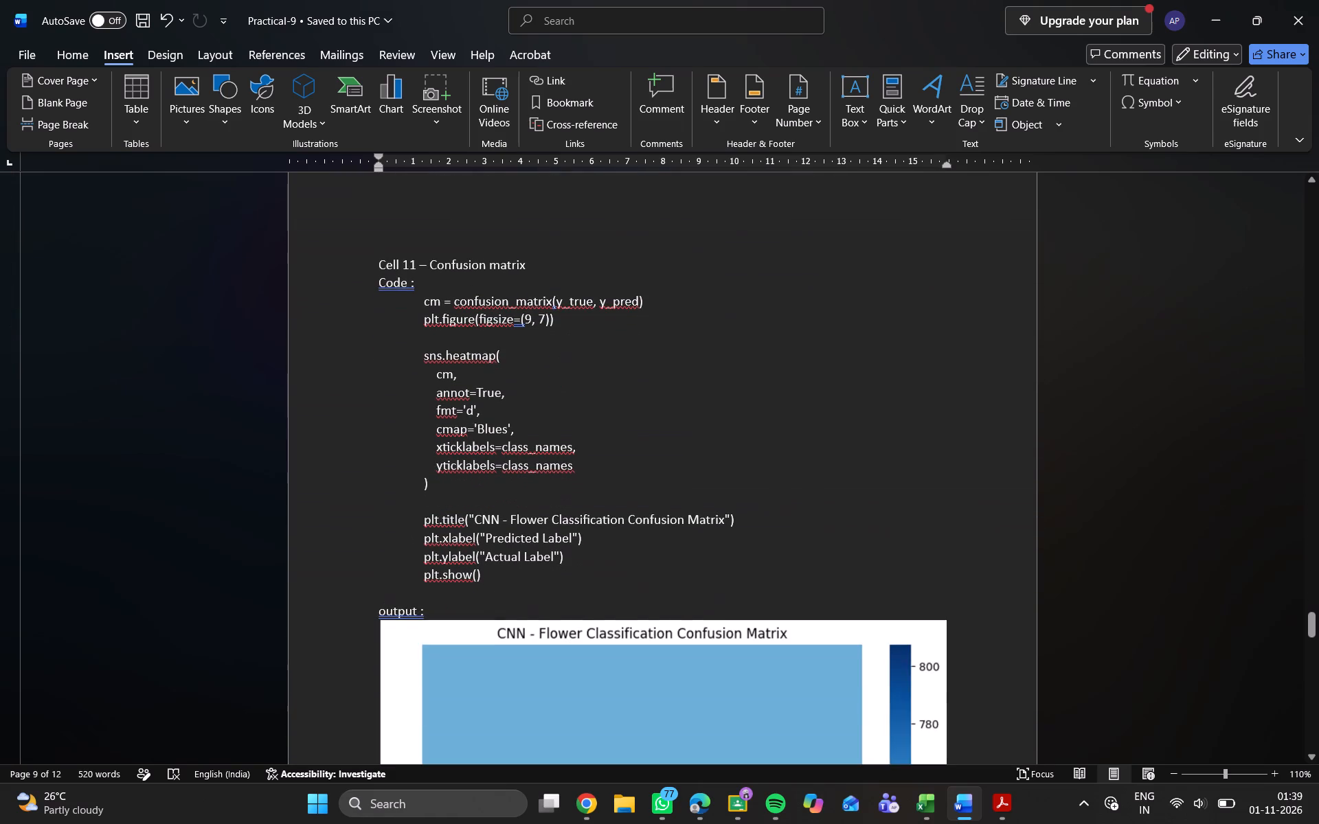
scroll(429, 414, "down", 4)
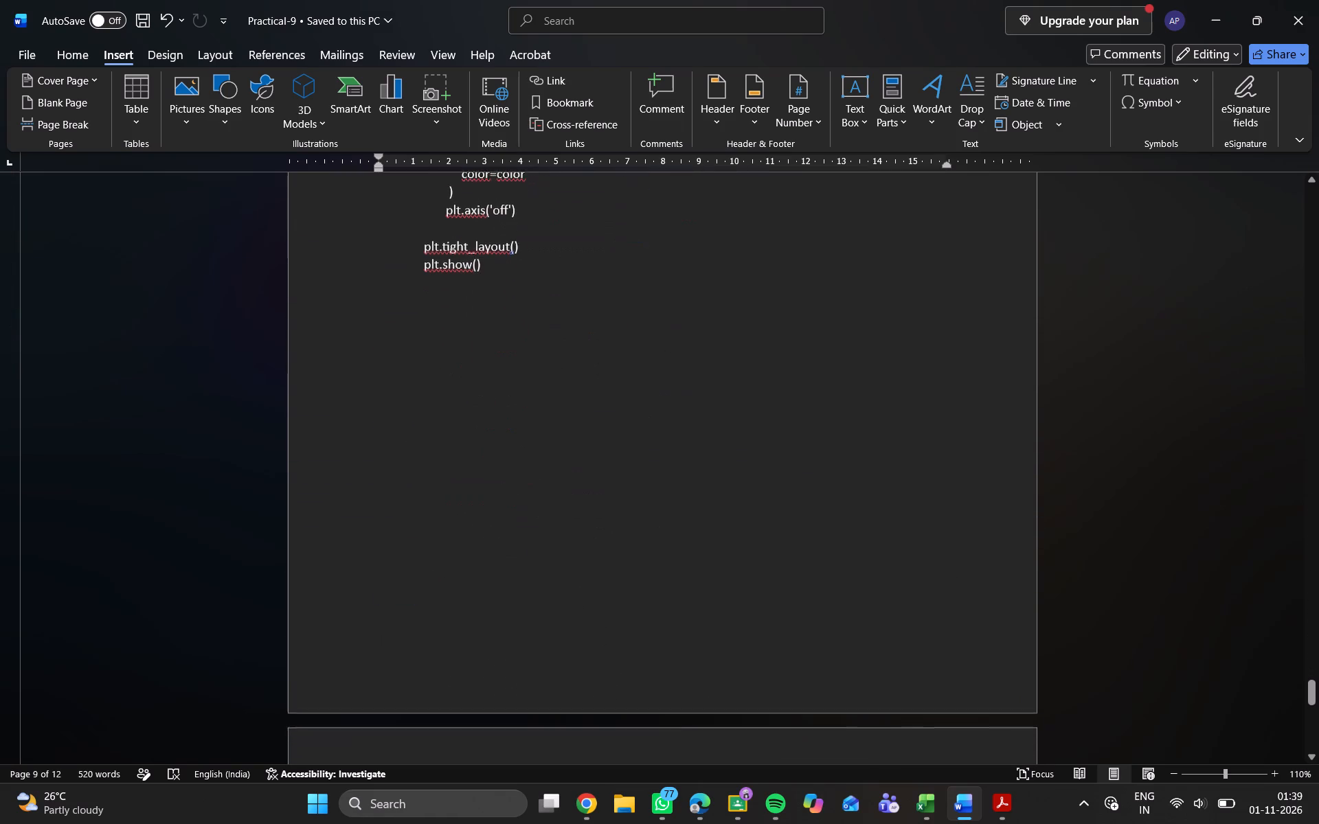
scroll(429, 414, "down", 4)
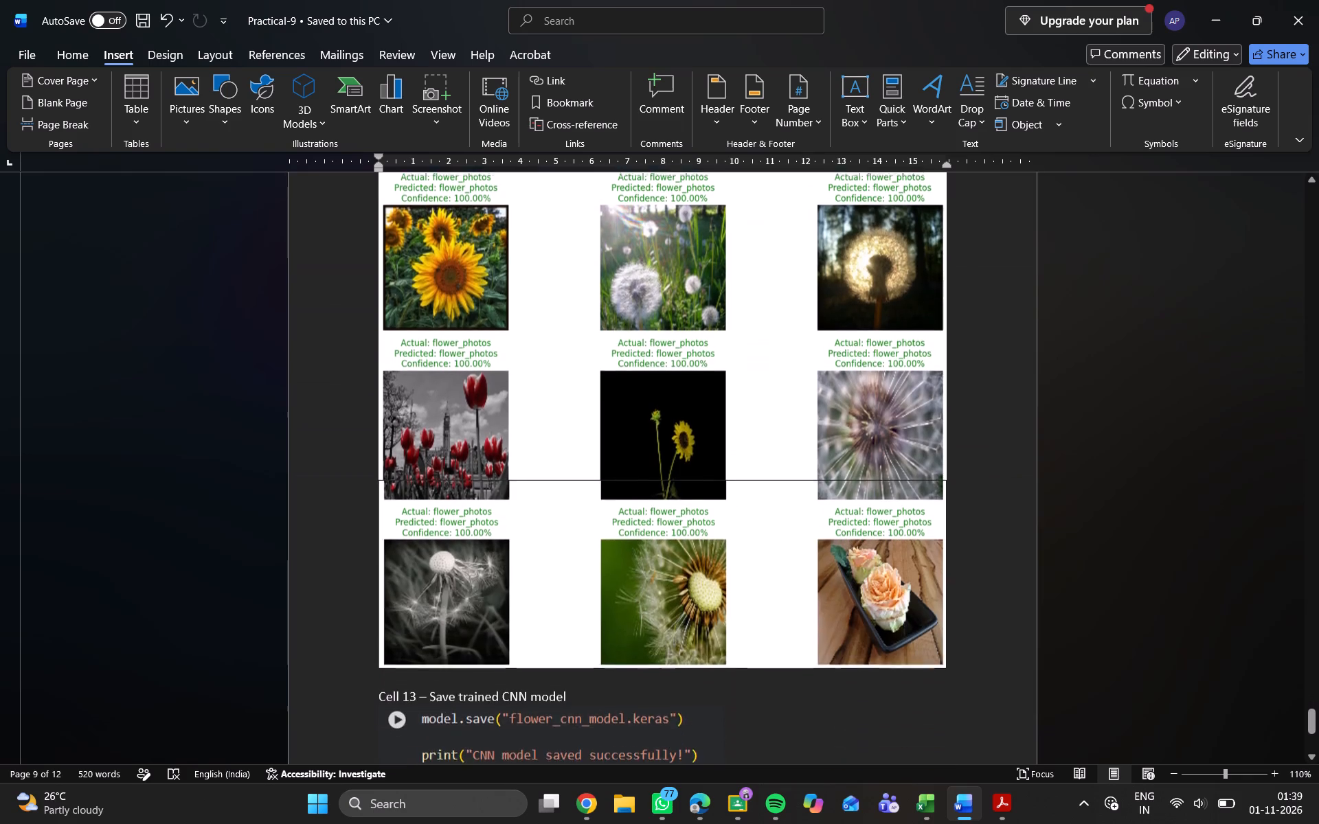
Check the end of the report, from the Cell 12 code and its output images to the Cell 13 screenshot.
scroll(429, 414, "down", 3)
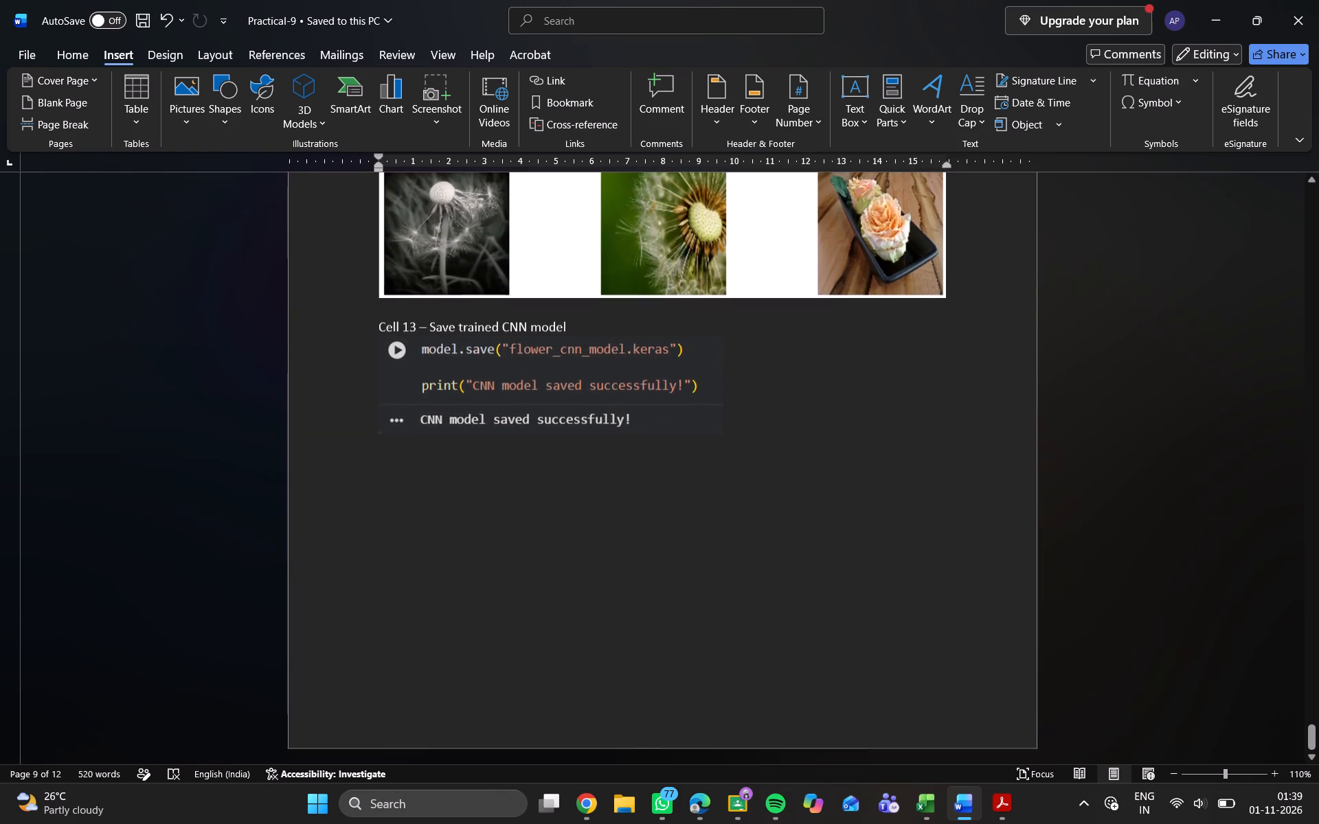
scroll(429, 414, "up", 6)
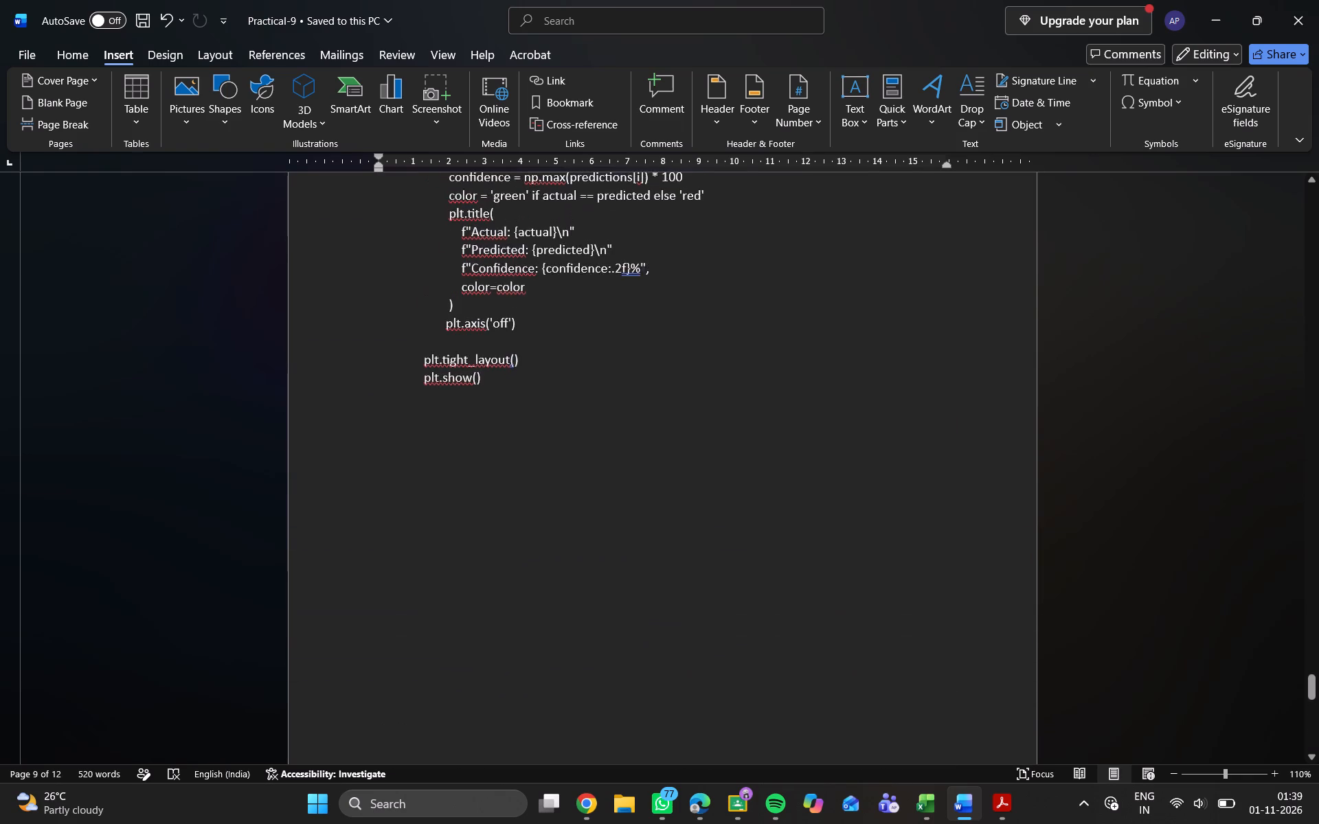
scroll(429, 414, "up", 3)
scroll(429, 414, "down", 9)
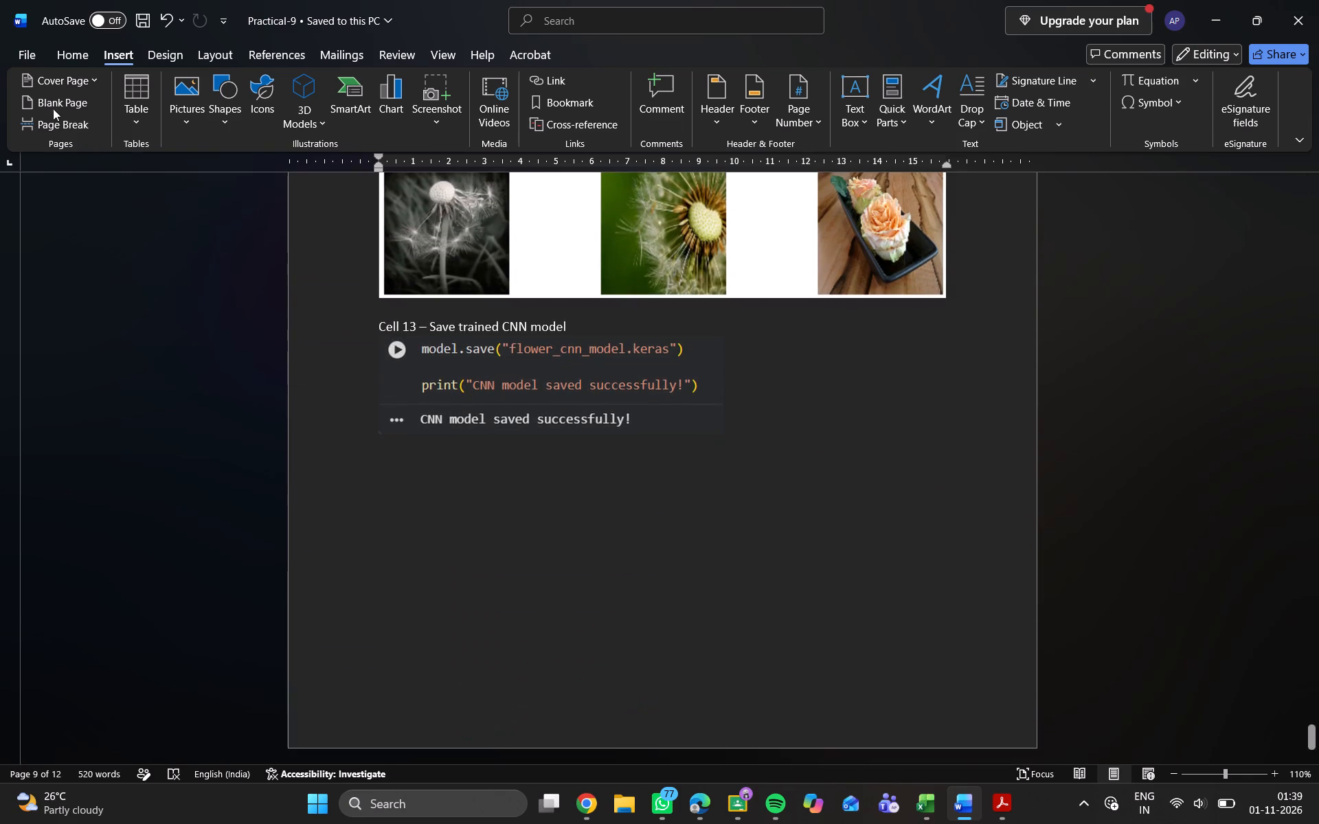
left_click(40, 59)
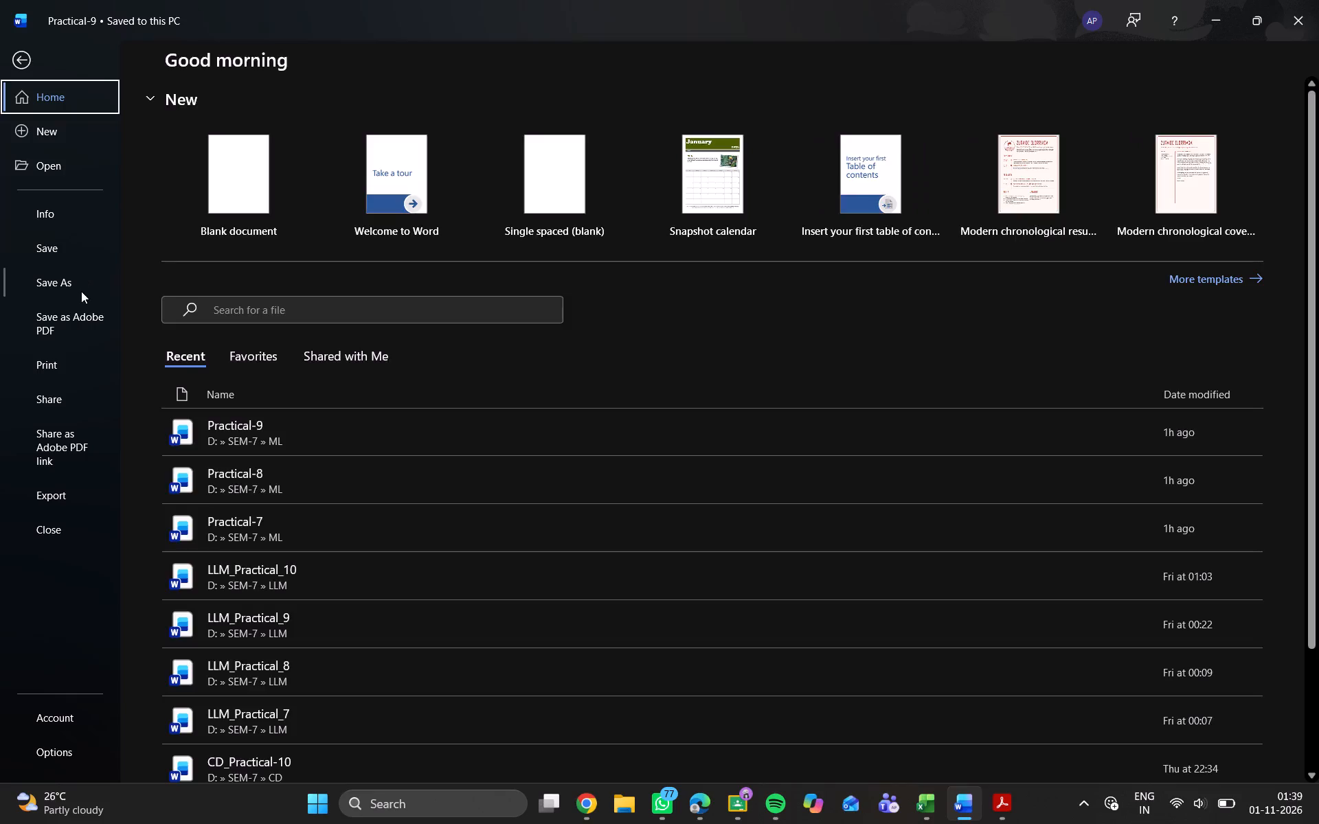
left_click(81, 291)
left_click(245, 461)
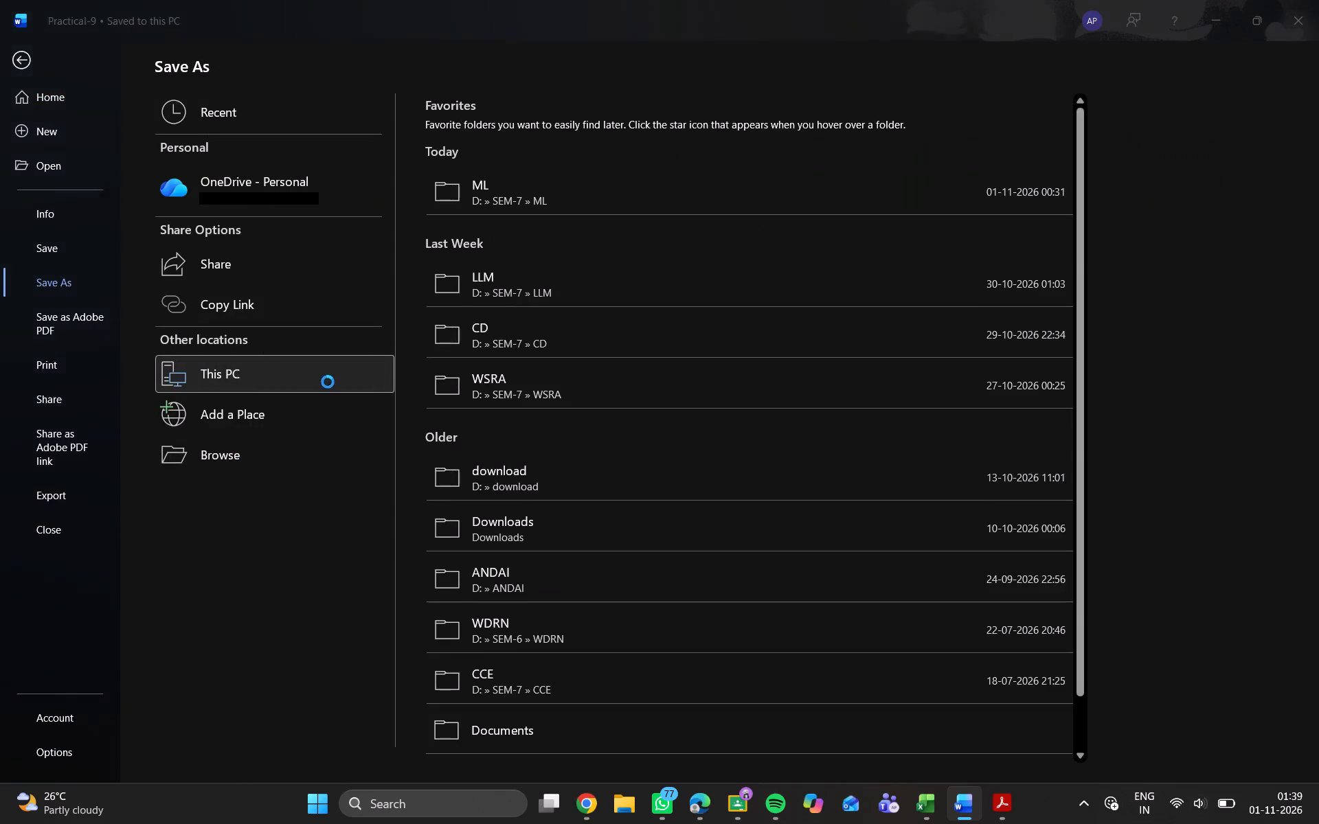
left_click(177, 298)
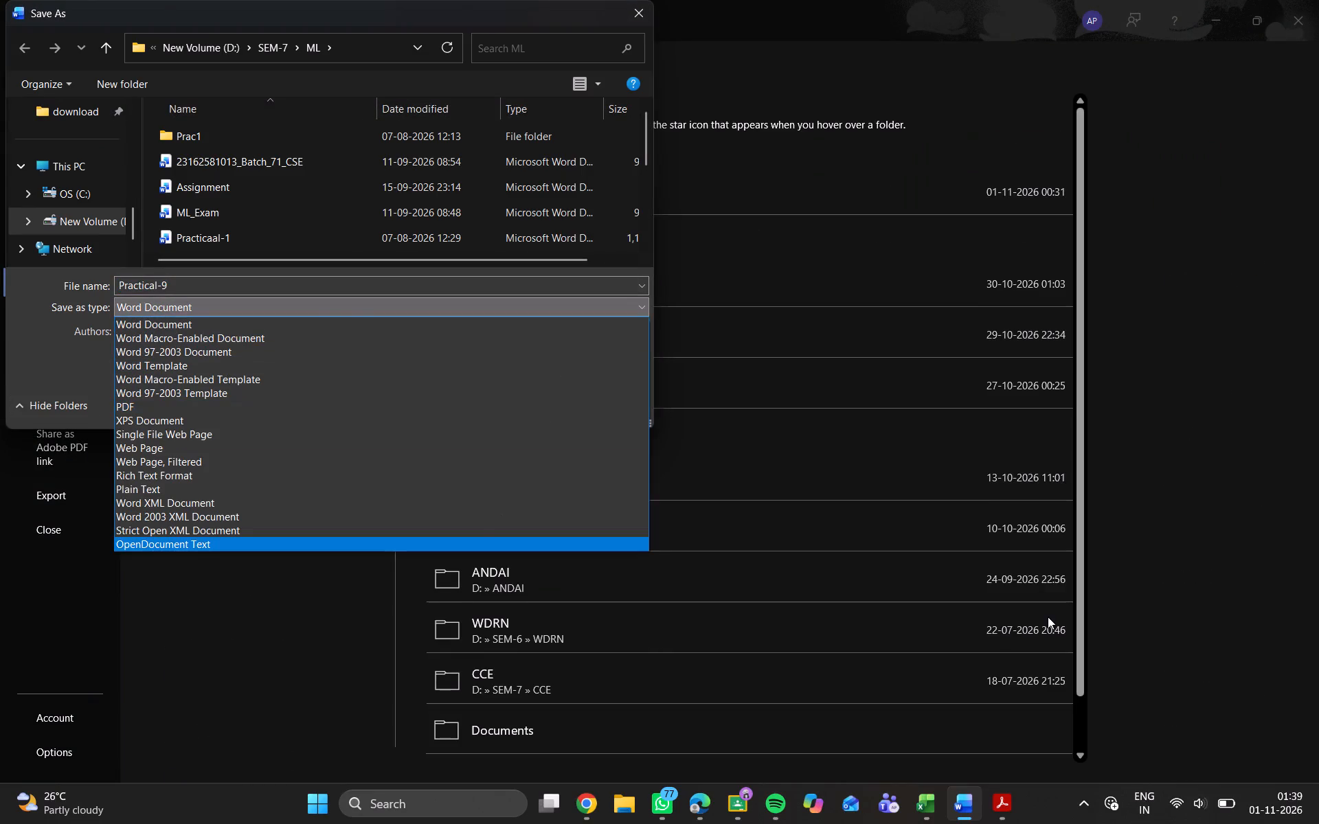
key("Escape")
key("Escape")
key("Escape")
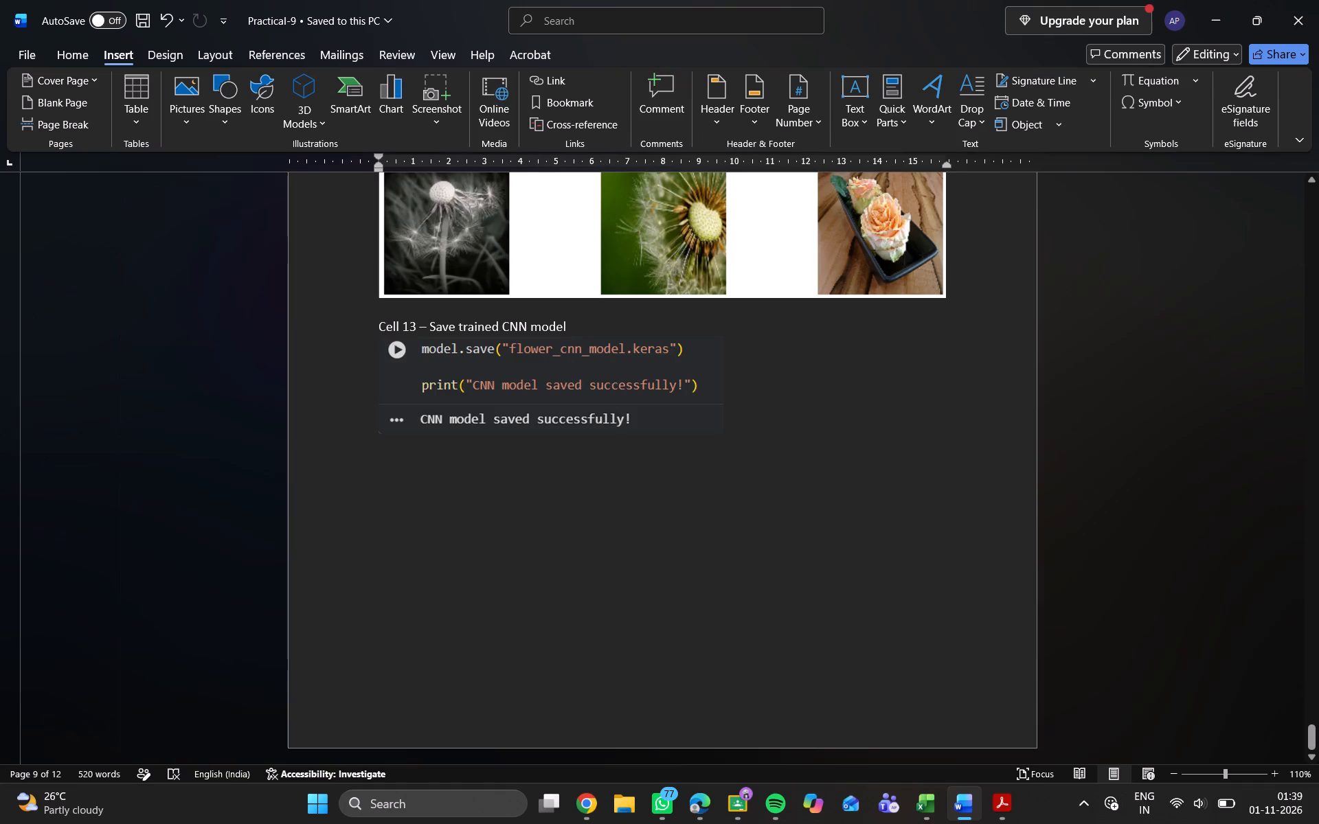
Add an empty line and a new line below the Cell 13 screenshot at the end of the report.
left_click(1026, 563)
key("Return")
key("Return")
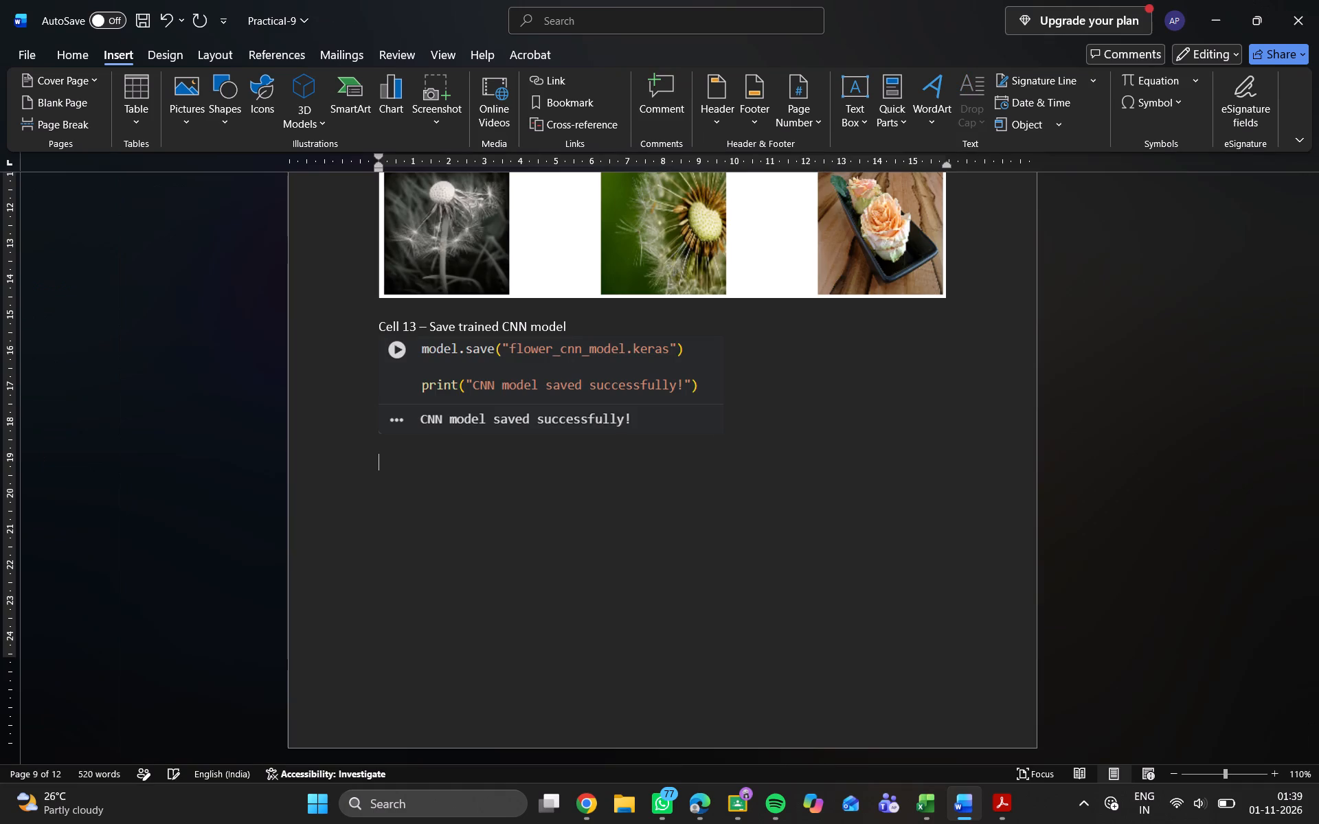
key("alt+Tab")
key("alt+Tab")
key("alt+Tab")
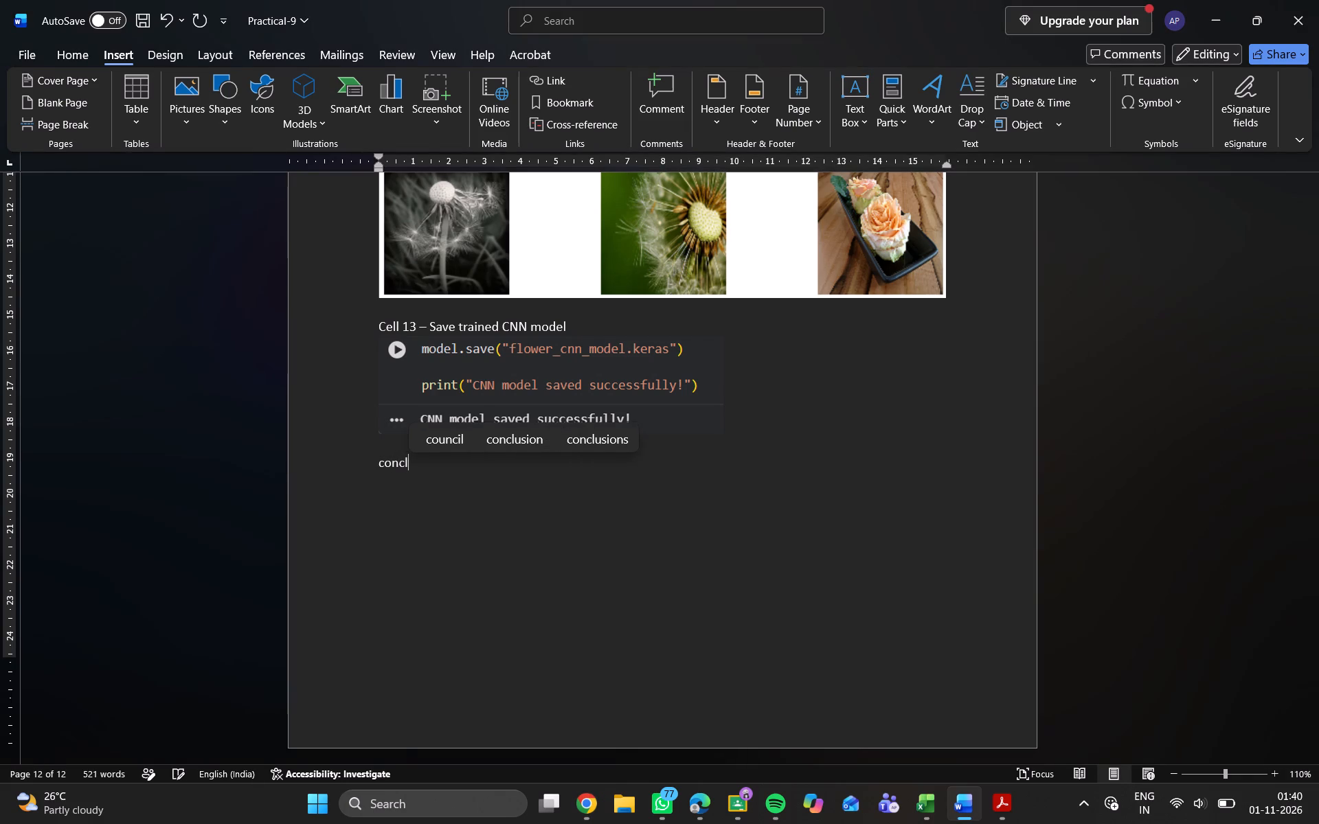
key("Up")
key("Right")
key("space")
key("BackSpace")
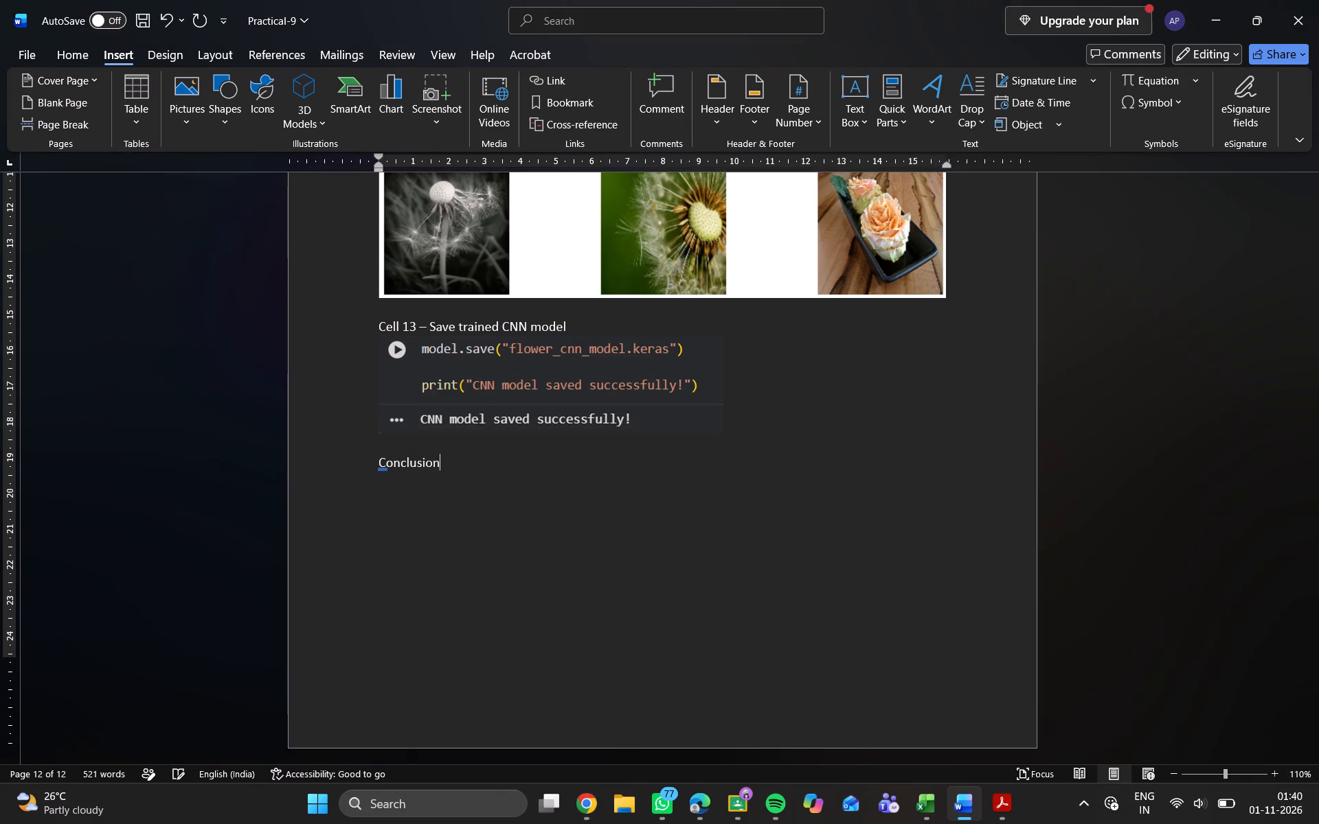
key("space")
type(":")
key("space")
key("Return")
key("ctrl+v")
Insert an empty line after the first, second and fourth conclusion paragraphs and save the document.
left_click(543, 341)
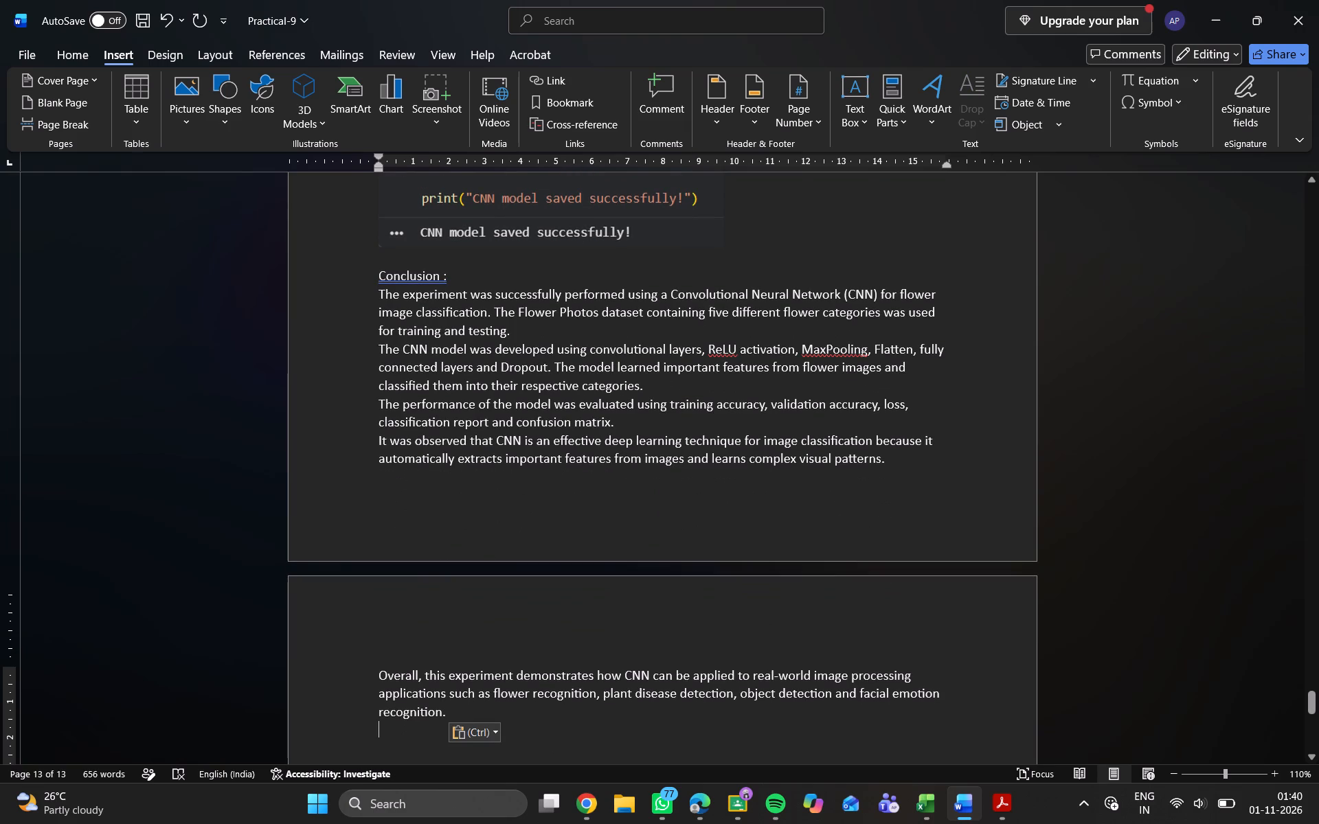
left_click(555, 336)
key("Return")
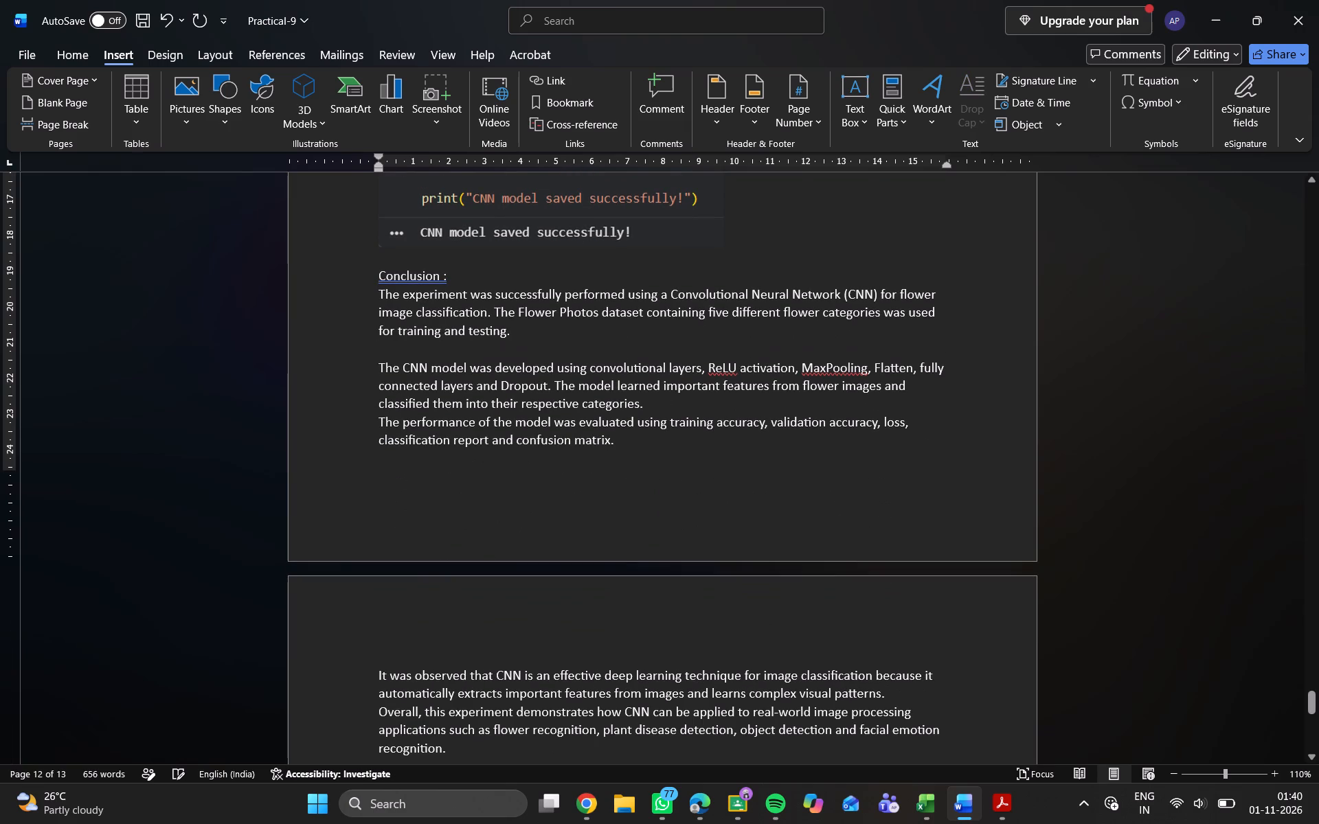
left_click(717, 404)
key("Return")
scroll(717, 404, "down", 1)
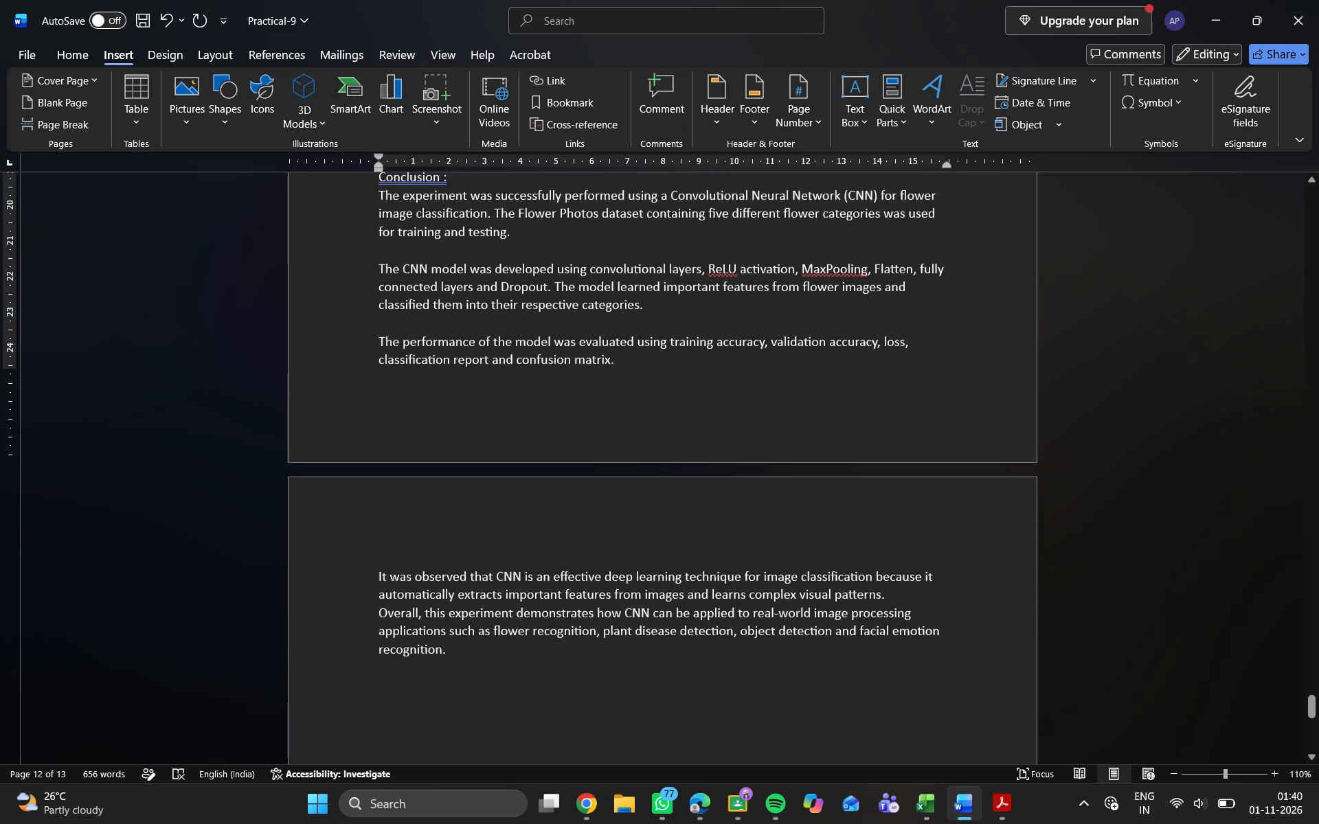
left_click(929, 593)
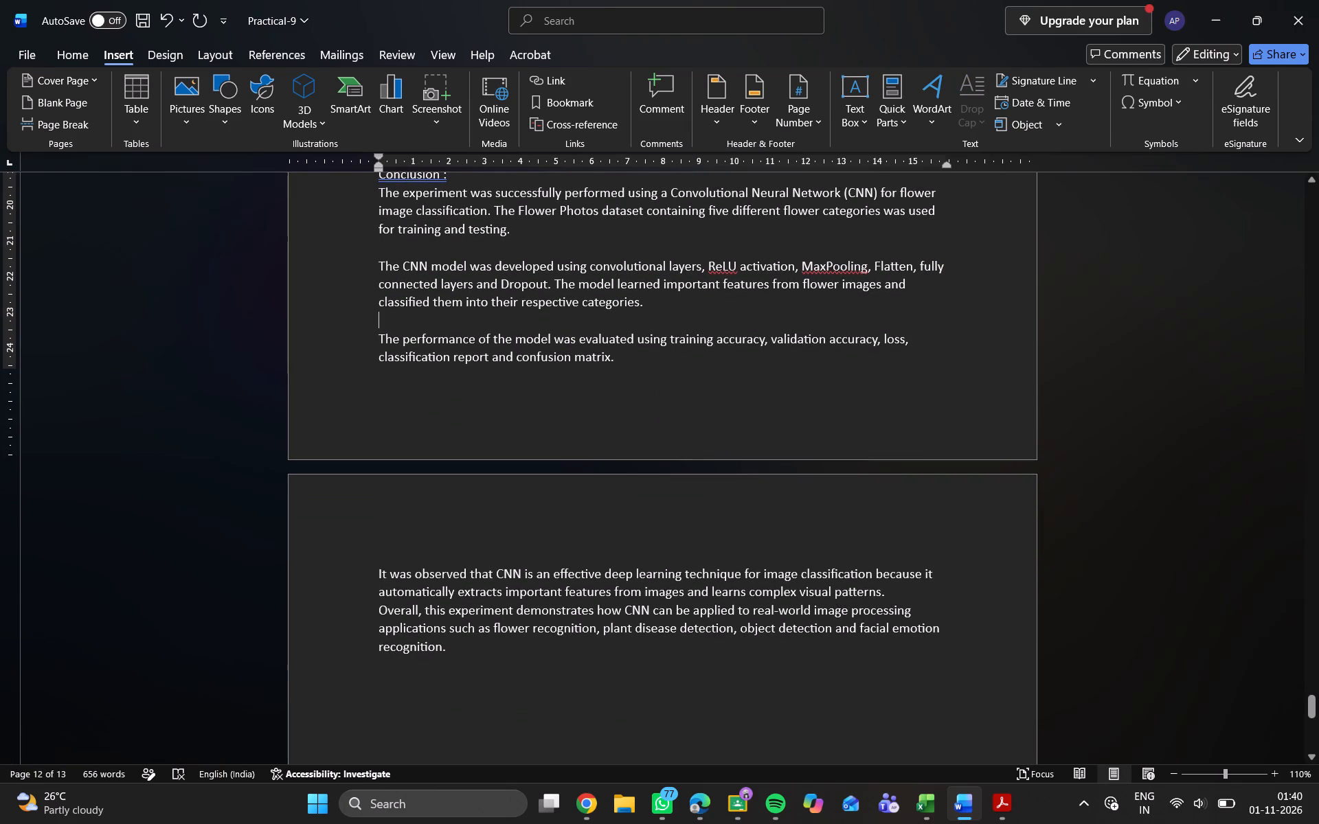
key("Return")
key("alt+Tab")
key("alt+Tab")
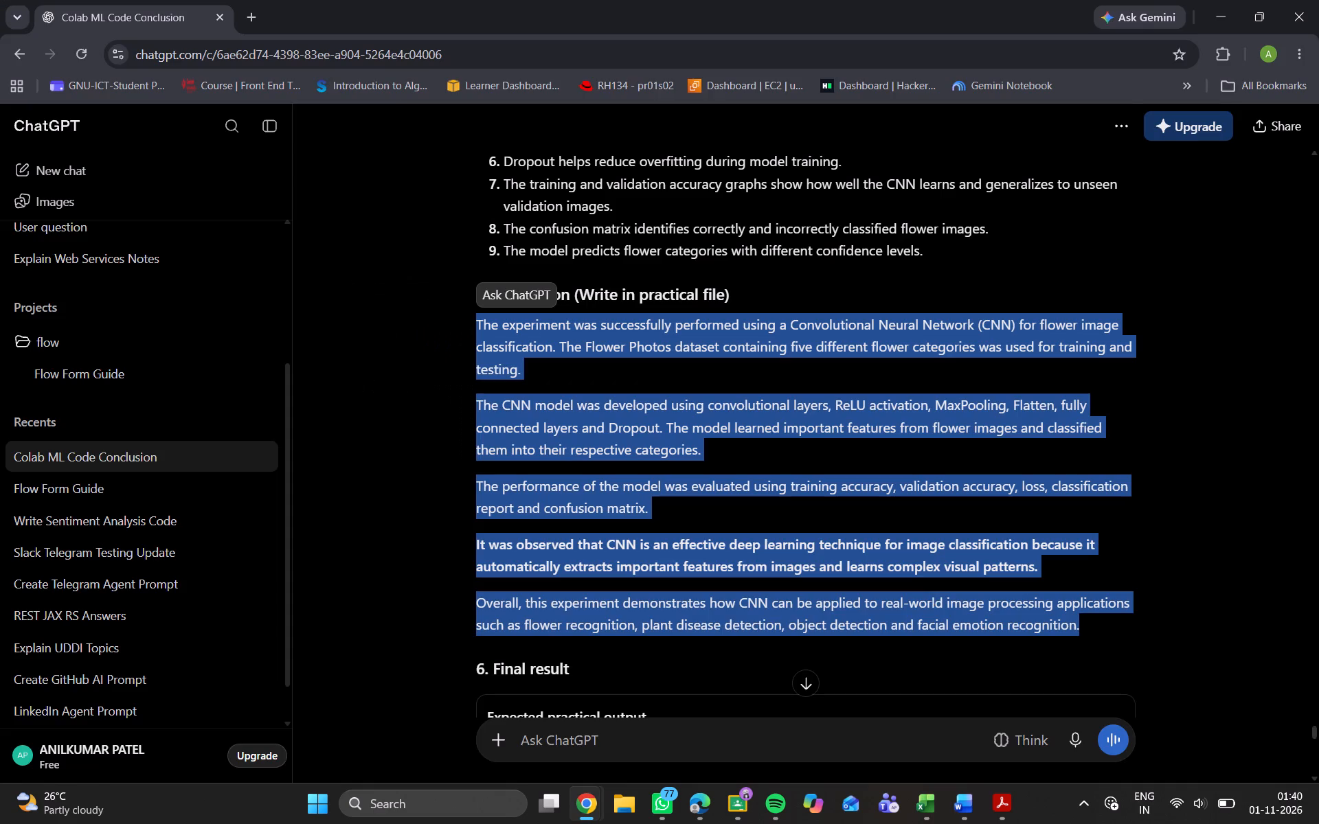
key("ctrl+s")
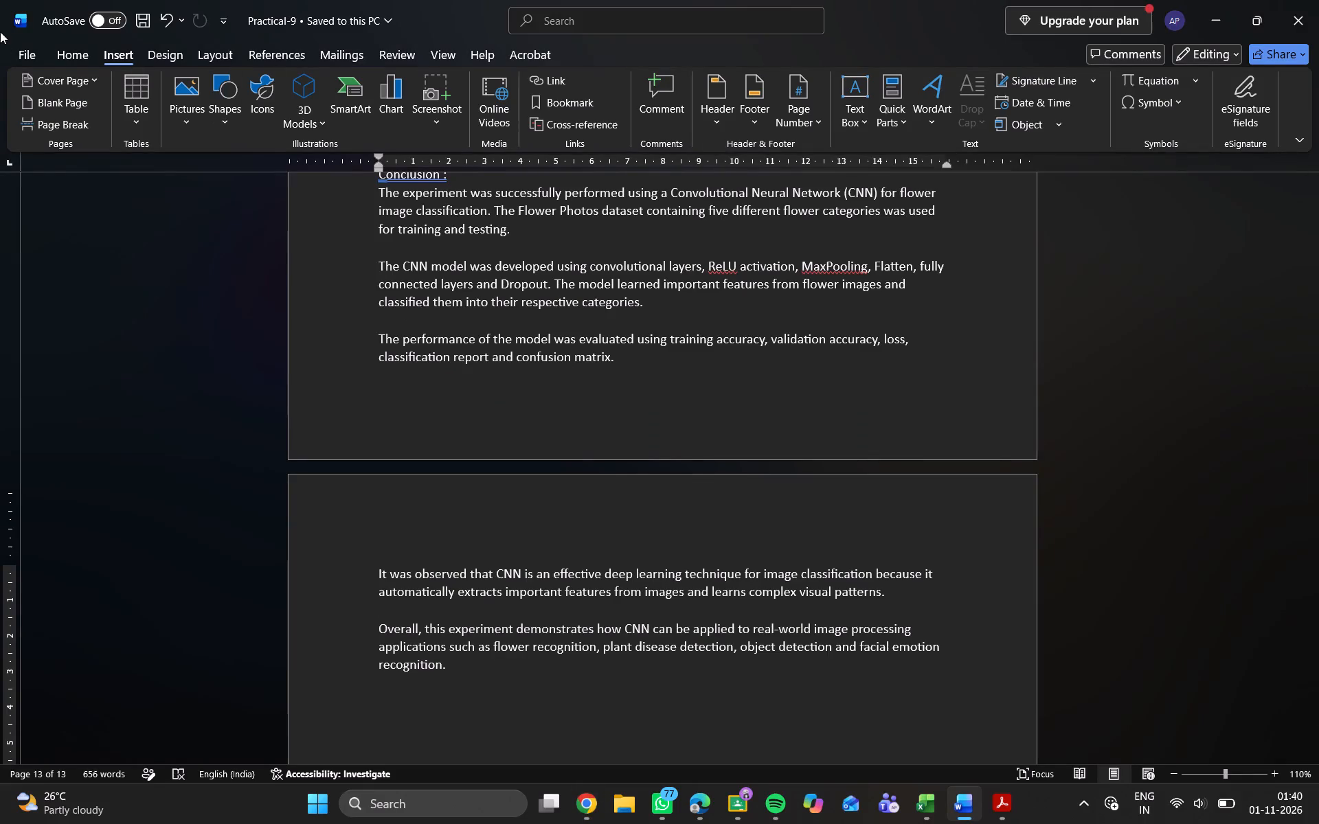
Save a PDF copy of the report as Practical-9 in the D: SEM-7 ML folder.
left_click(31, 51)
left_click(75, 282)
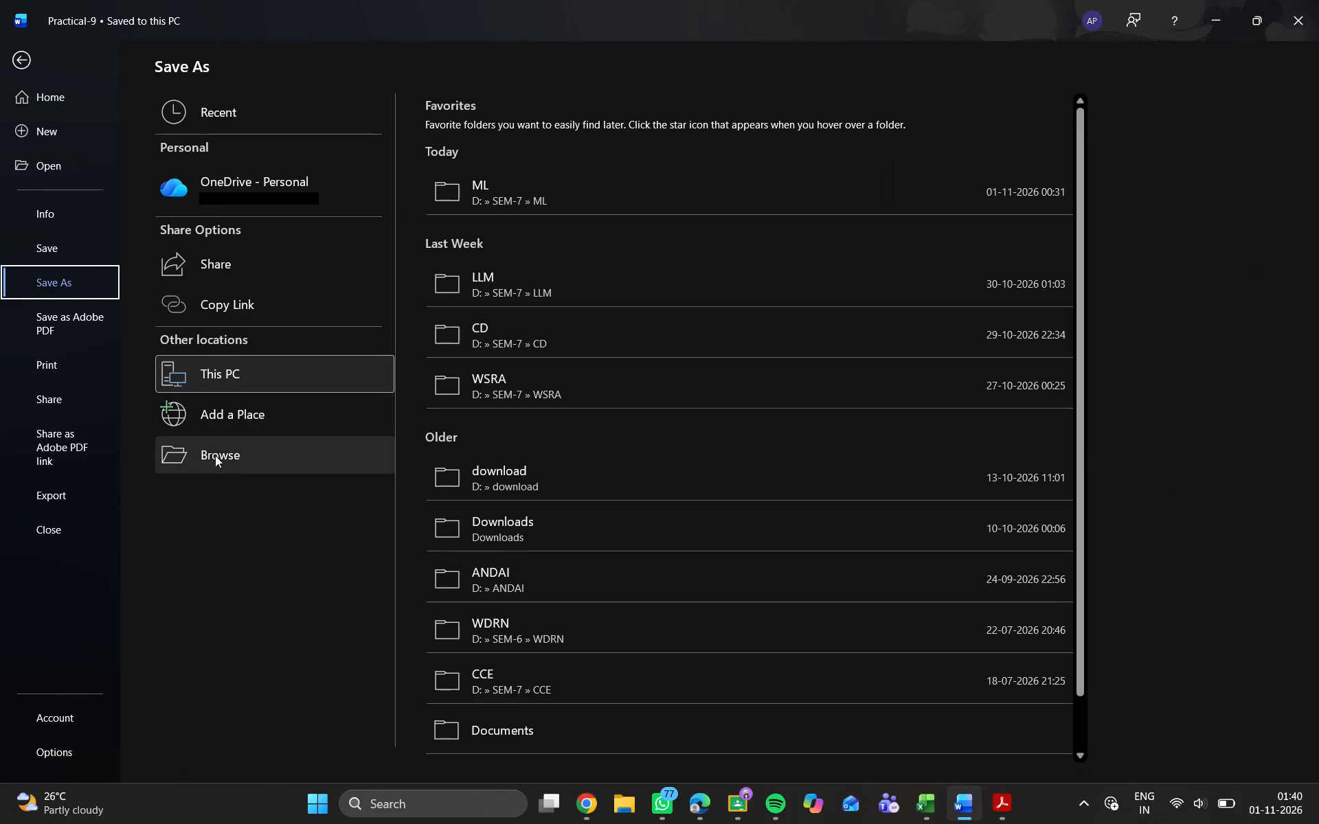
left_click(216, 459)
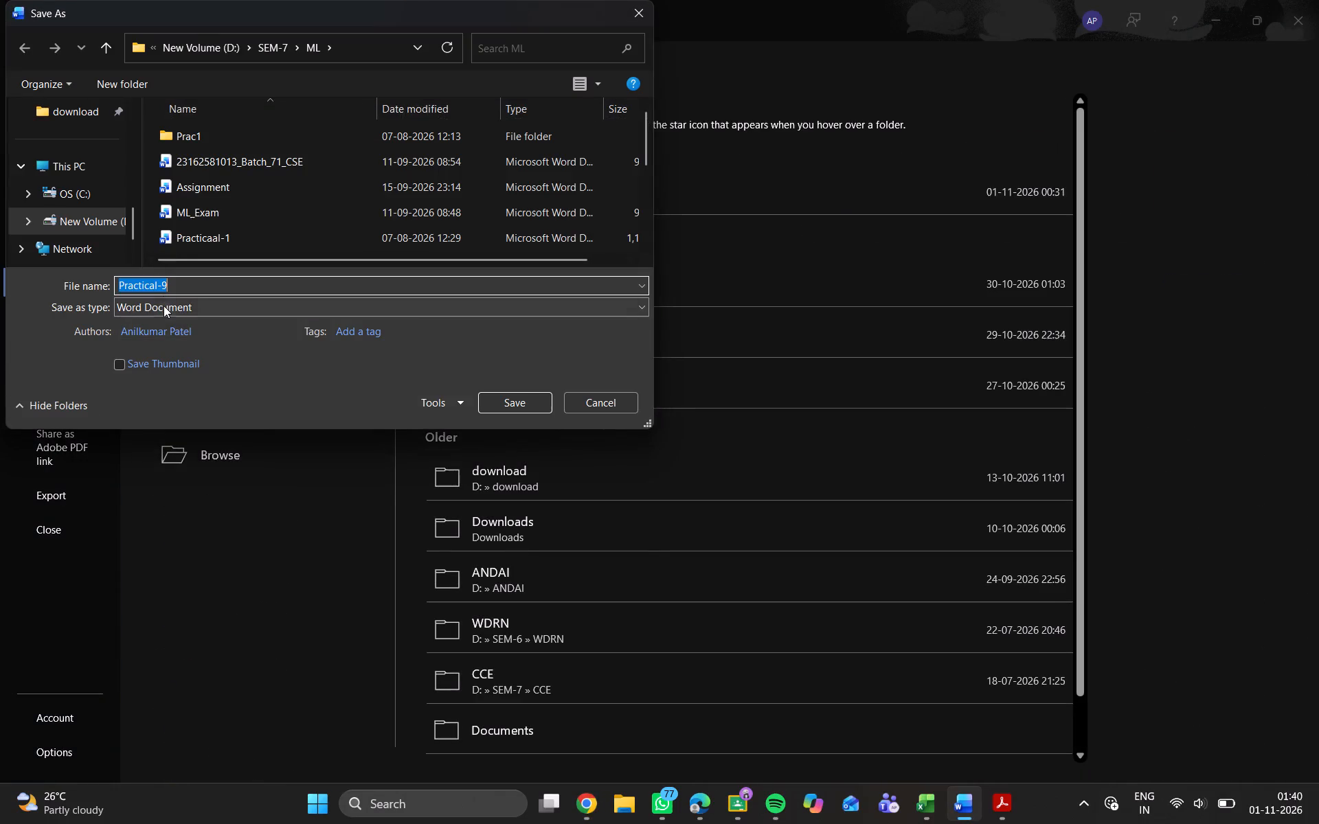
left_click(164, 306)
left_click(159, 401)
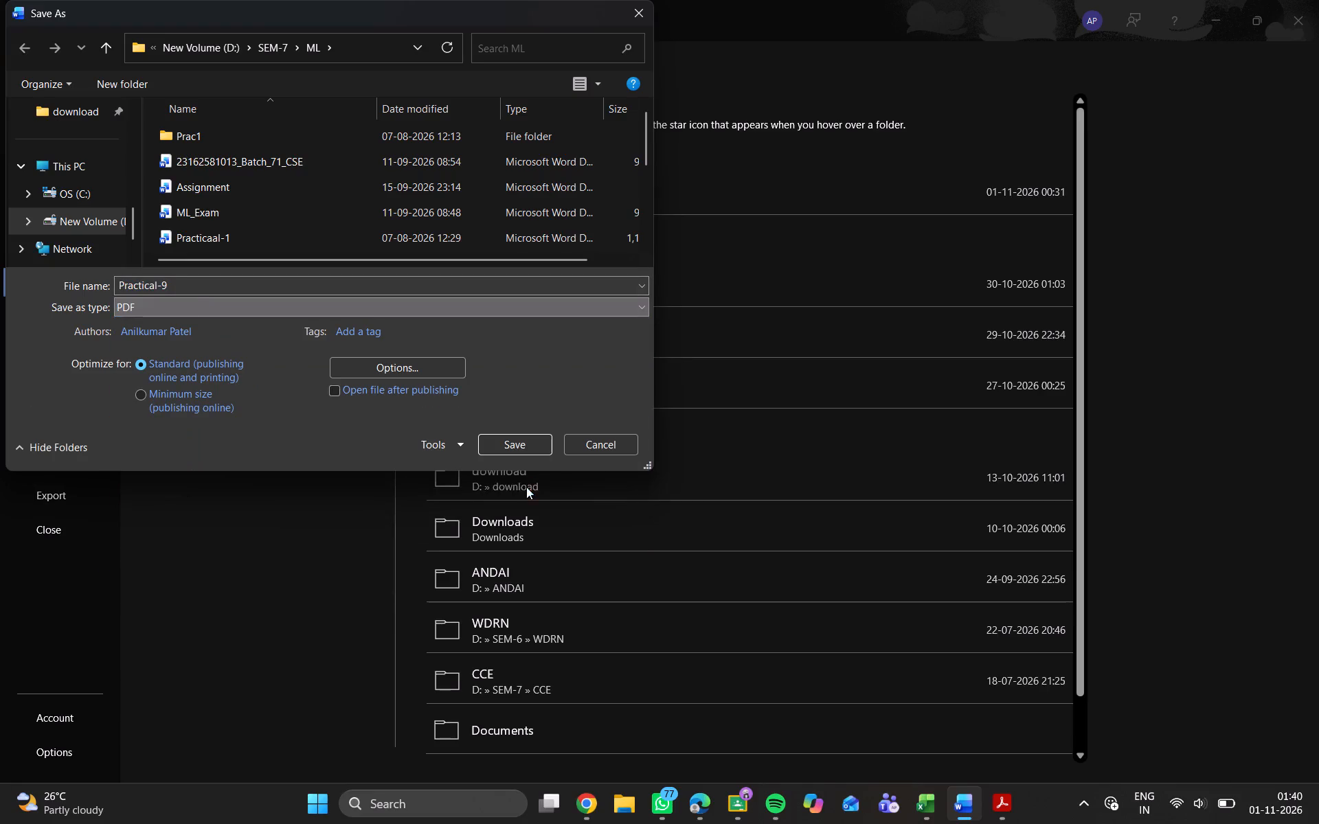
left_click(516, 444)
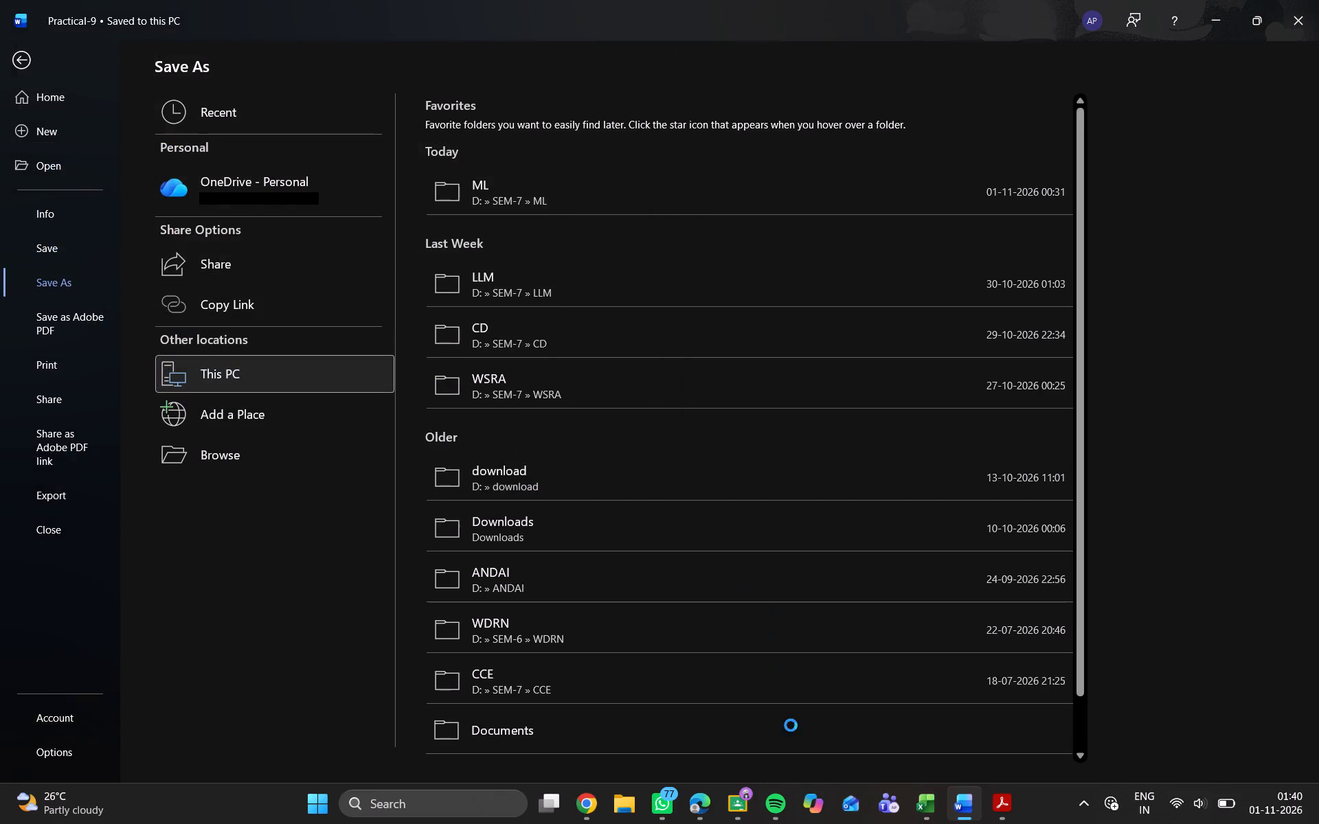
Switch to Google Classroom, open Experiment 9's instructions and upload the Practical-9 PDF from the ML folder as your work.
left_click(744, 808)
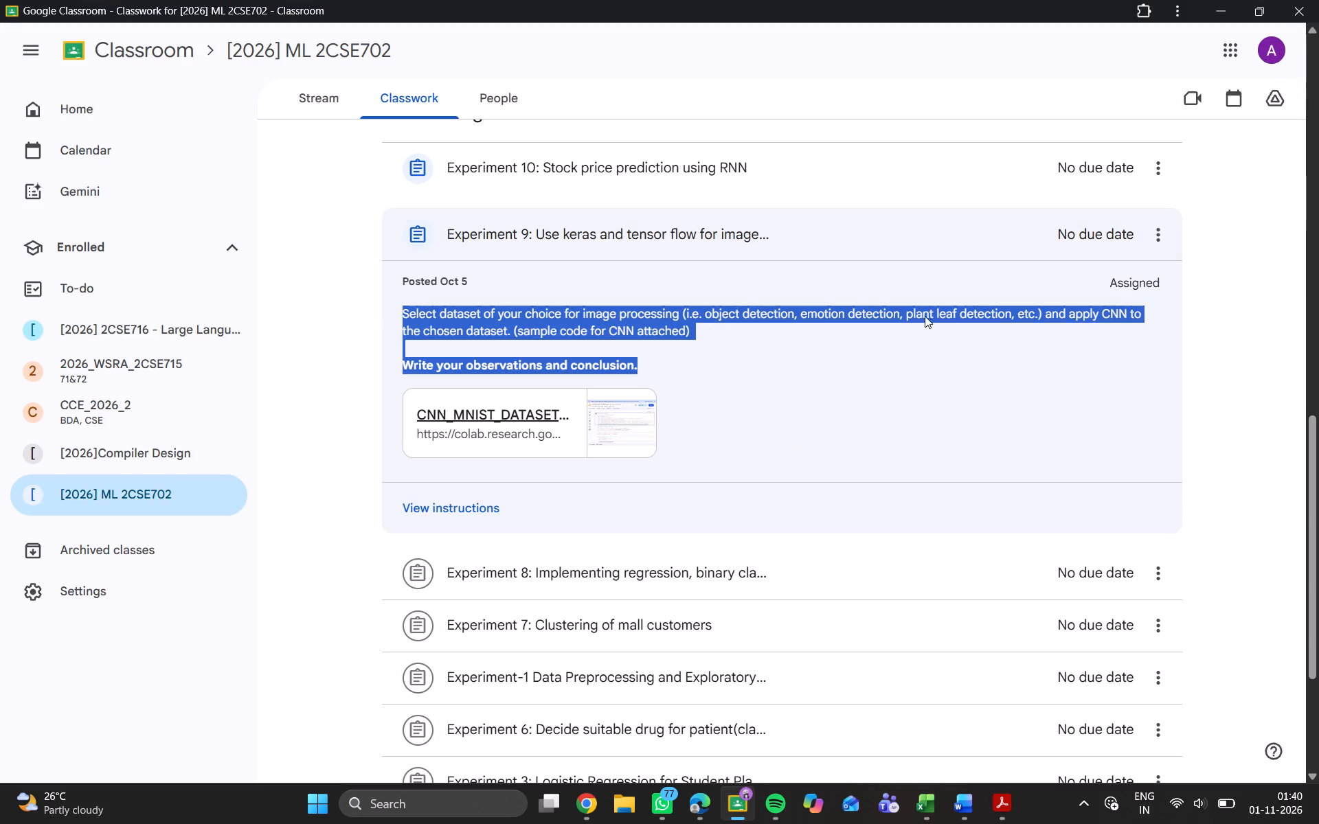
left_click(490, 493)
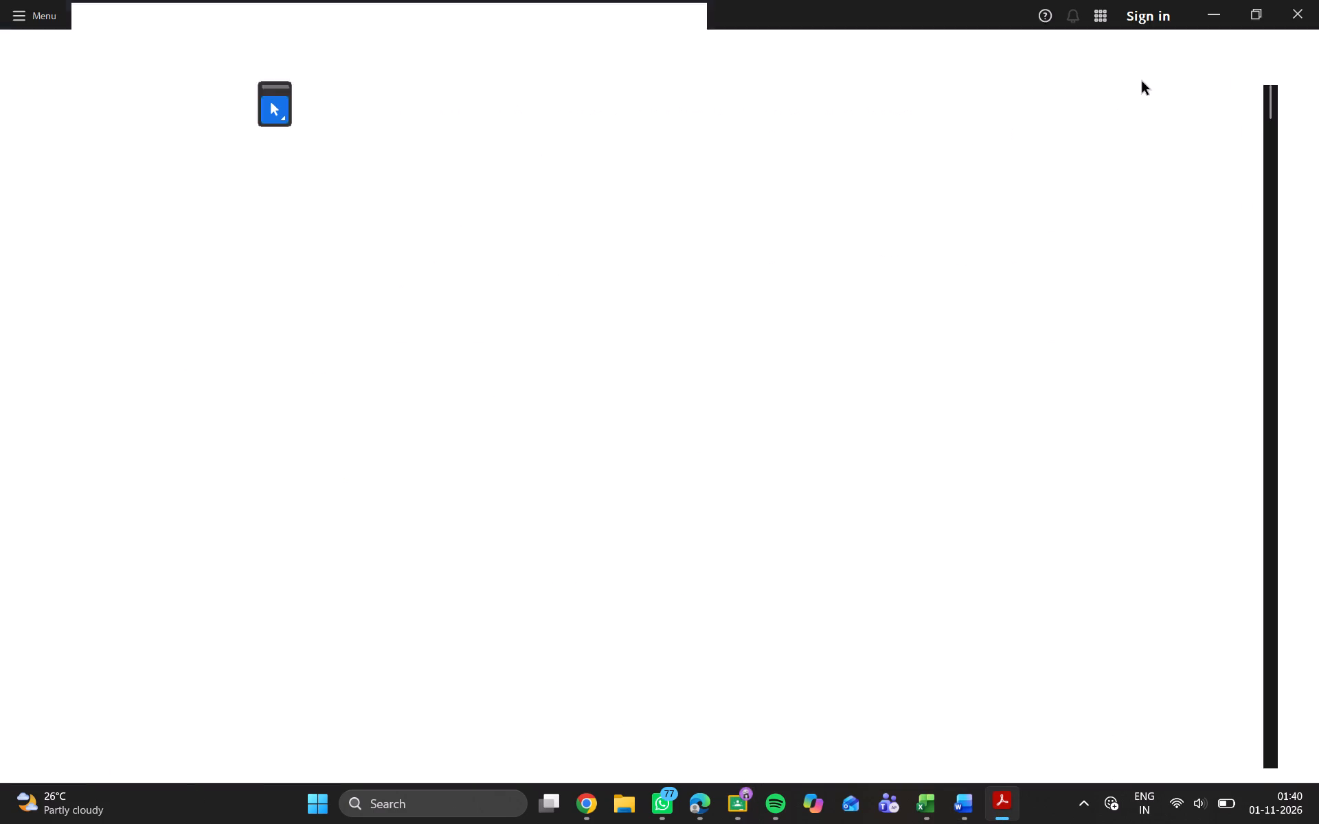
left_click(1164, 154)
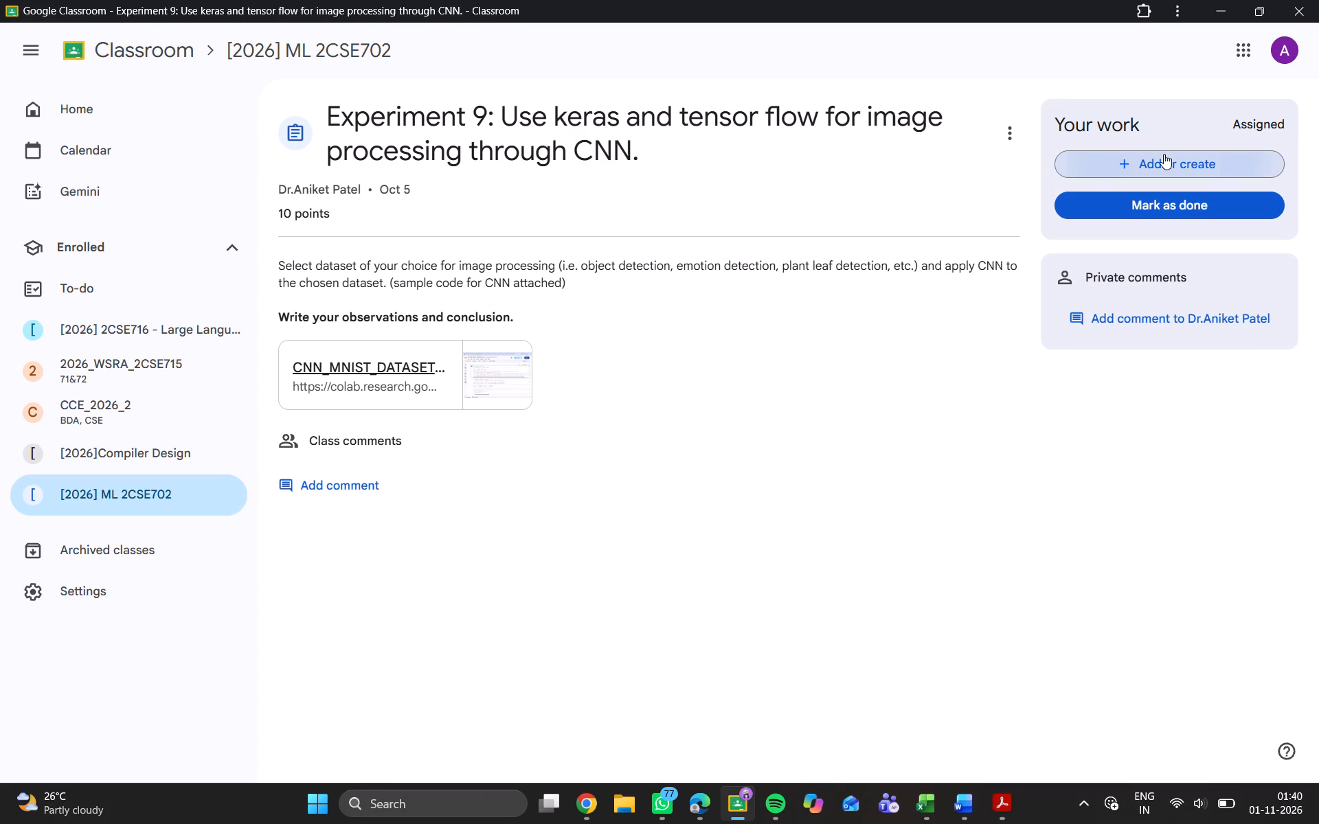
left_click(1132, 279)
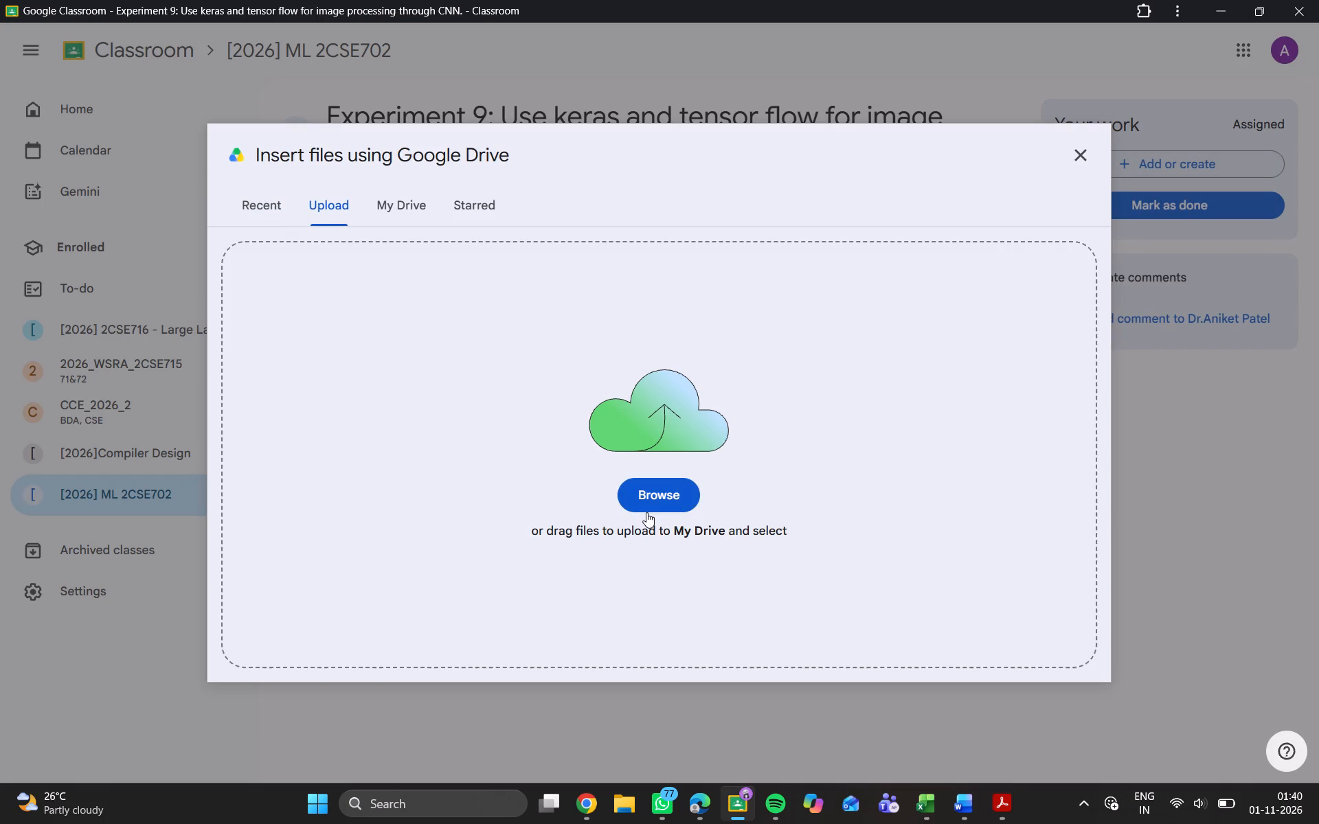
left_click(644, 494)
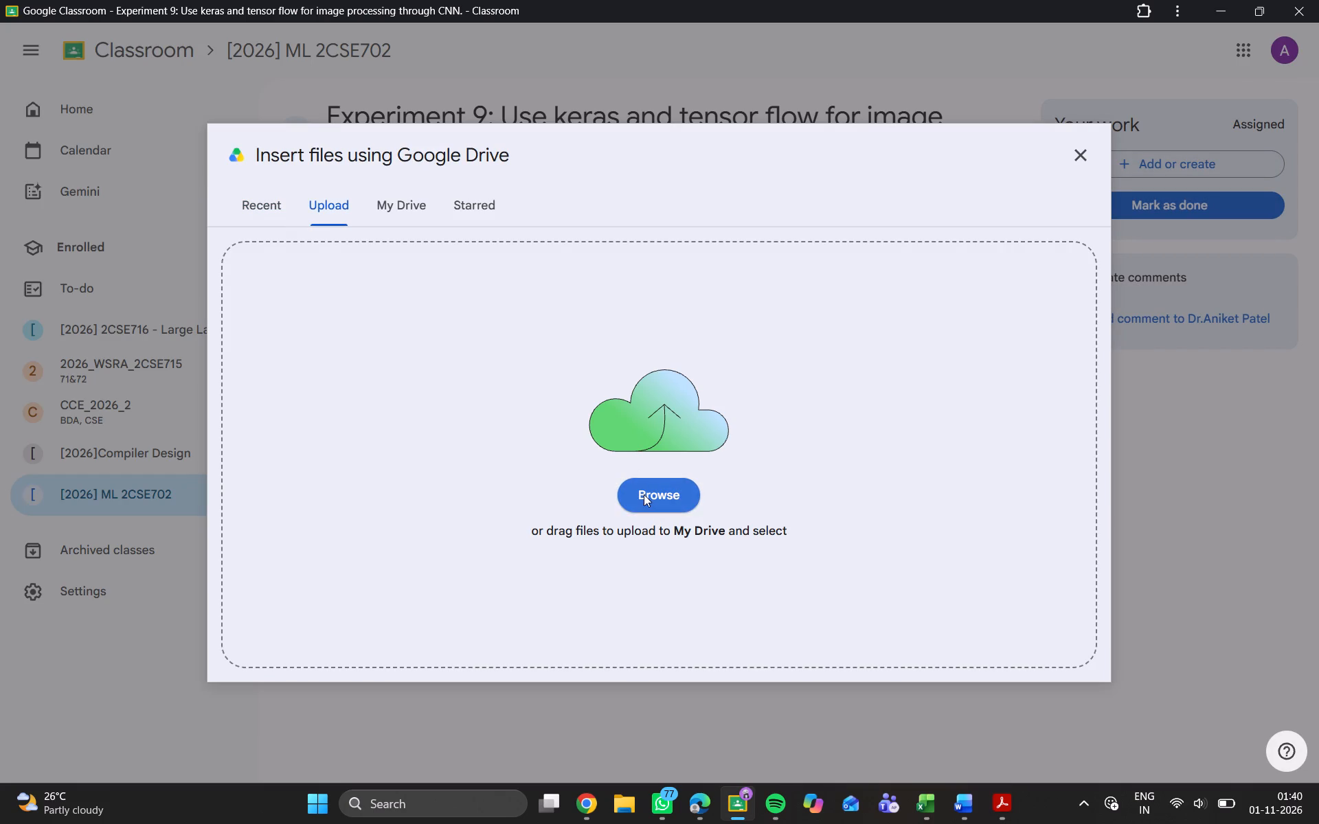
scroll(354, 292, "down", 1)
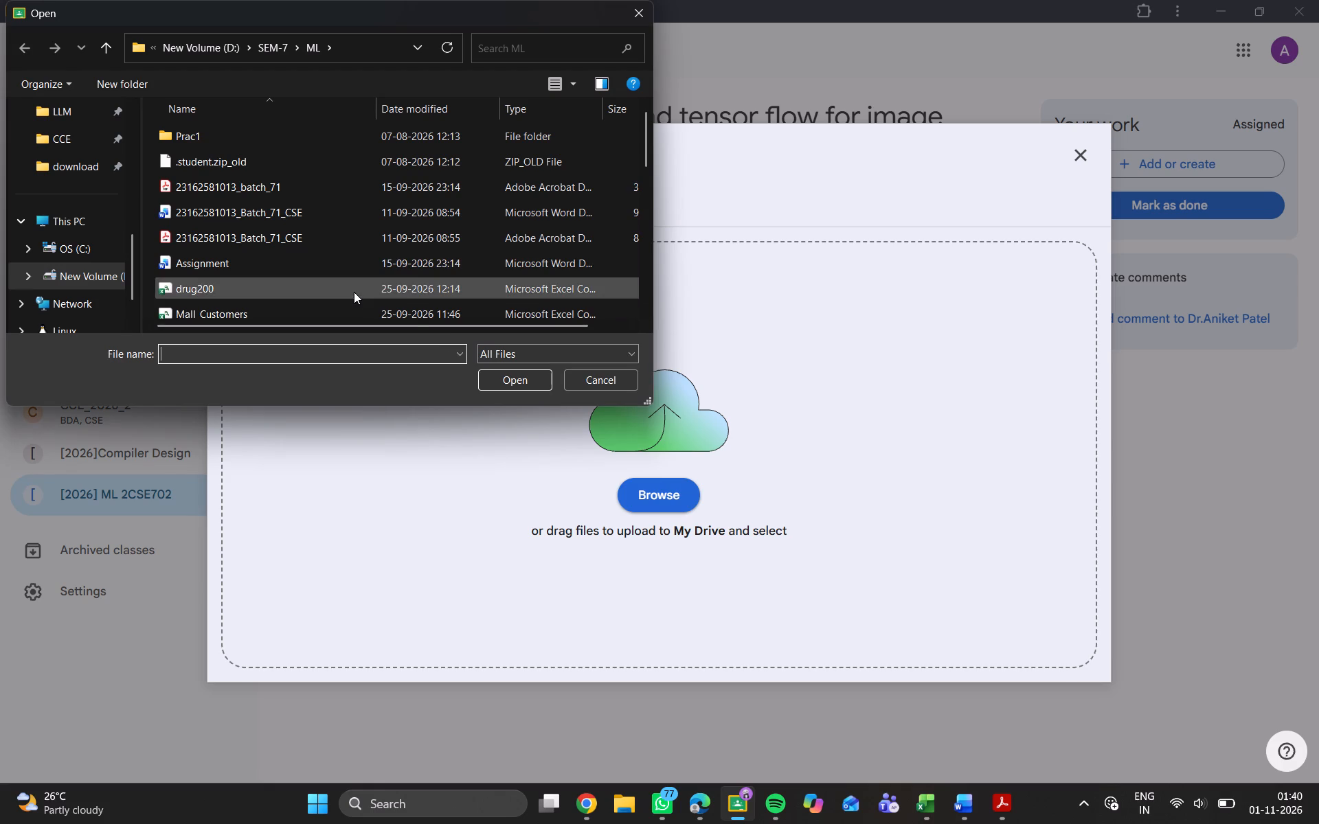
scroll(354, 292, "down", 2)
double_click(275, 286)
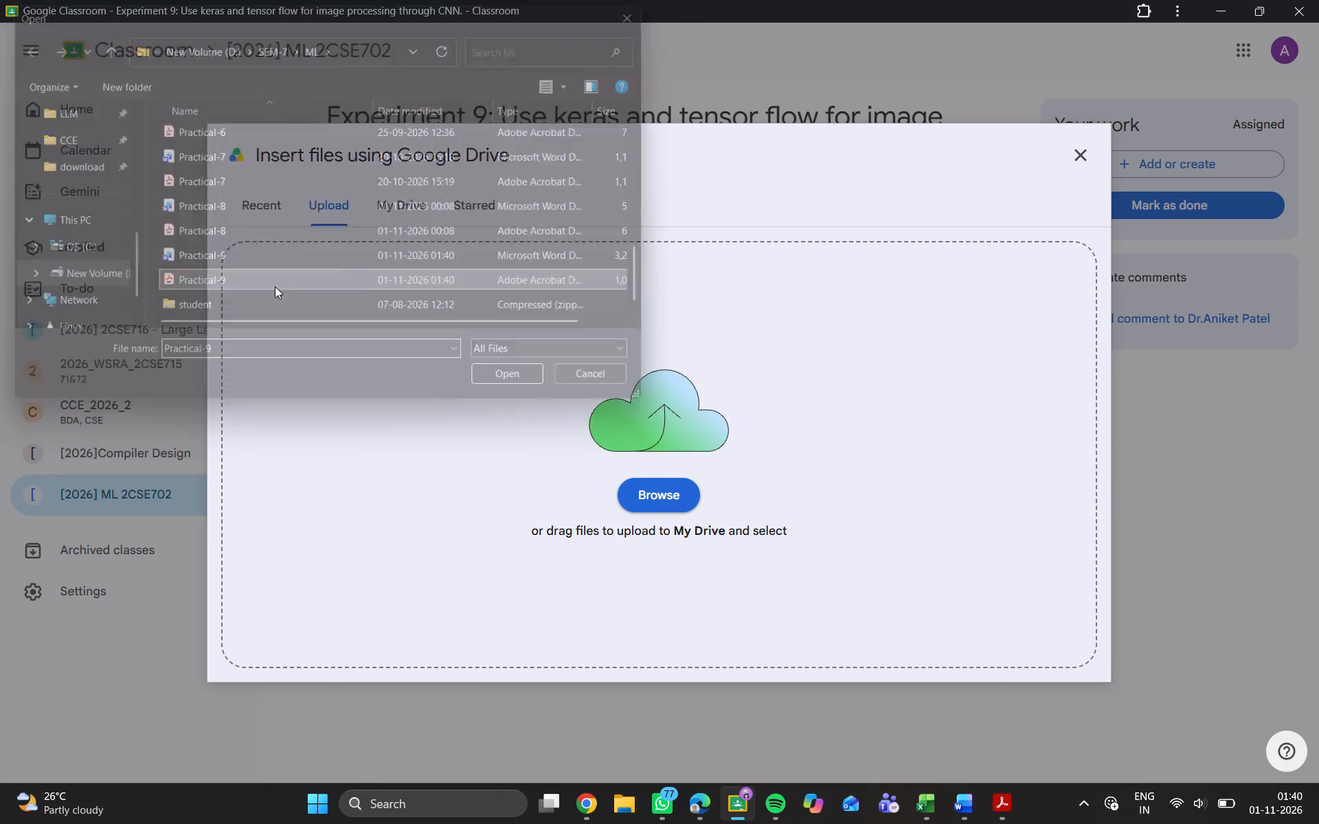
Review the exported Practical-9 PDF in Acrobat from the first cells through to the conclusion on its last page.
scroll(519, 431, "down", 3)
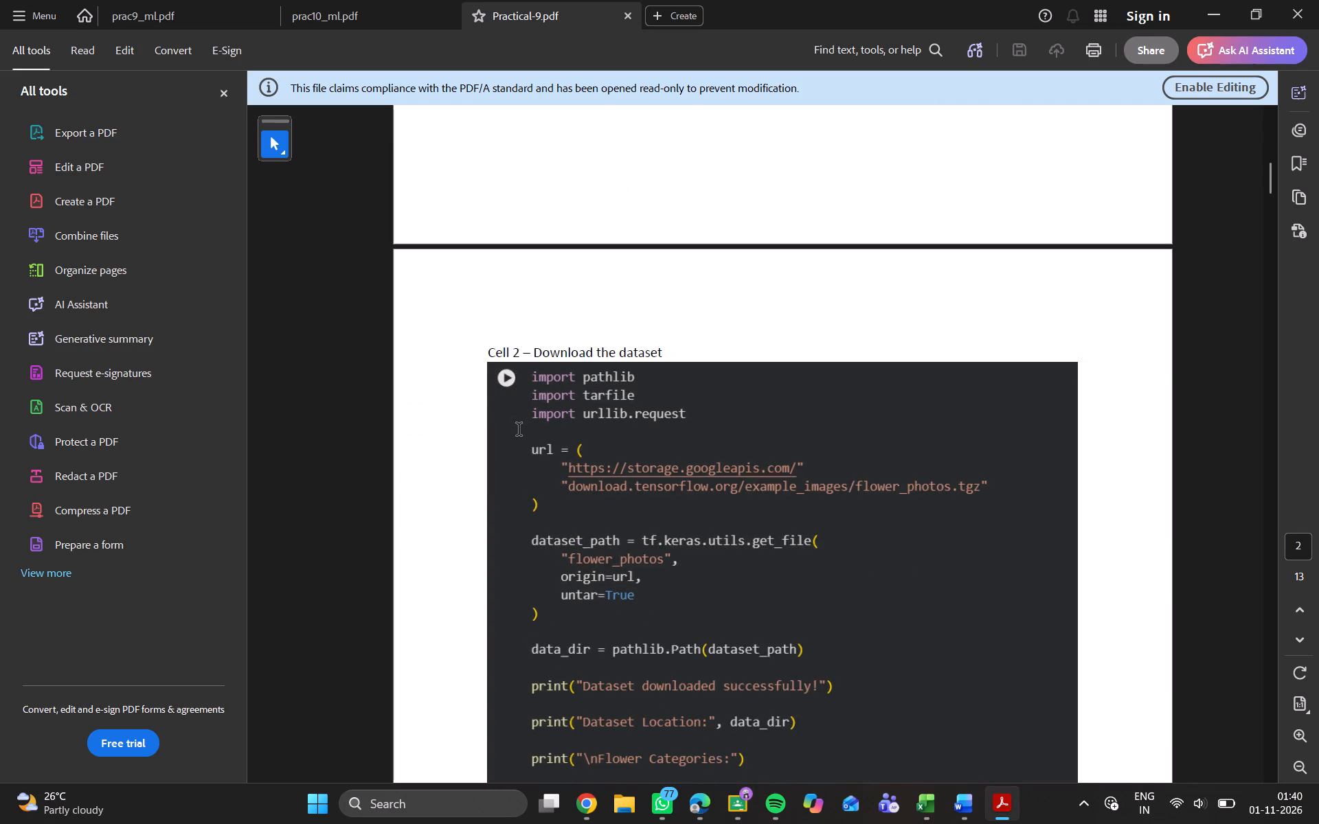
scroll(519, 431, "down", 5, "ctrl")
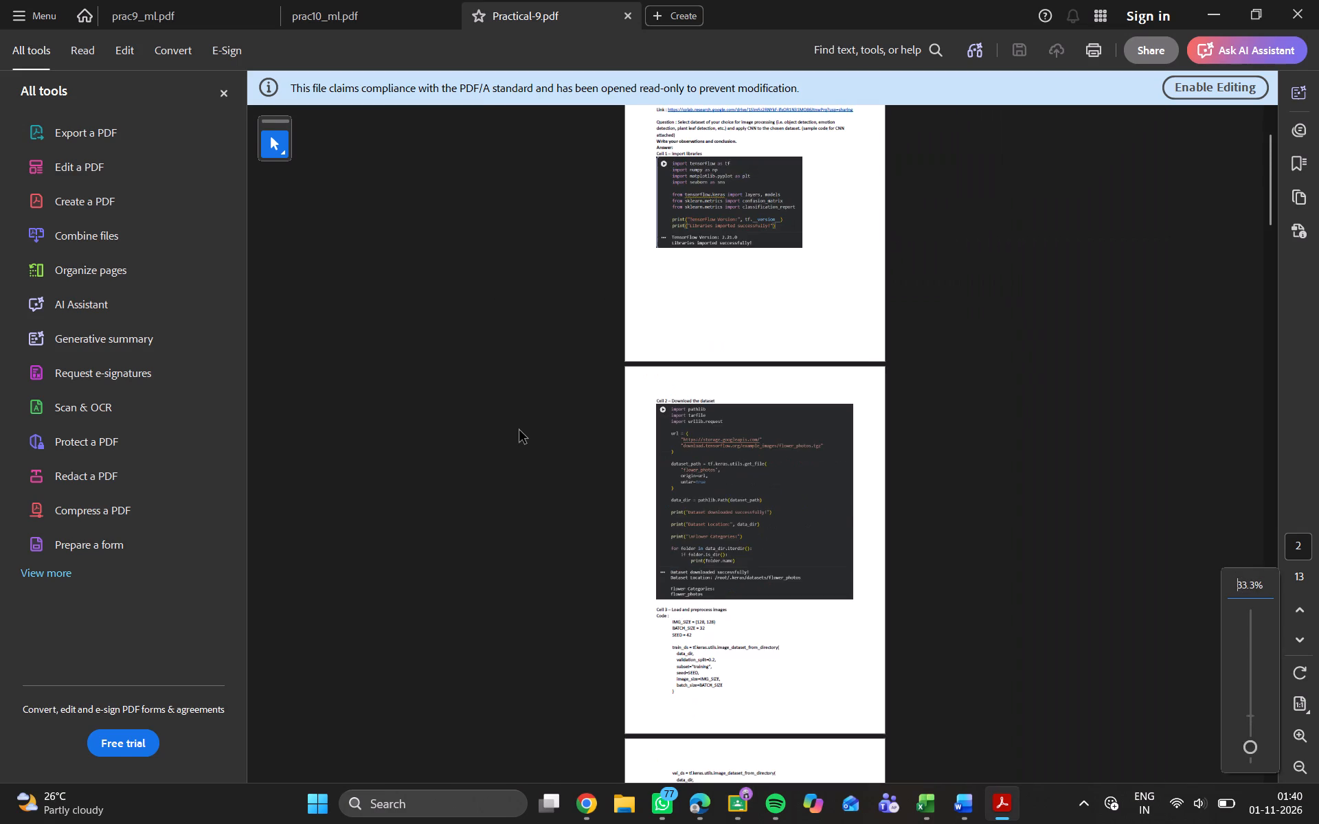
scroll(519, 431, "up", 3)
scroll(519, 431, "down", 3)
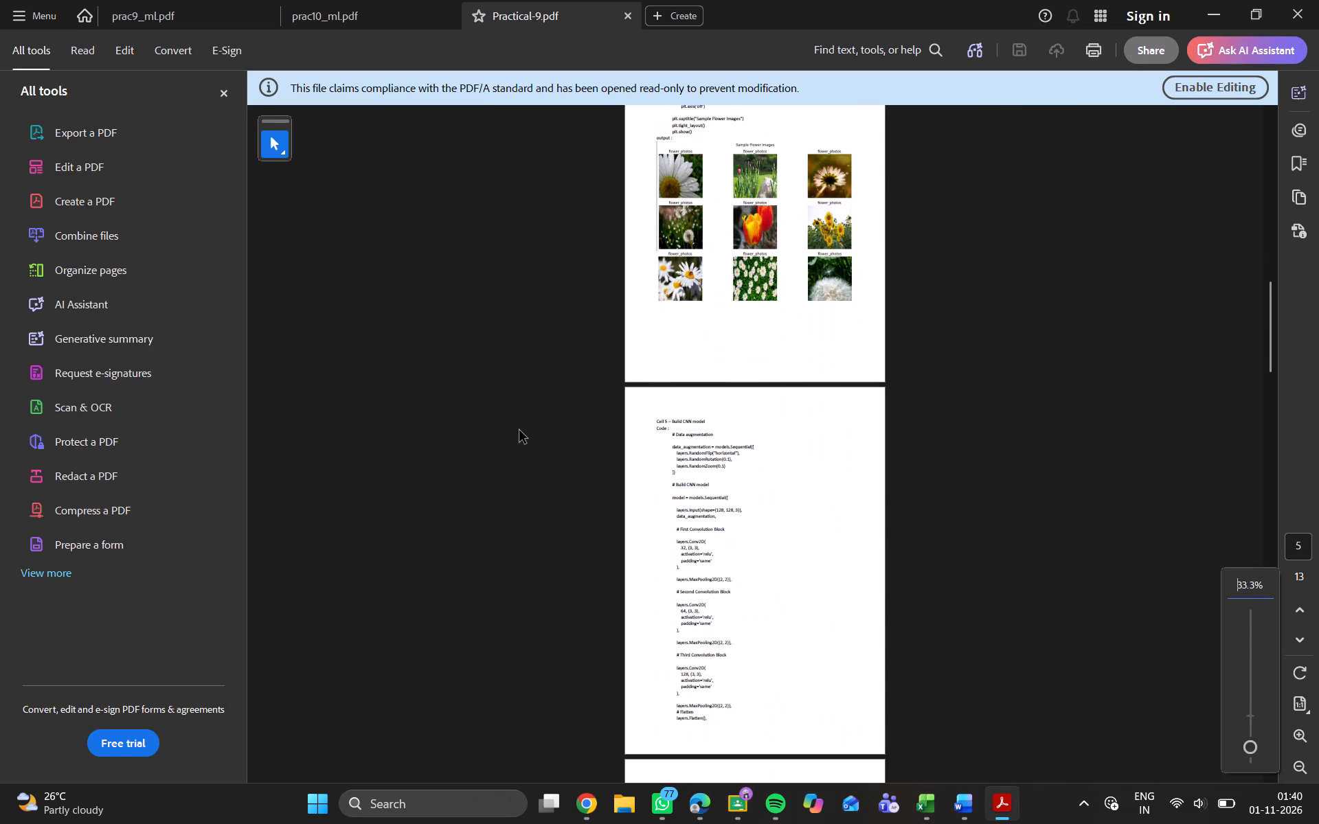
scroll(519, 431, "down", 6)
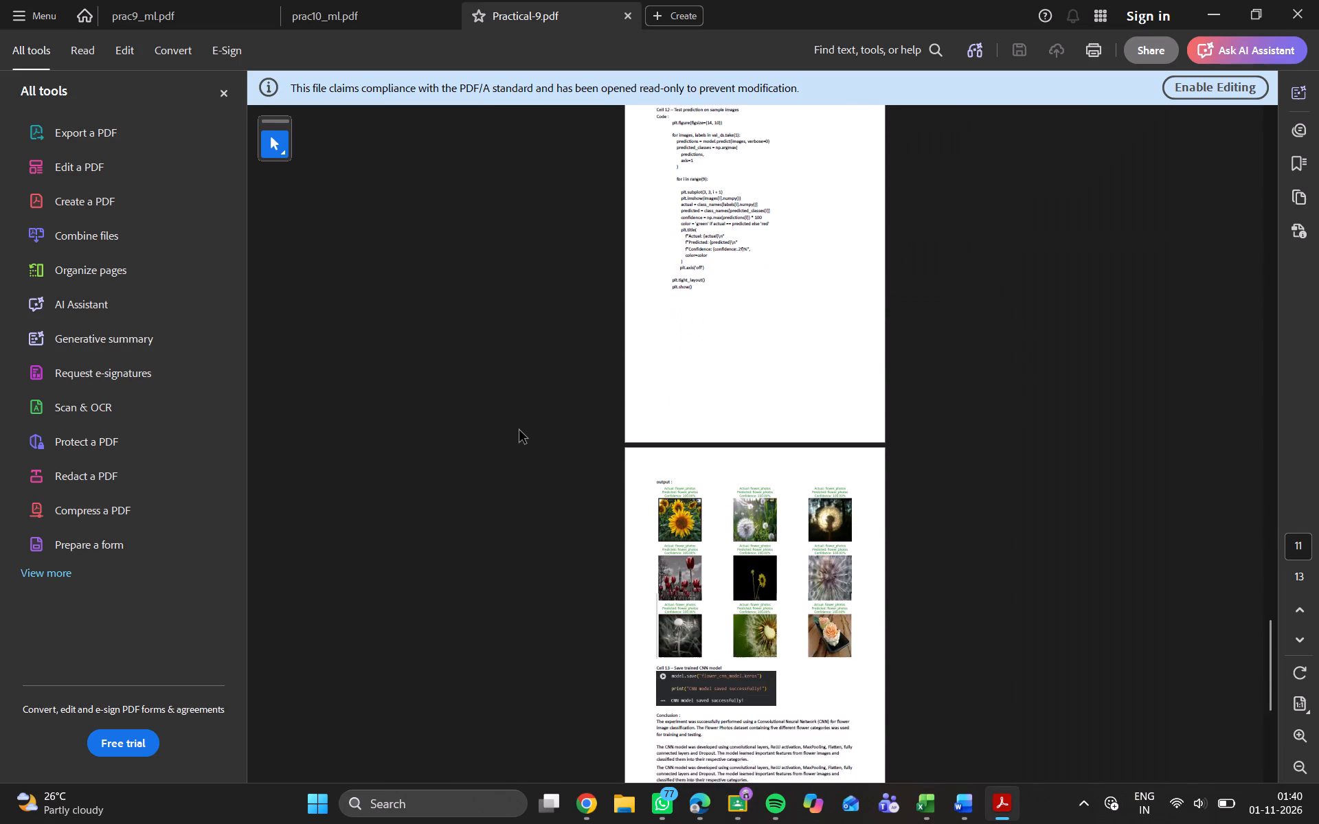
scroll(519, 431, "down", 2)
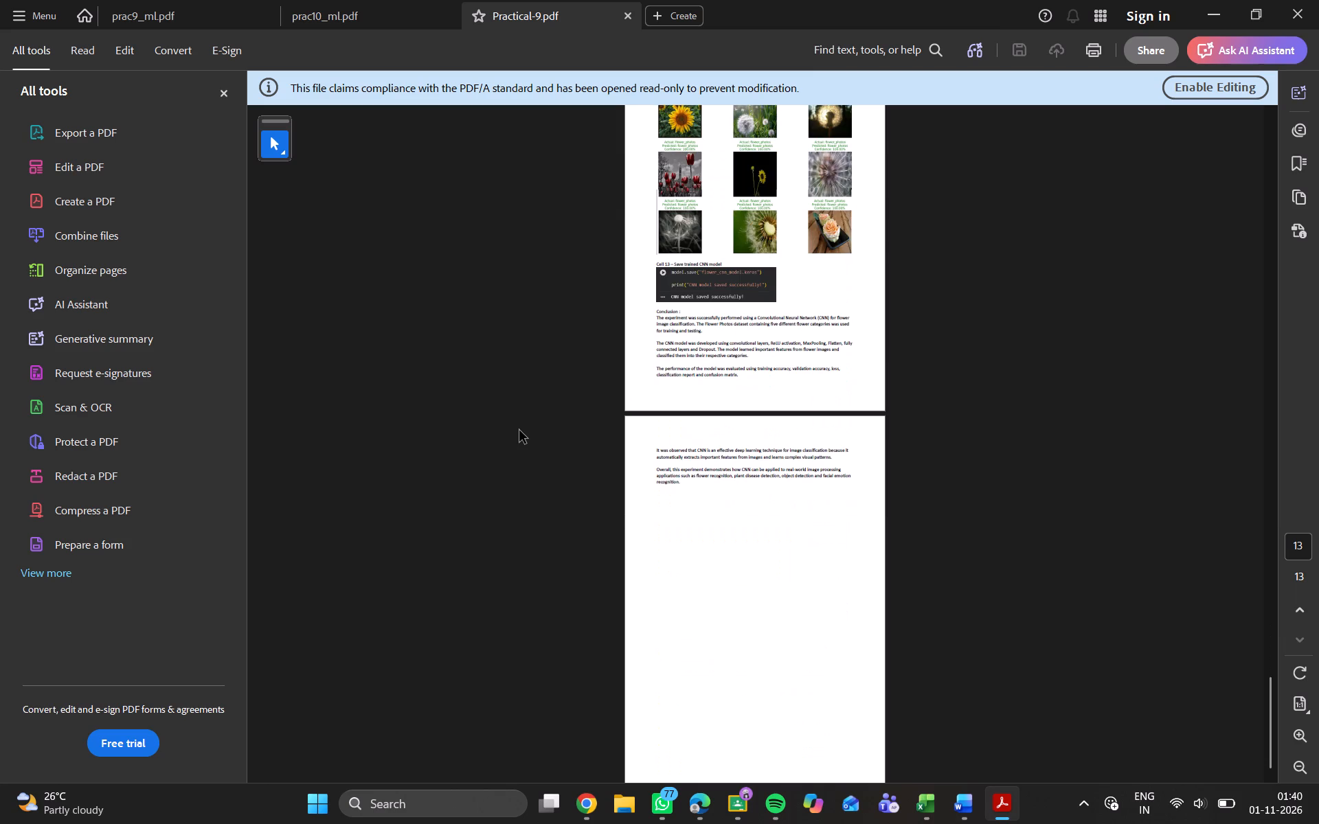
left_click(1211, 3)
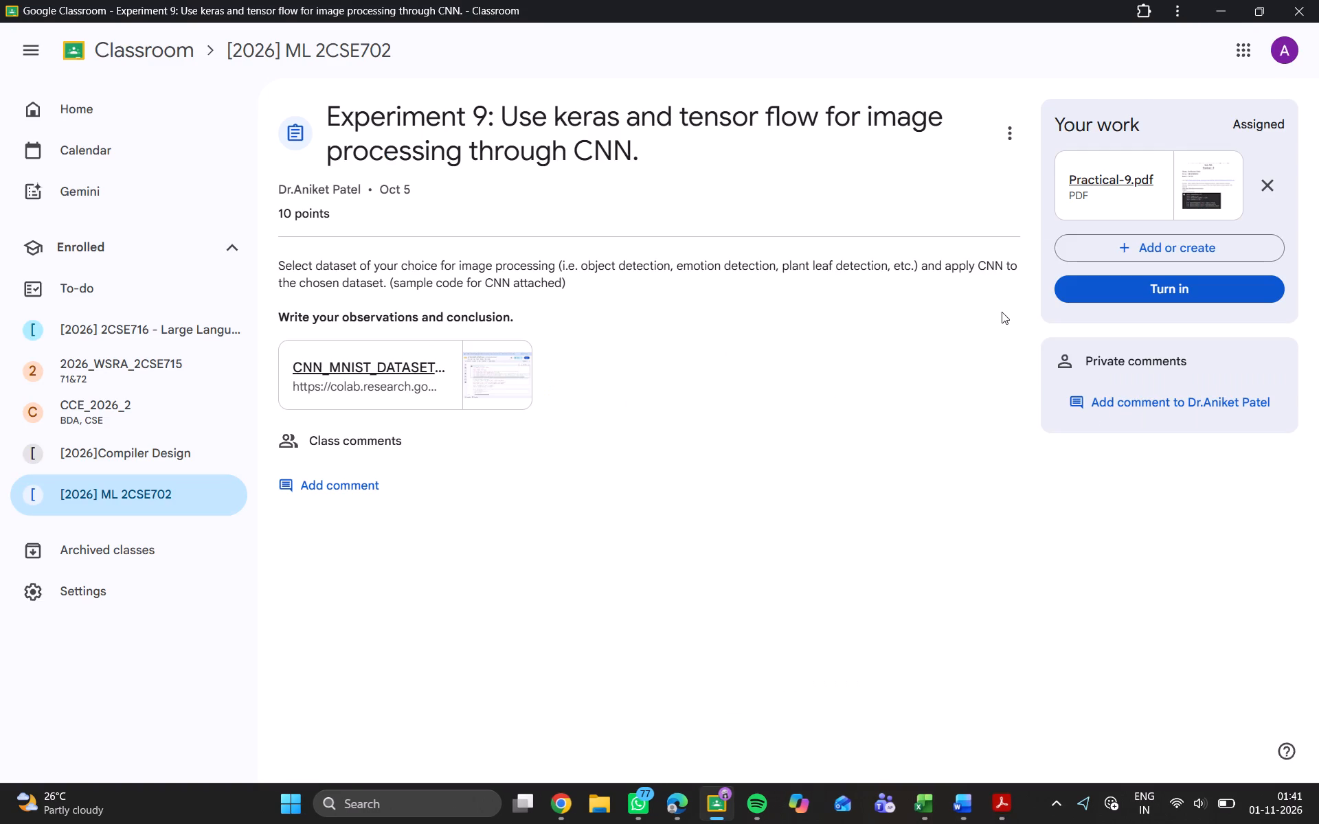
In Google Classroom, turn in the attached Practical-9.pdf for Experiment 9.
left_click(1185, 286)
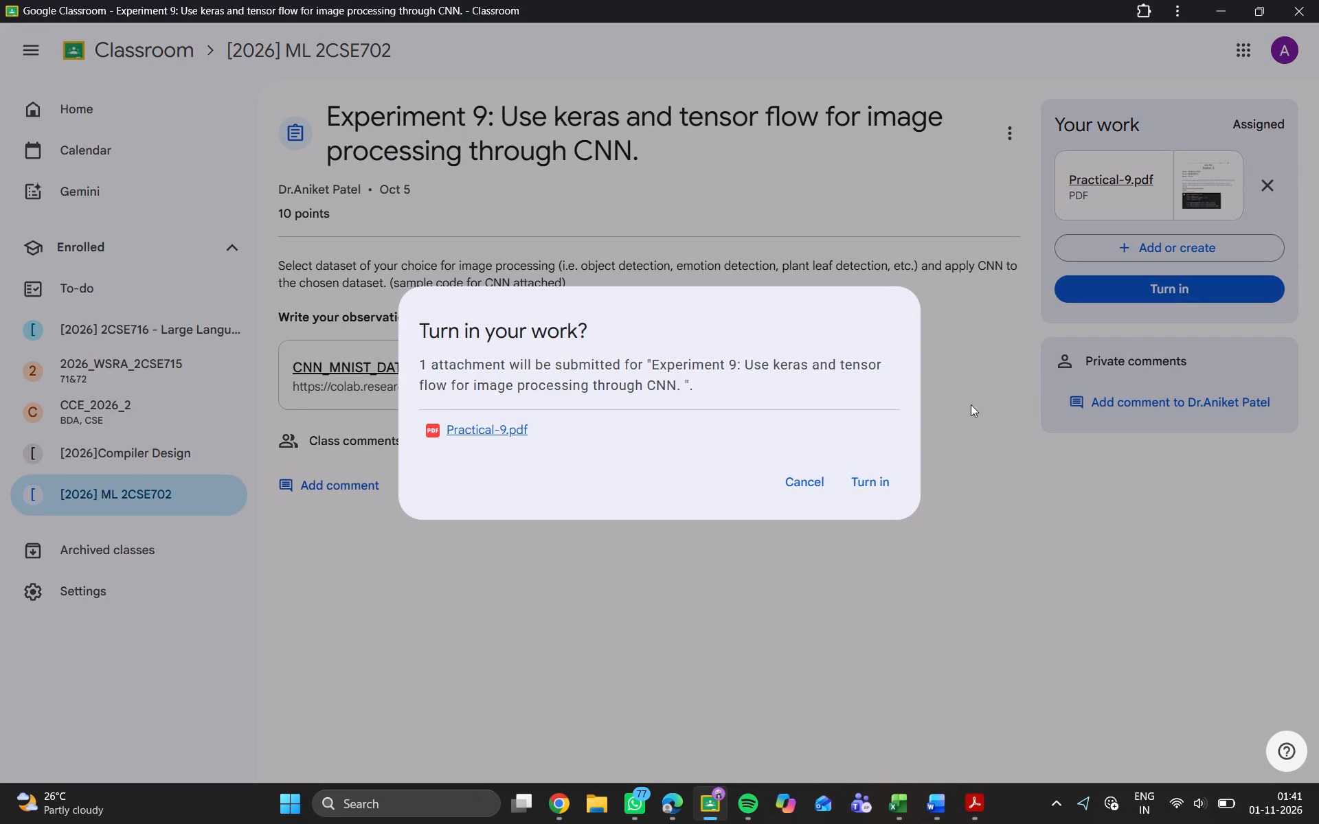
left_click(892, 472)
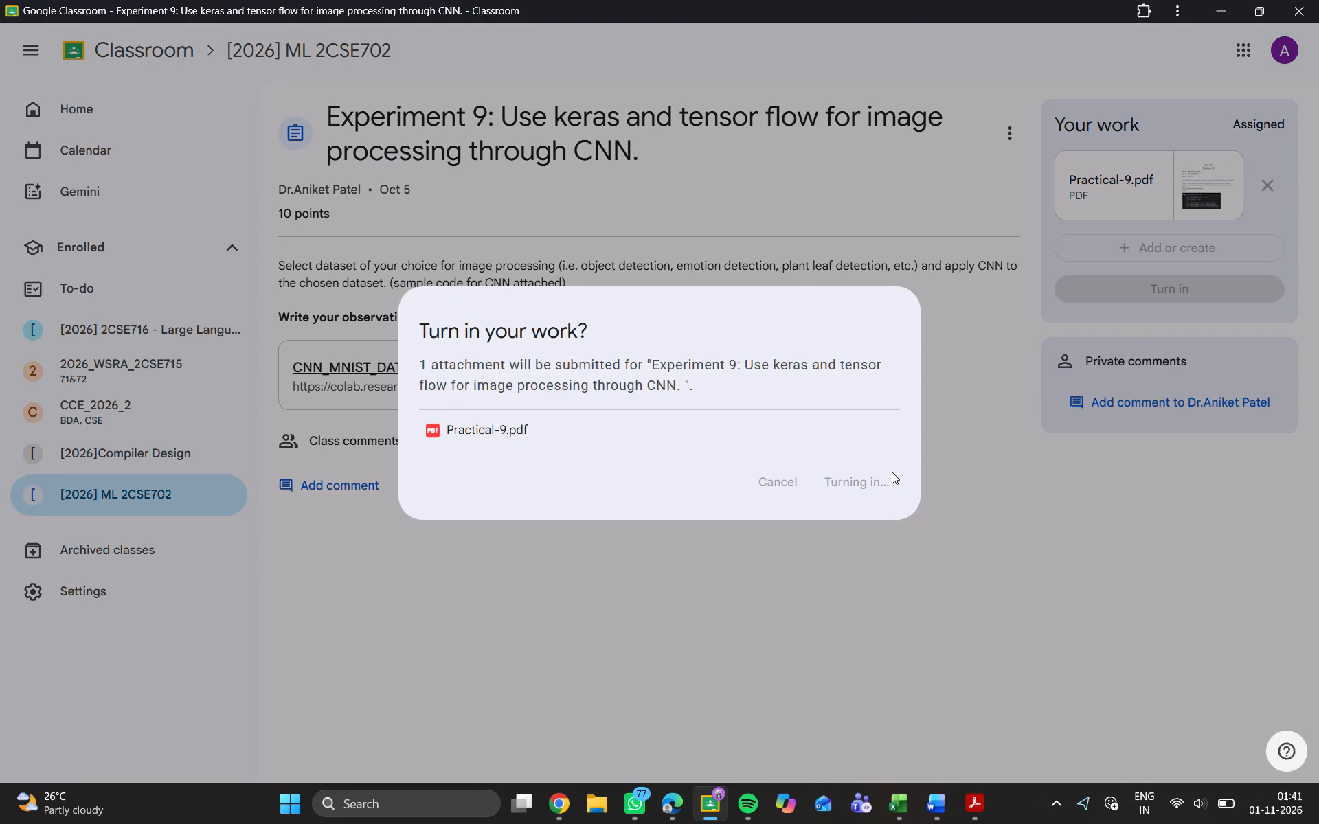
Switch back to Acrobat and close Practical-9.pdf and prac9_ml.pdf, leaving prac10_ml.pdf open.
scroll(892, 472, "up", 20)
scroll(892, 472, "up", 14)
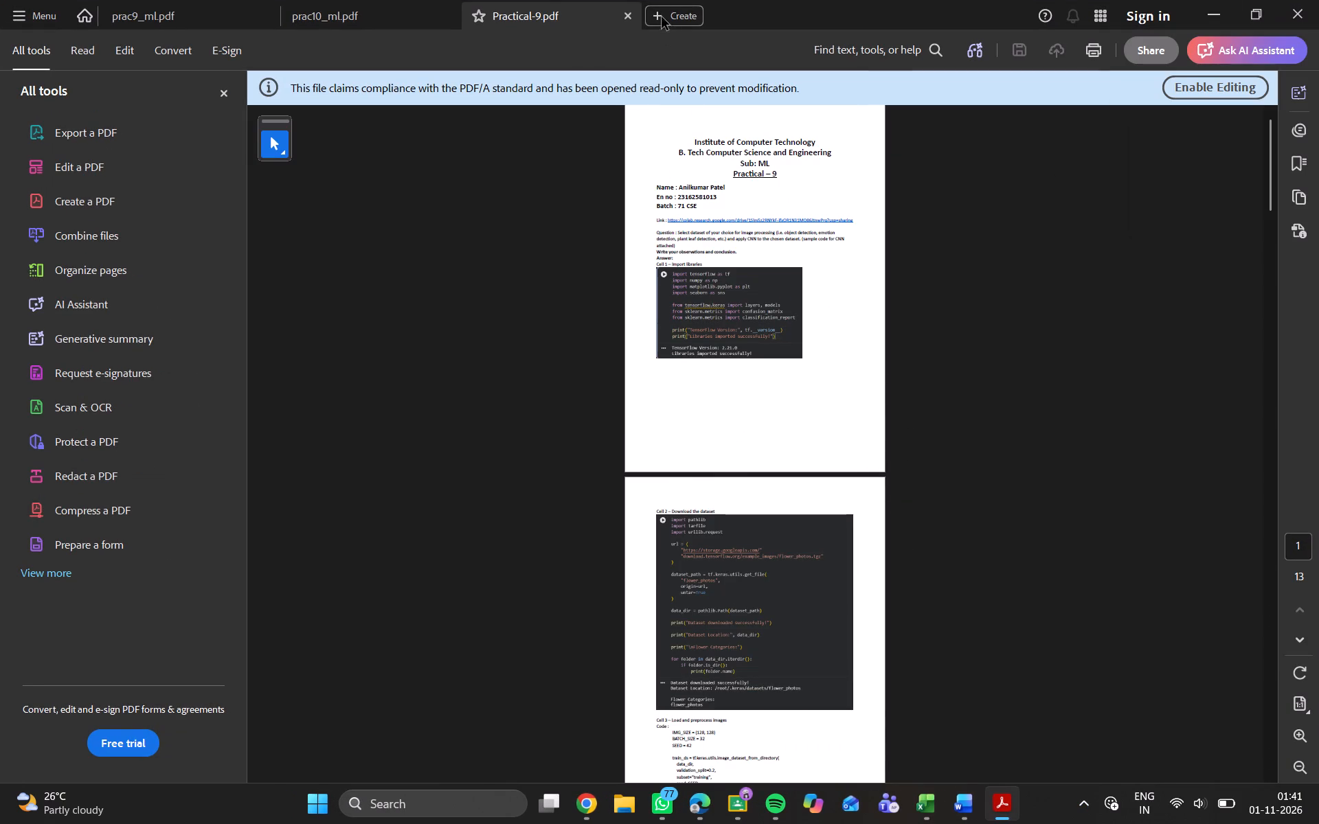
left_click(630, 19)
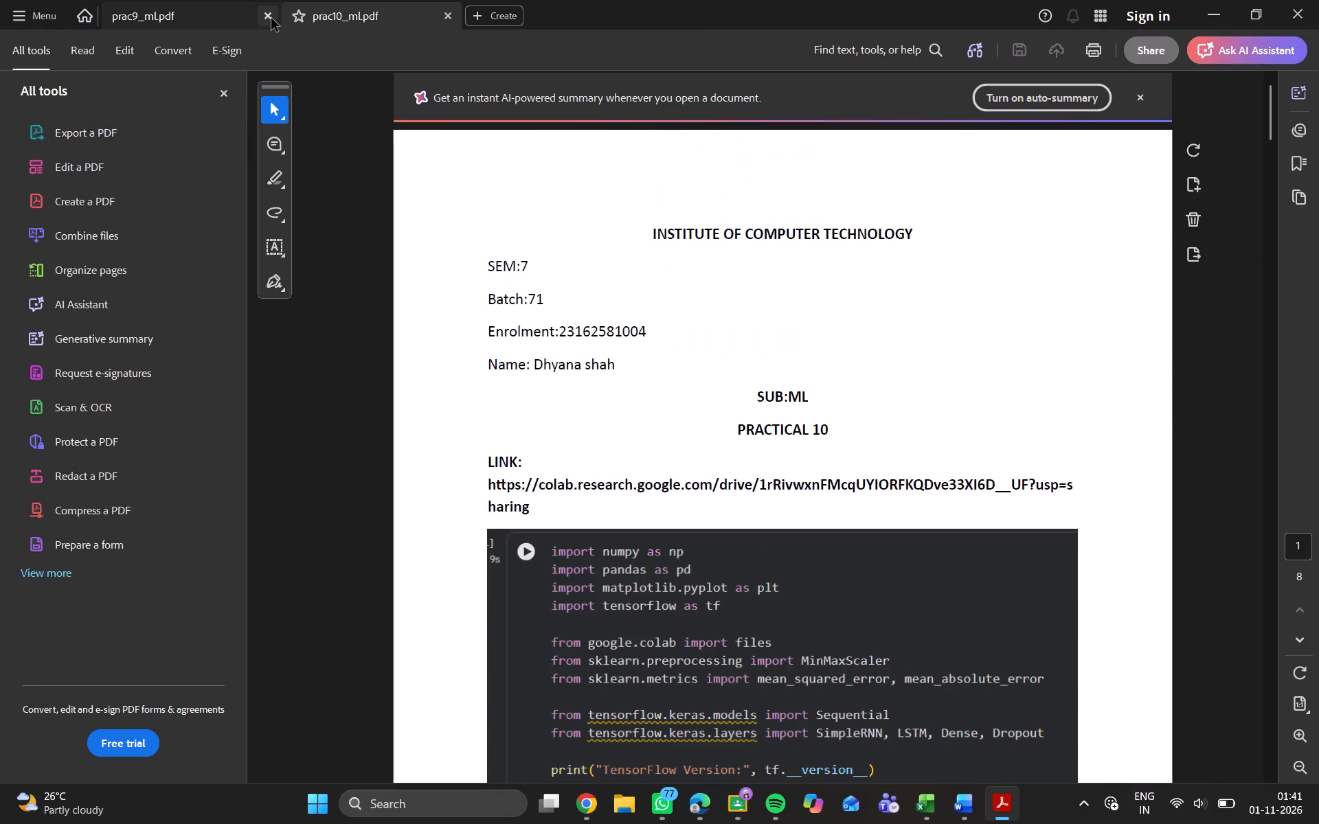